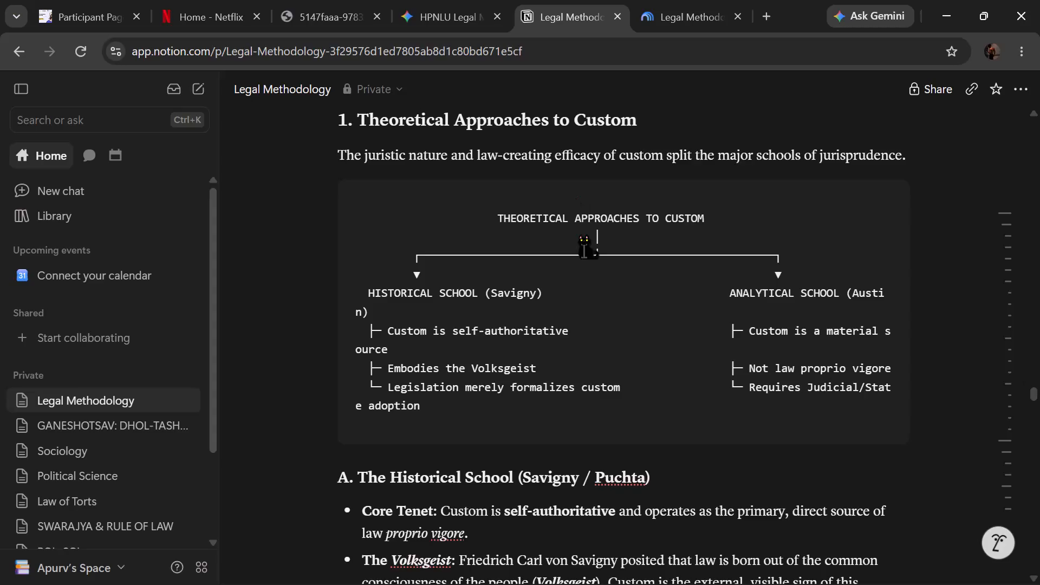
Read the Theoretical Approaches to Custom diagram and the Historical School notes below it.
{"action": "scroll", "coordinate": [573, 288], "scroll_direction": "right", "scroll_amount": 1}
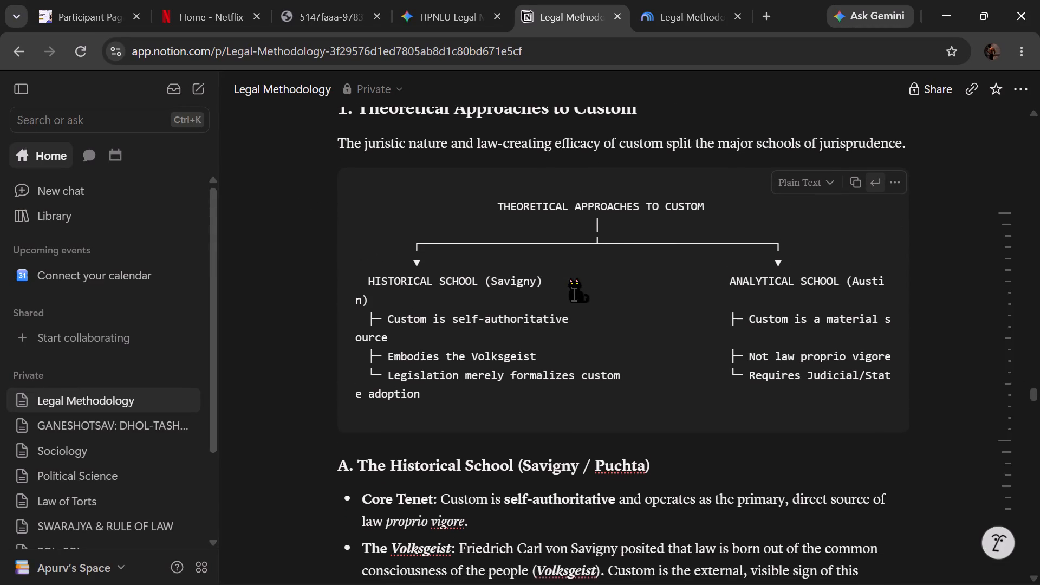
{"action": "scroll", "coordinate": [573, 288], "scroll_direction": "right", "scroll_amount": 1}
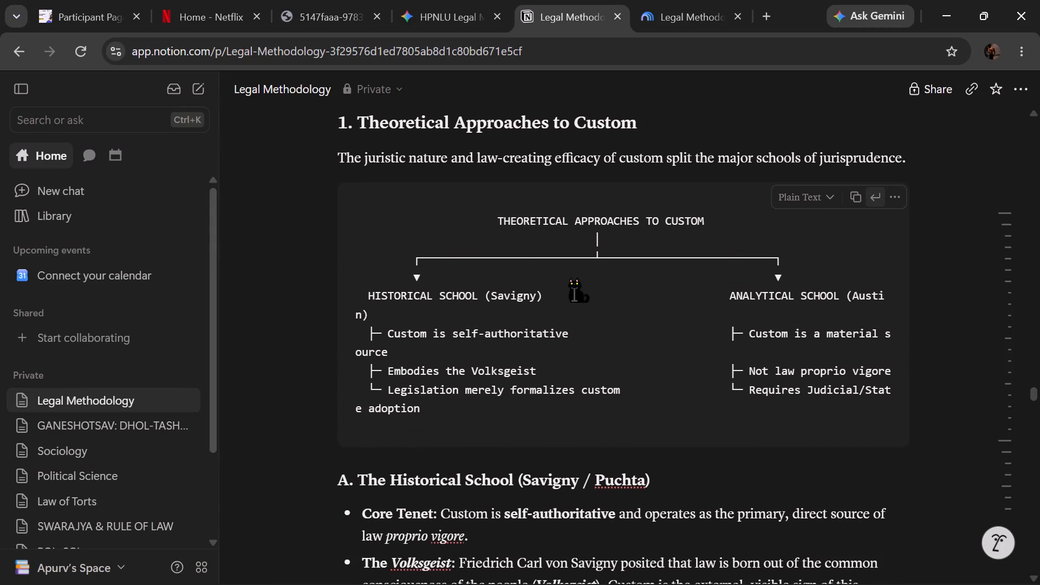
{"action": "scroll", "coordinate": [573, 288], "scroll_direction": "right", "scroll_amount": 1}
{"action": "scroll", "coordinate": [573, 288], "scroll_direction": "down", "scroll_amount": 2}
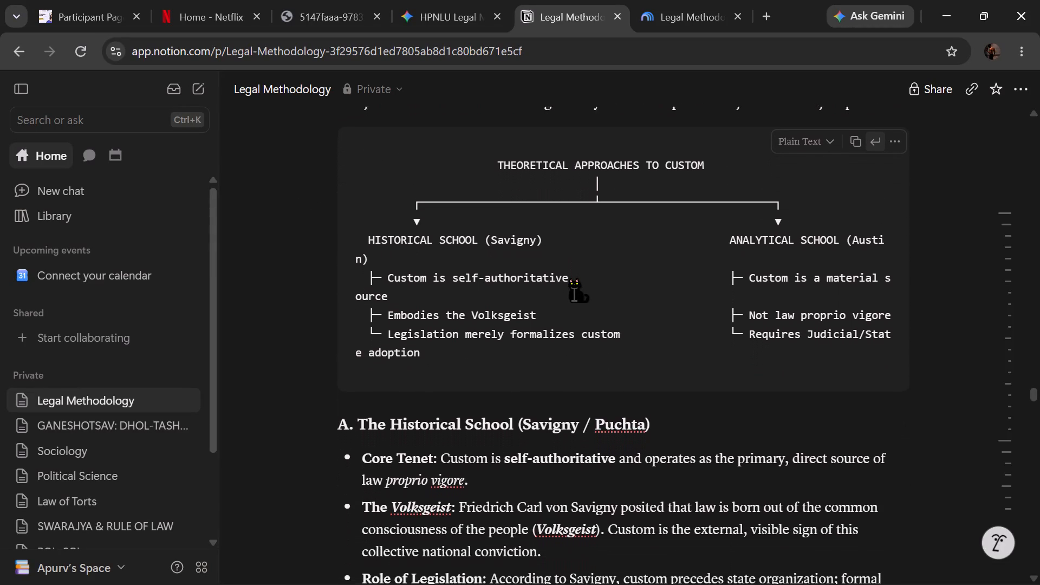
{"action": "scroll", "coordinate": [573, 288], "scroll_direction": "down", "scroll_amount": 3}
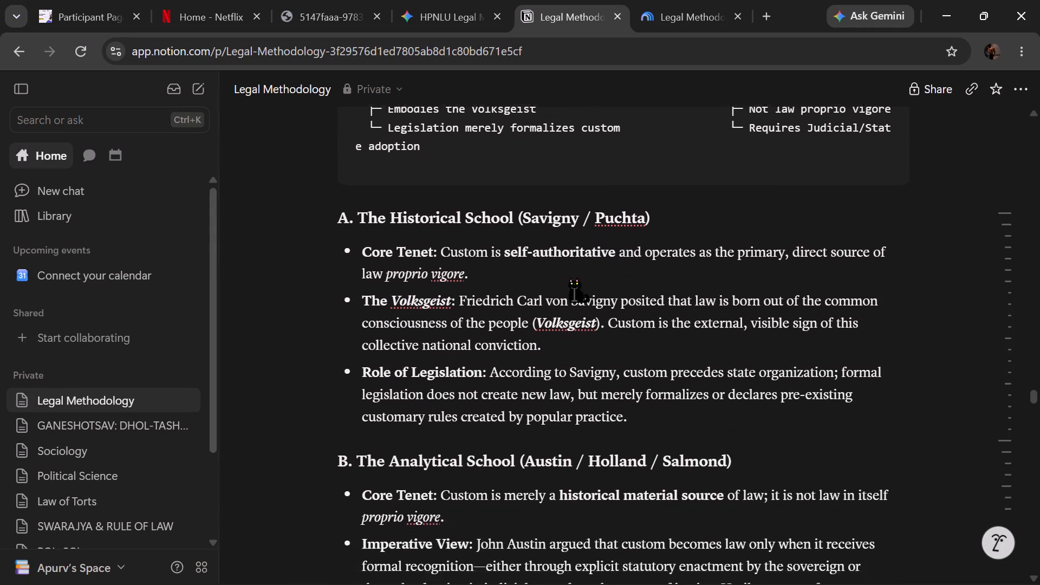
{"action": "scroll", "coordinate": [573, 288], "scroll_direction": "down", "scroll_amount": 3}
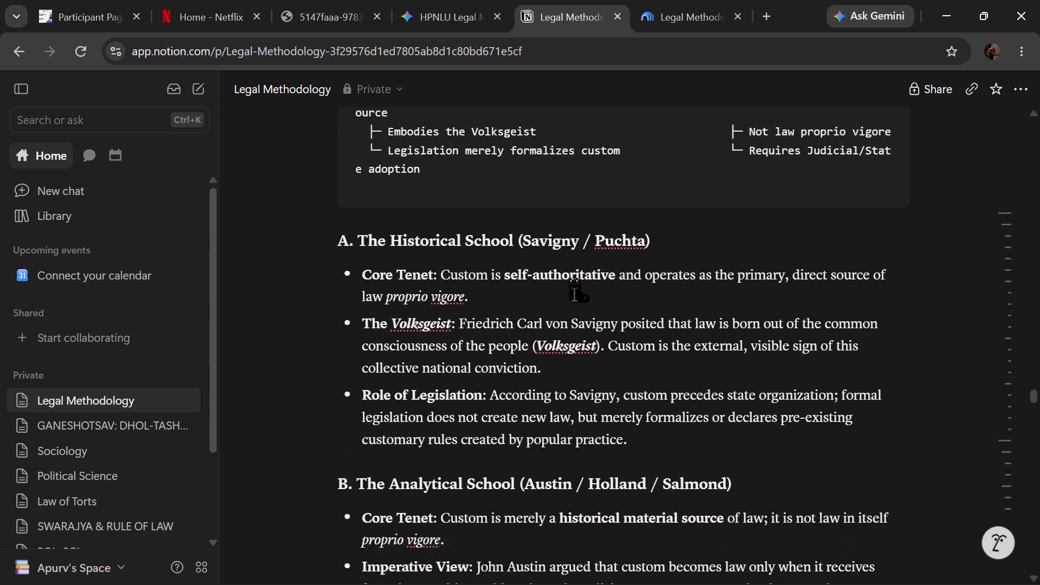
{"action": "scroll", "coordinate": [573, 288], "scroll_direction": "down", "scroll_amount": 1}
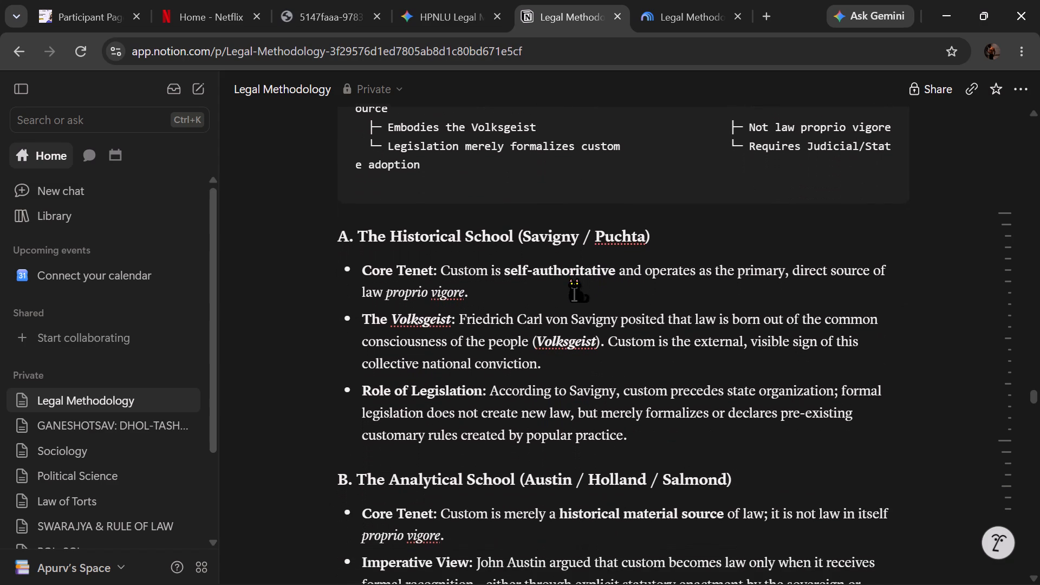
{"action": "scroll", "coordinate": [573, 288], "scroll_direction": "down", "scroll_amount": 1}
Highlight "self-authoritative" and "proprio vigore." in pink in the Core Tenet bullet of the Historical School section.
{"action": "left_click_drag", "start_coordinate": [503, 256], "coordinate": [619, 261]}
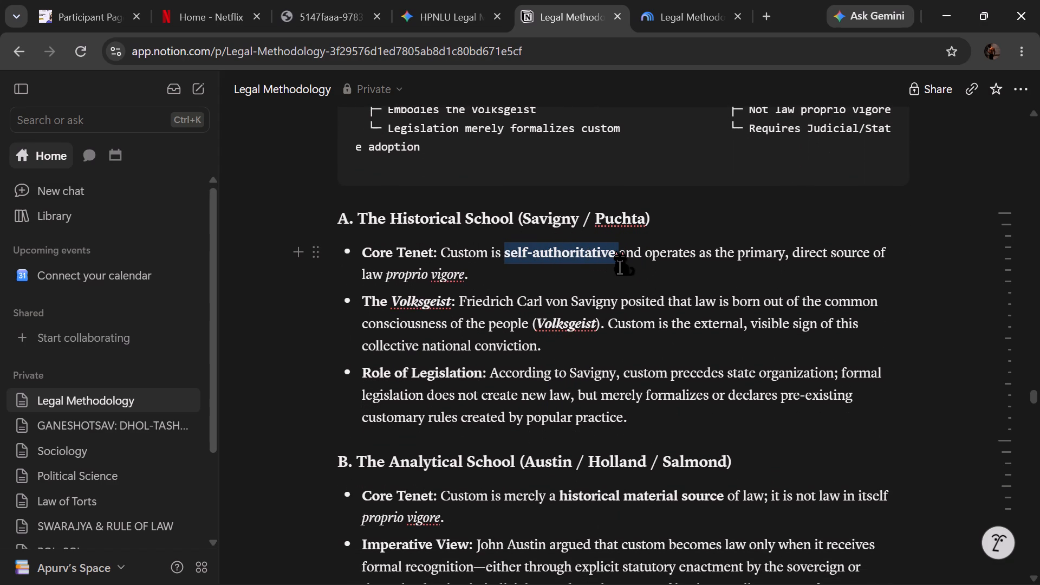
{"action": "left_click_drag", "start_coordinate": [619, 261], "coordinate": [616, 263]}
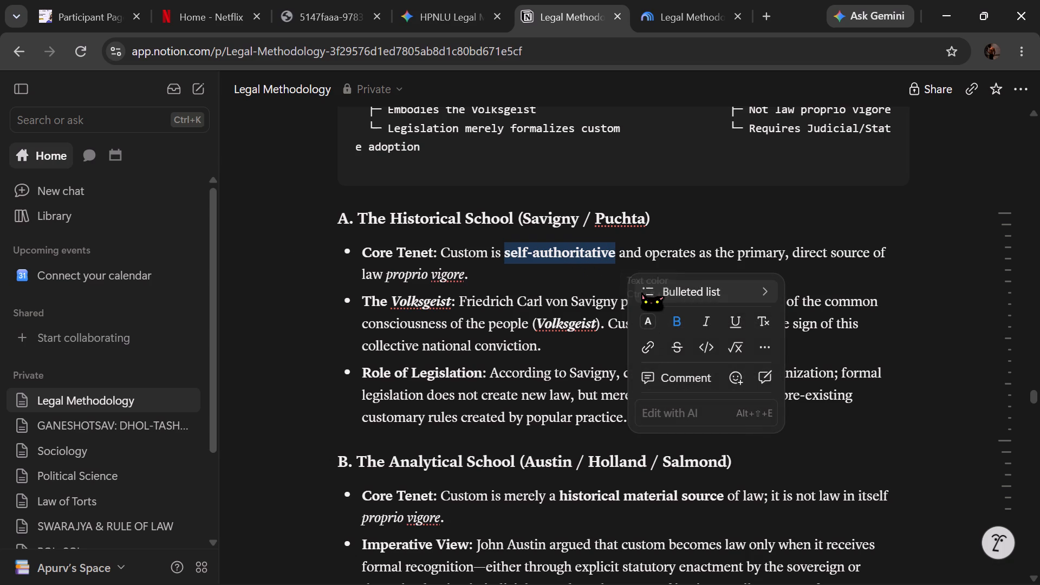
{"action": "key", "text": "shift+h"}
{"action": "key", "text": "ctrl+shift+h"}
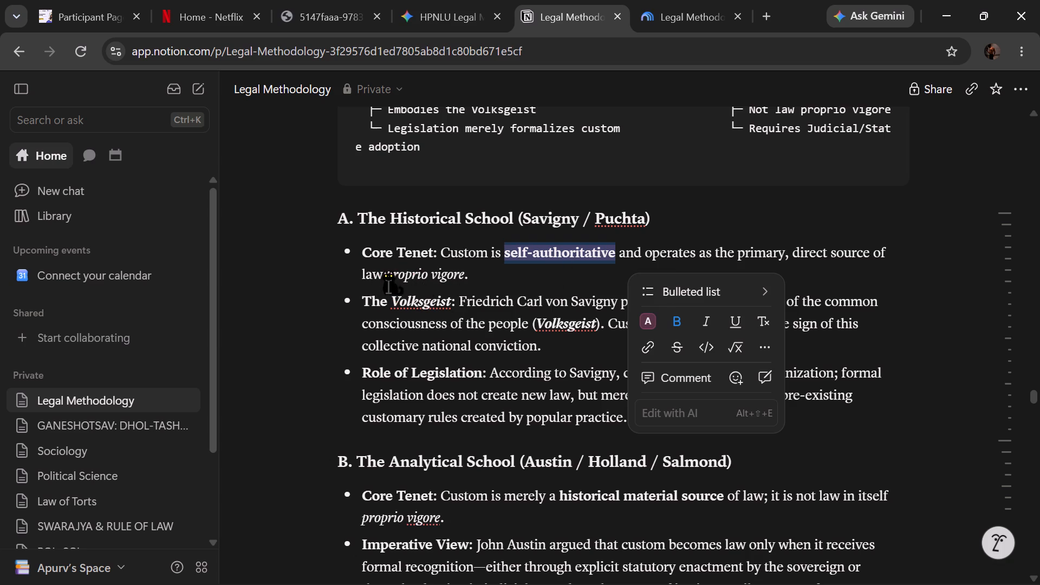
{"action": "left_click_drag", "start_coordinate": [386, 279], "coordinate": [497, 273]}
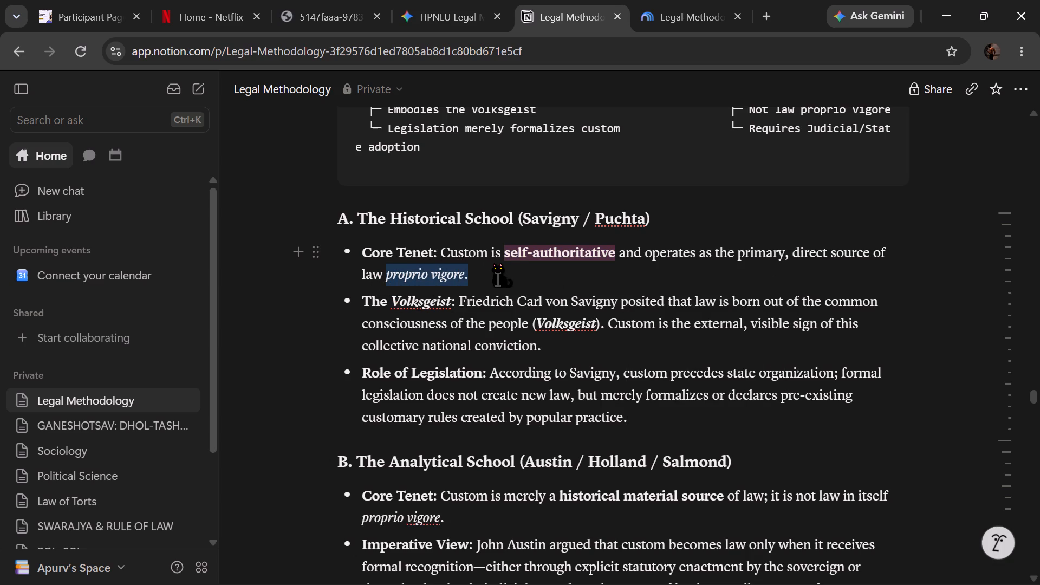
{"action": "left_click_drag", "start_coordinate": [497, 273], "coordinate": [479, 276]}
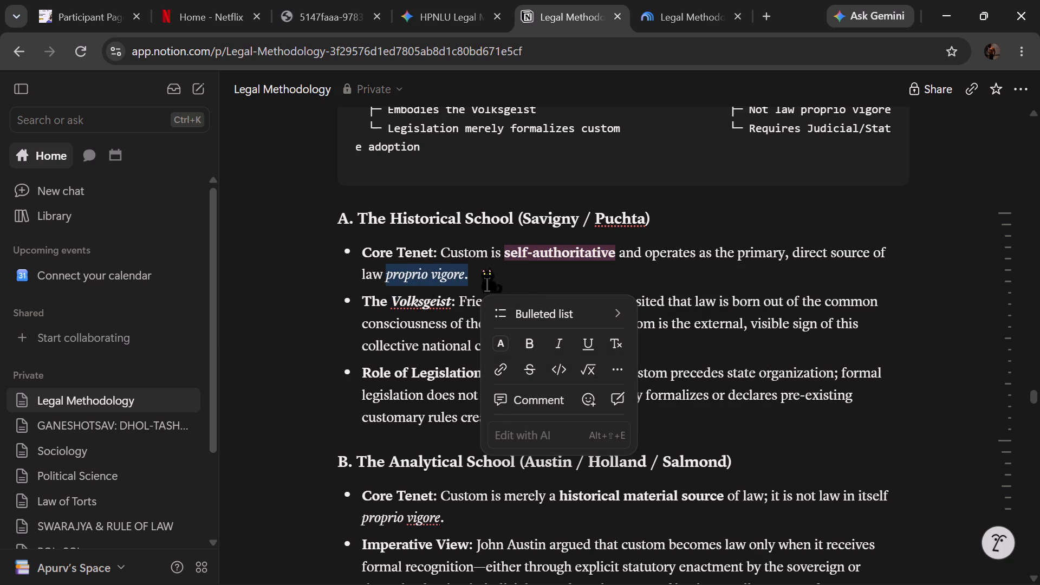
{"action": "key", "text": "ctrl+shift+h"}
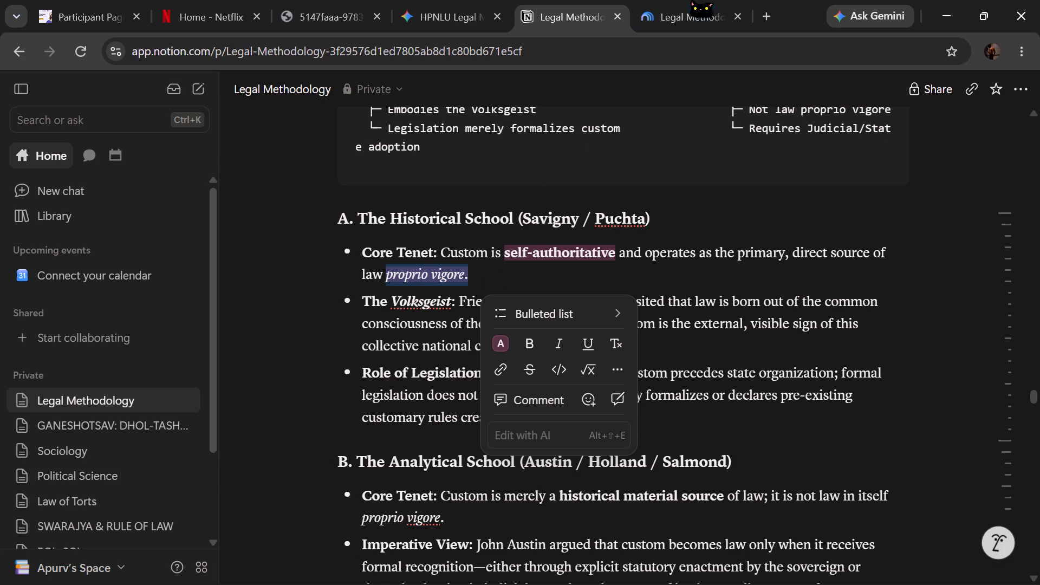
Copy "proprio vigore.", look up its meaning on Google in a new tab, and return to the Legal Methodology notes.
{"action": "key", "text": "ctrl+c"}
{"action": "left_click", "coordinate": [769, 8]}
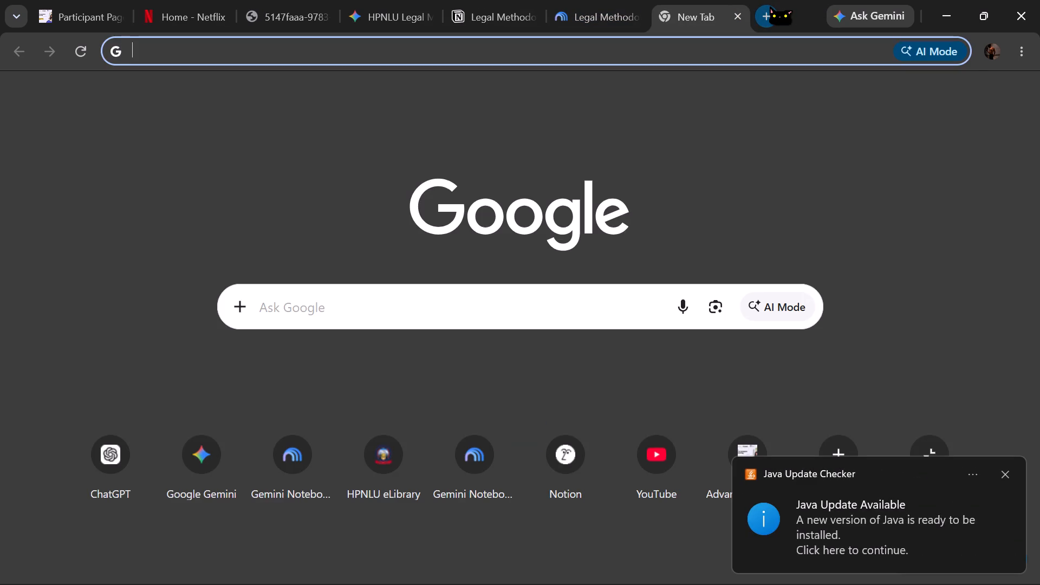
{"action": "key", "text": "ctrl+v"}
{"action": "key", "text": "Return"}
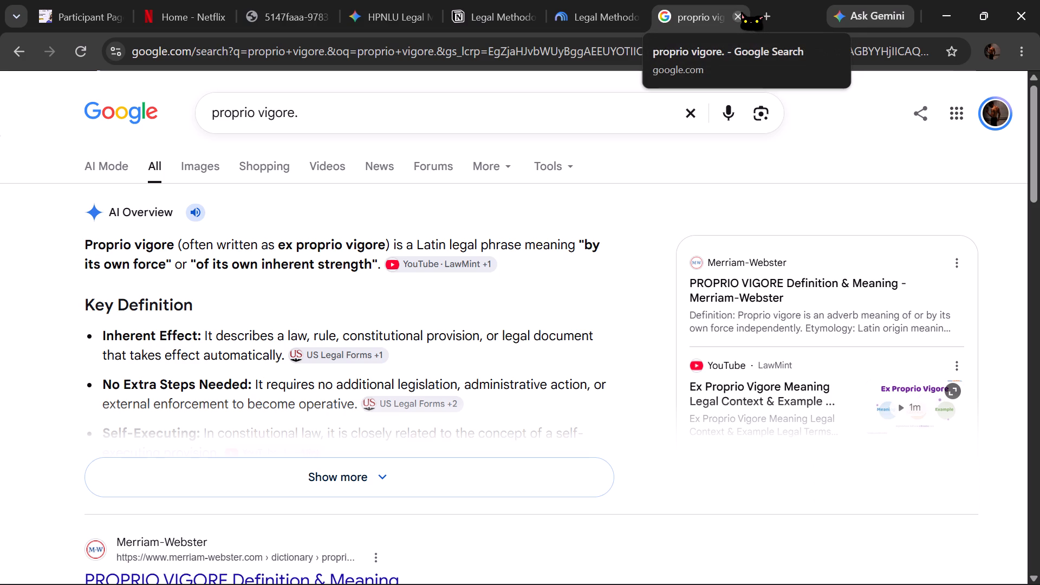
{"action": "left_click", "coordinate": [740, 13]}
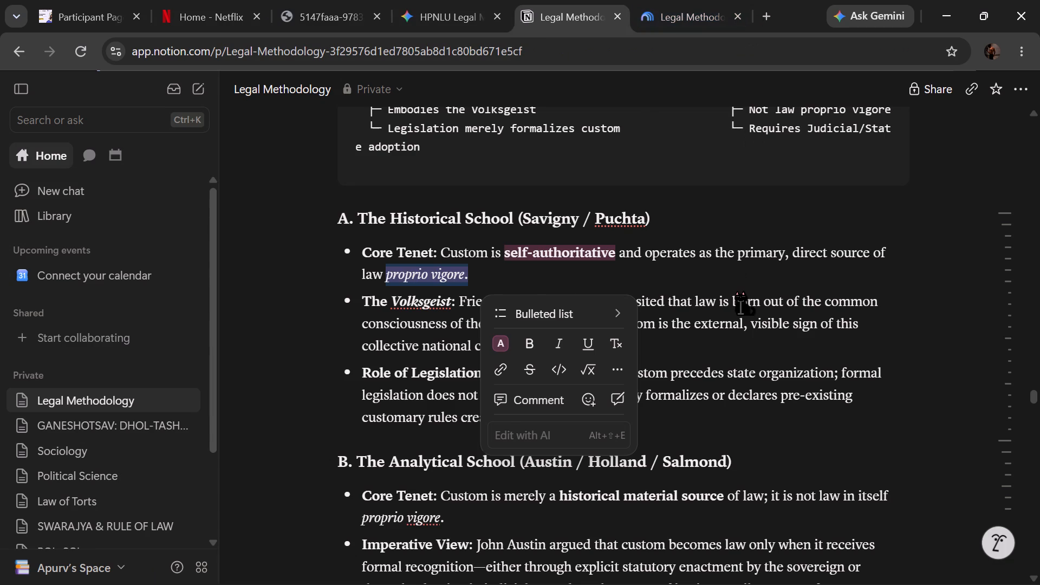
{"action": "left_click", "coordinate": [739, 301]}
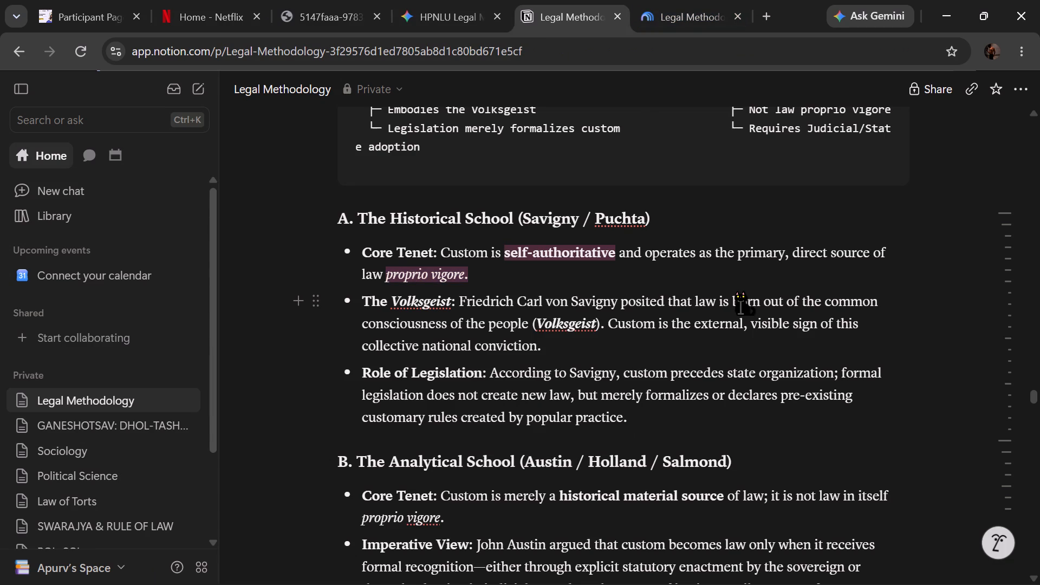
Enclose "proprio vigore" in parentheses in the Historical School's Core Tenet bullet, keeping the full stop after the closing parenthesis.
{"action": "scroll", "coordinate": [739, 301], "scroll_direction": "down", "scroll_amount": 2}
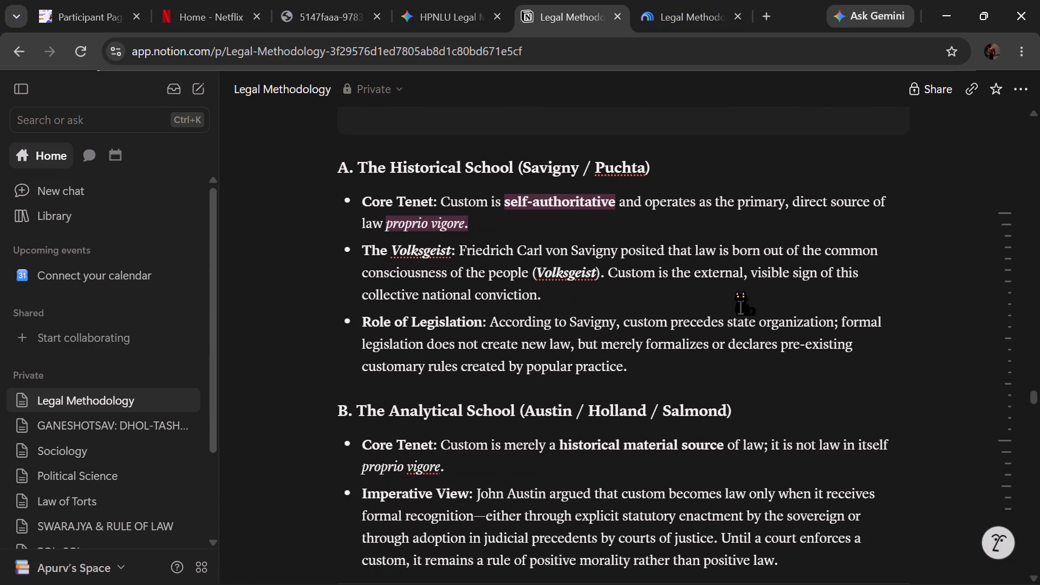
{"action": "scroll", "coordinate": [739, 301], "scroll_direction": "down", "scroll_amount": 2}
{"action": "left_click", "coordinate": [387, 213]}
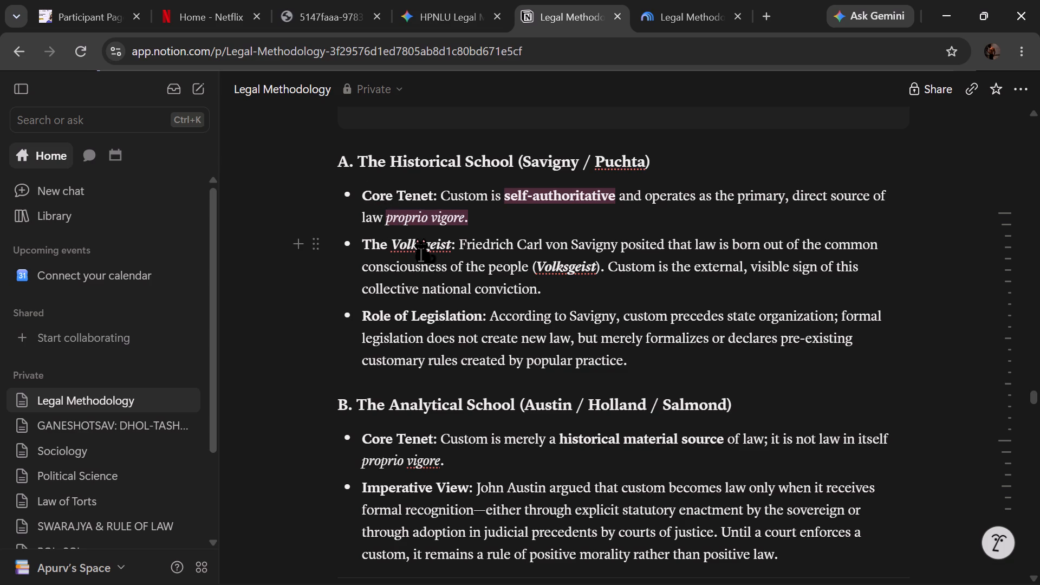
{"action": "key", "text": "shift+parenleft"}
{"action": "key", "text": "space"}
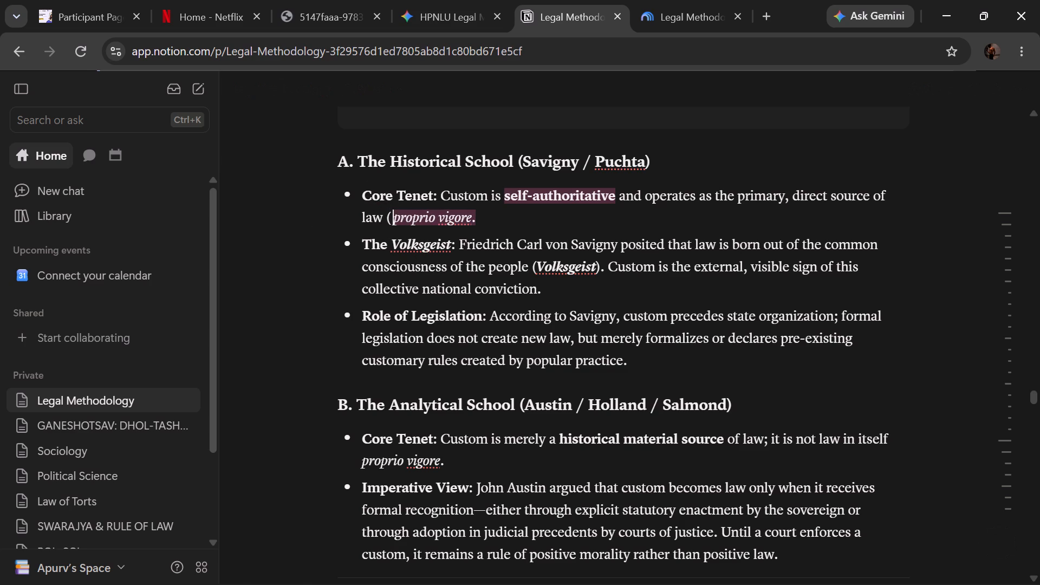
{"action": "key", "text": "Right"}
{"action": "key", "text": "Right"}
{"action": "key", "text": "Right"}
{"action": "key", "text": "Right"}
{"action": "key", "text": "Right"}
{"action": "key", "text": "Right"}
{"action": "key", "text": "Right"}
{"action": "key", "text": "Right"}
{"action": "key", "text": "Right"}
{"action": "key", "text": "Right"}
{"action": "key", "text": "Right"}
{"action": "key", "text": "Right"}
{"action": "key", "text": "Right"}
{"action": "key", "text": "Right"}
{"action": "key", "text": "Right"}
{"action": "key", "text": "Right"}
{"action": "key", "text": "Left"}
{"action": "type", "text": ")"}
{"action": "key", "text": "space"}
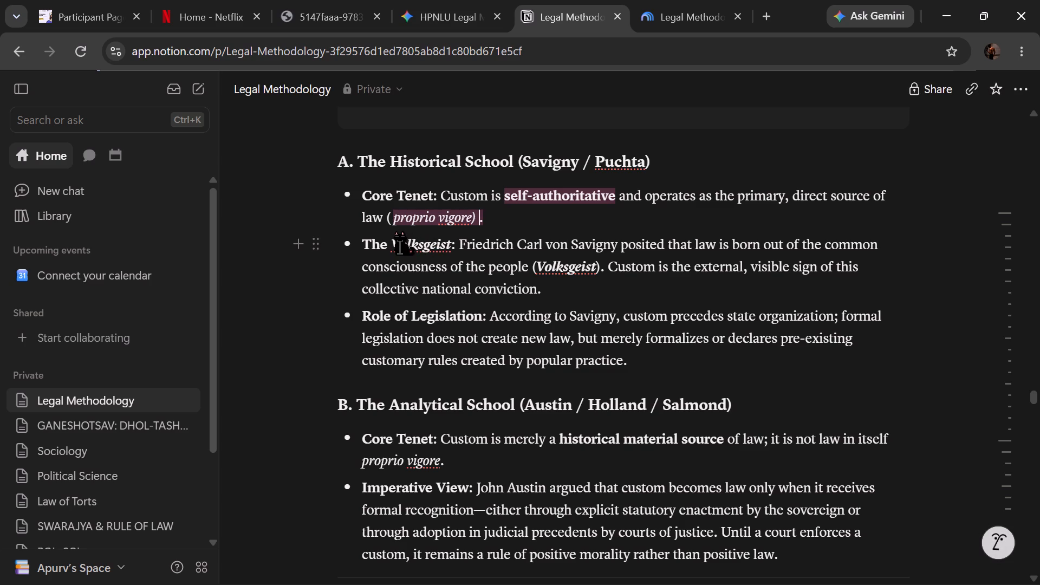
Highlight the word "Volksgeist" in pink in the bold label opening the Historical School's second bullet.
{"action": "double_click", "coordinate": [399, 241]}
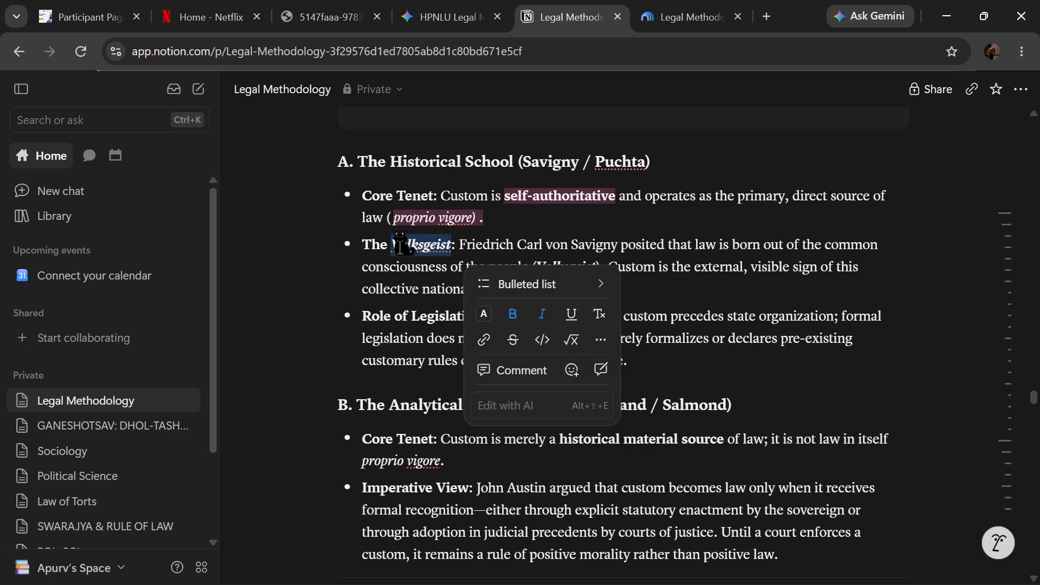
{"action": "key", "text": "ctrl+shift+h"}
{"action": "left_click", "coordinate": [579, 233]}
Highlight "law is born out of the common consciousness of the people (Volksgeist)" in pink in the Volksgeist bullet.
{"action": "scroll", "coordinate": [579, 233], "scroll_direction": "down", "scroll_amount": 1}
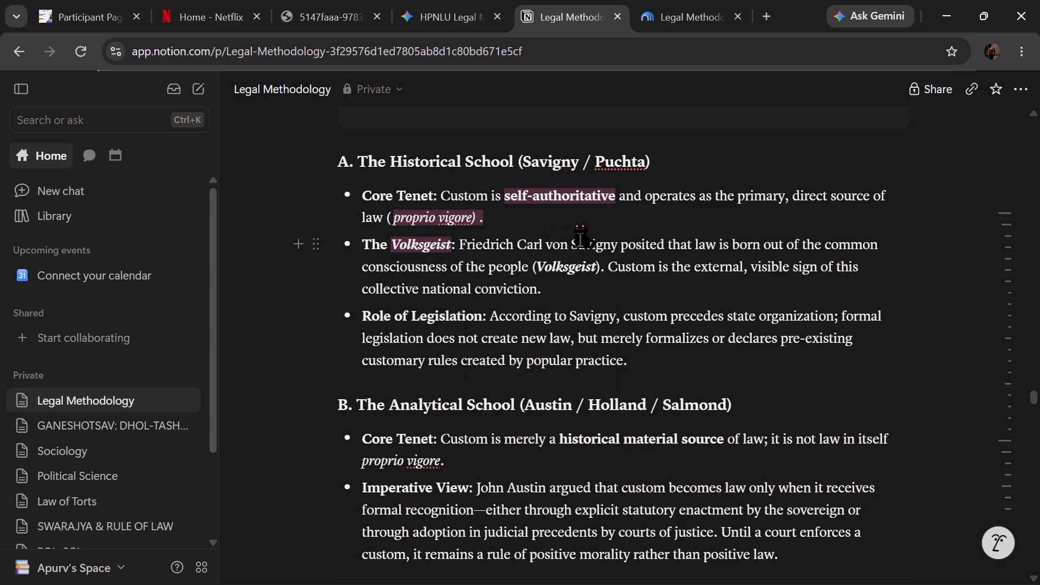
{"action": "scroll", "coordinate": [579, 233], "scroll_direction": "down", "scroll_amount": 3}
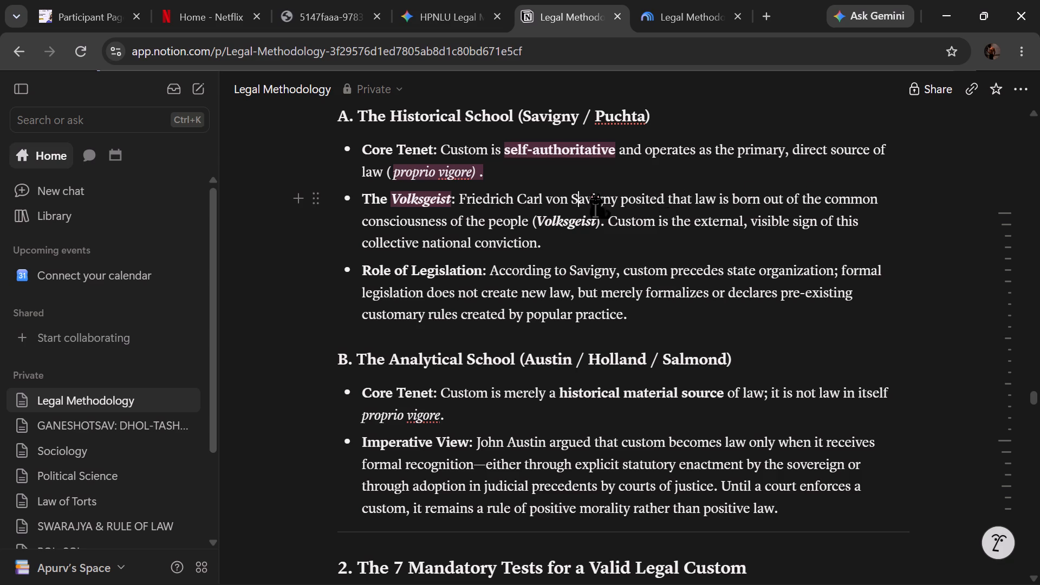
{"action": "scroll", "coordinate": [586, 246], "scroll_direction": "up", "scroll_amount": 1}
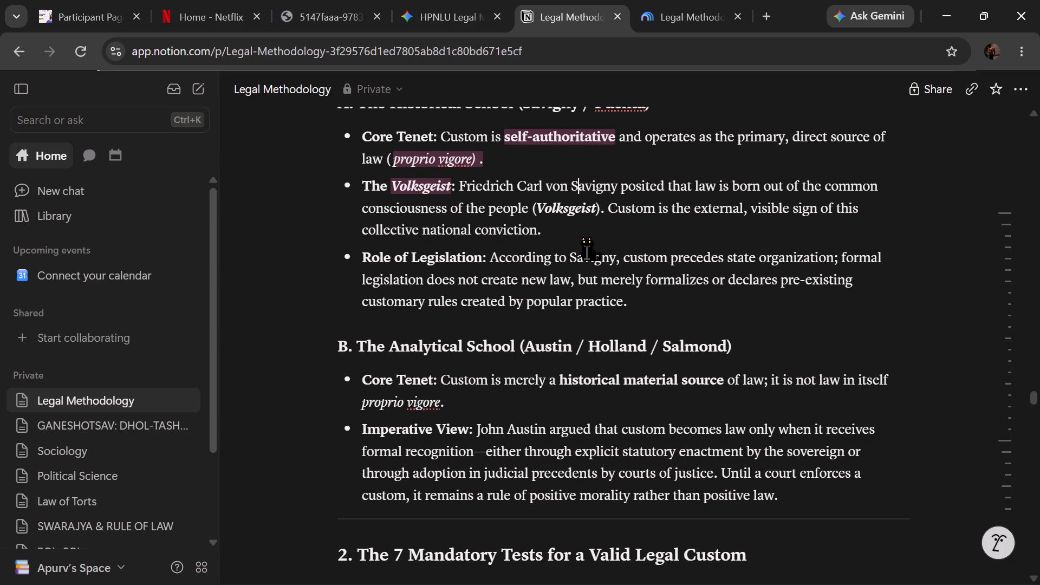
{"action": "scroll", "coordinate": [586, 246], "scroll_direction": "up", "scroll_amount": 1}
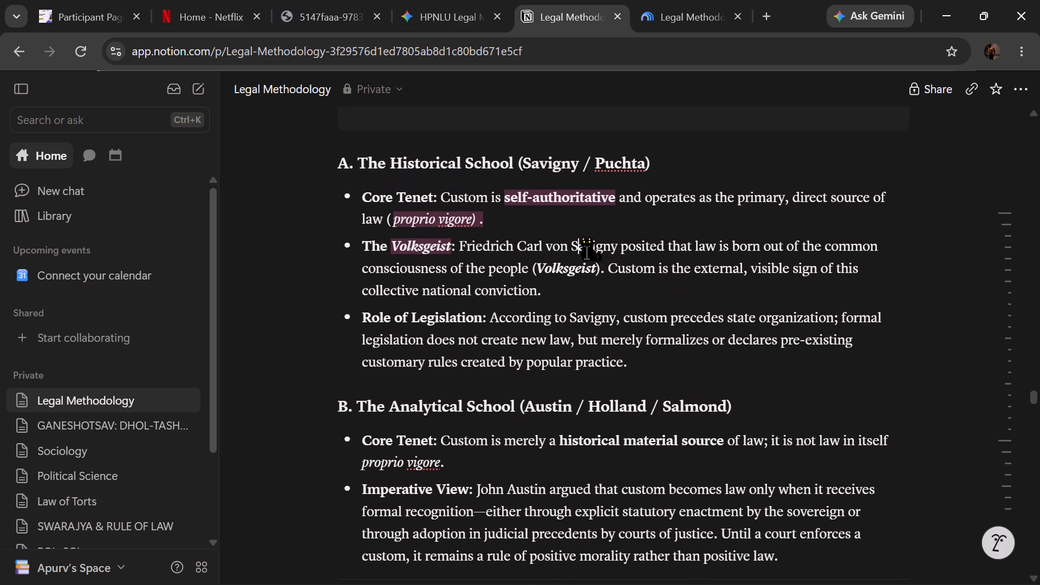
{"action": "scroll", "coordinate": [586, 246], "scroll_direction": "up", "scroll_amount": 1}
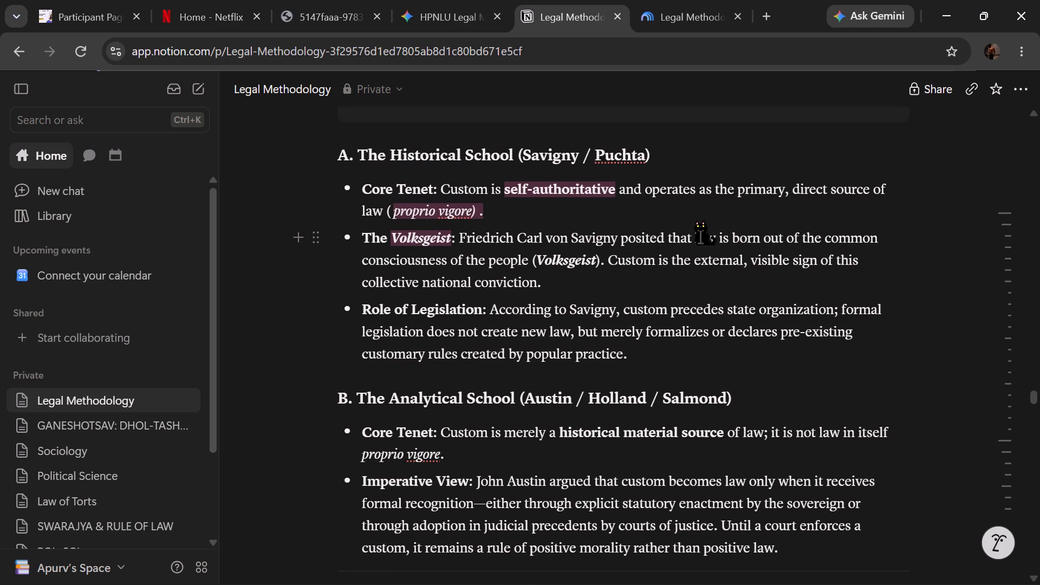
{"action": "left_click_drag", "start_coordinate": [697, 233], "coordinate": [605, 272]}
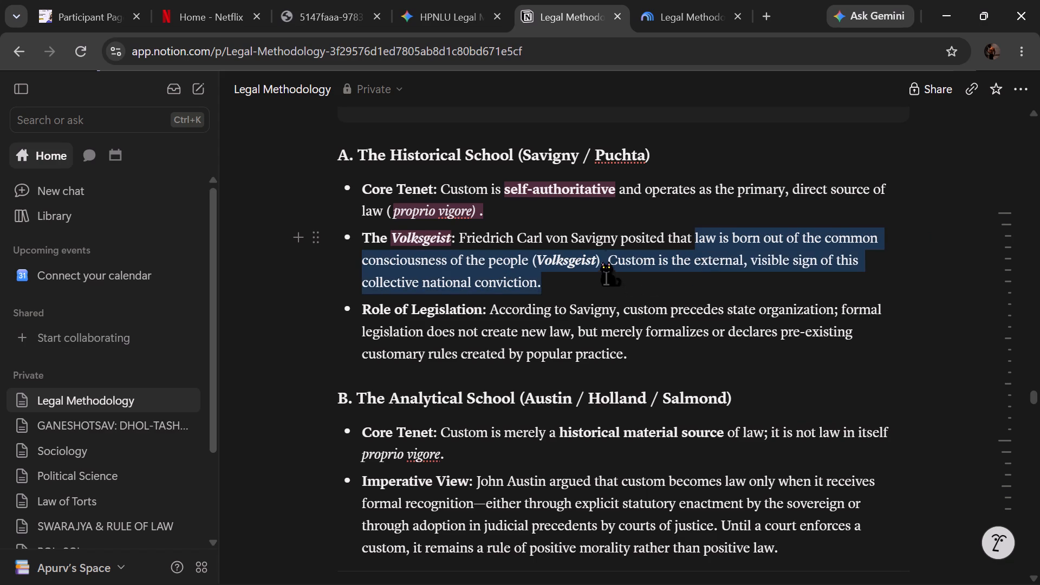
{"action": "left_click_drag", "start_coordinate": [605, 272], "coordinate": [601, 267]}
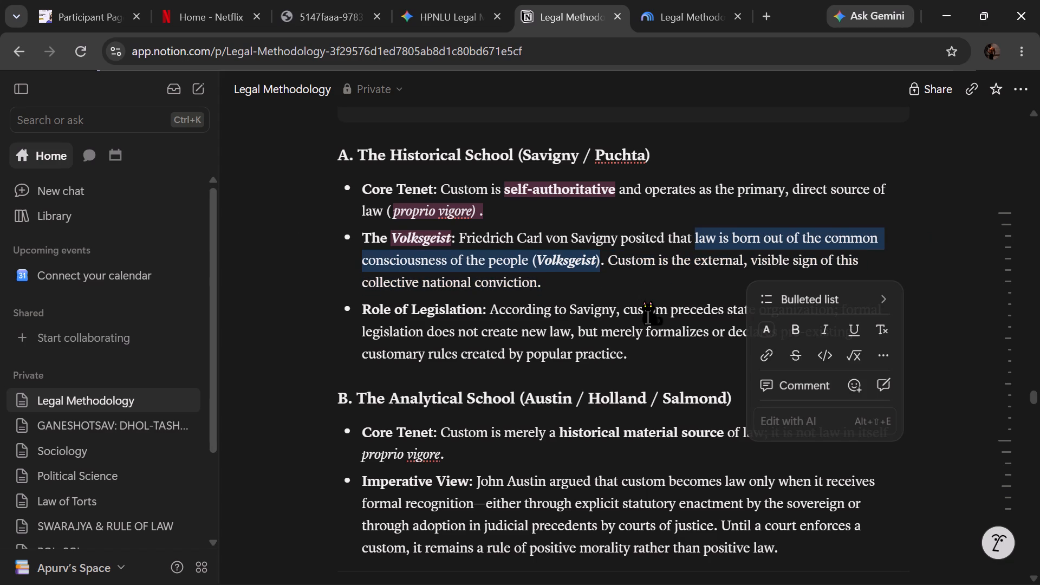
{"action": "key", "text": "ctrl+shift+h"}
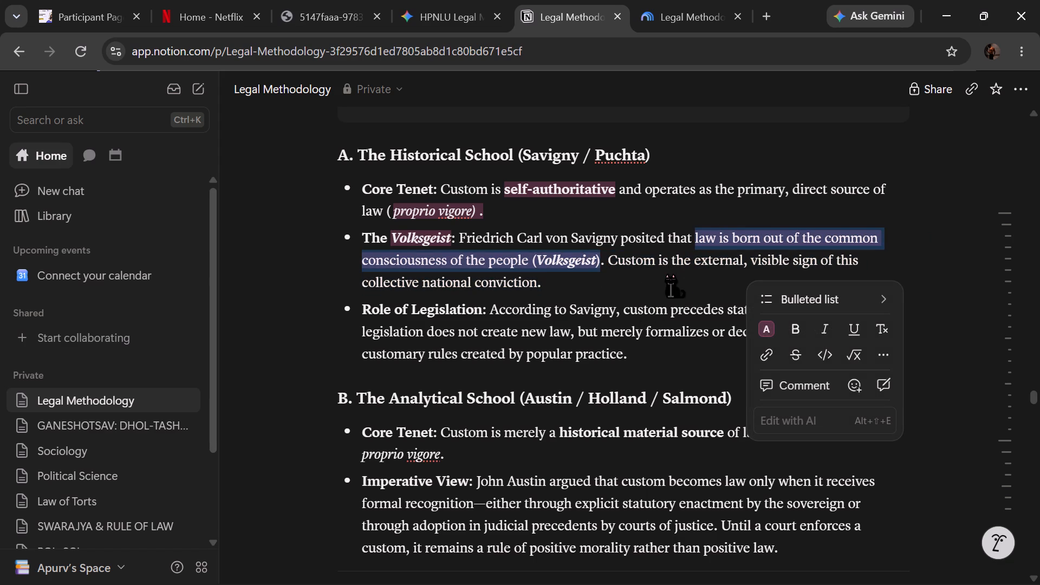
{"action": "left_click", "coordinate": [701, 262]}
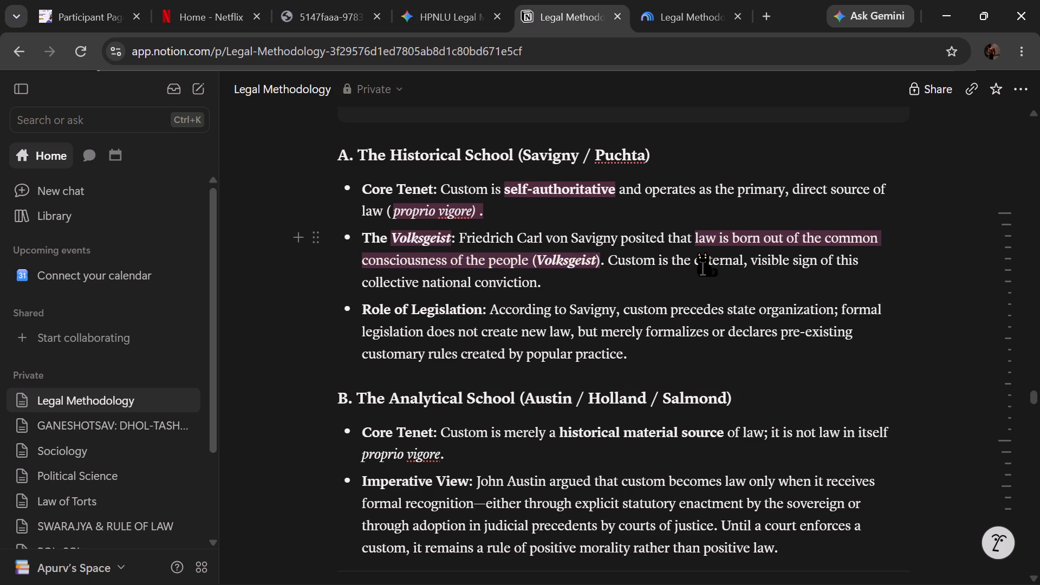
Highlight "merely a historical material source" in pink in the Analytical School's Core Tenet bullet.
{"action": "scroll", "coordinate": [701, 262], "scroll_direction": "down", "scroll_amount": 2}
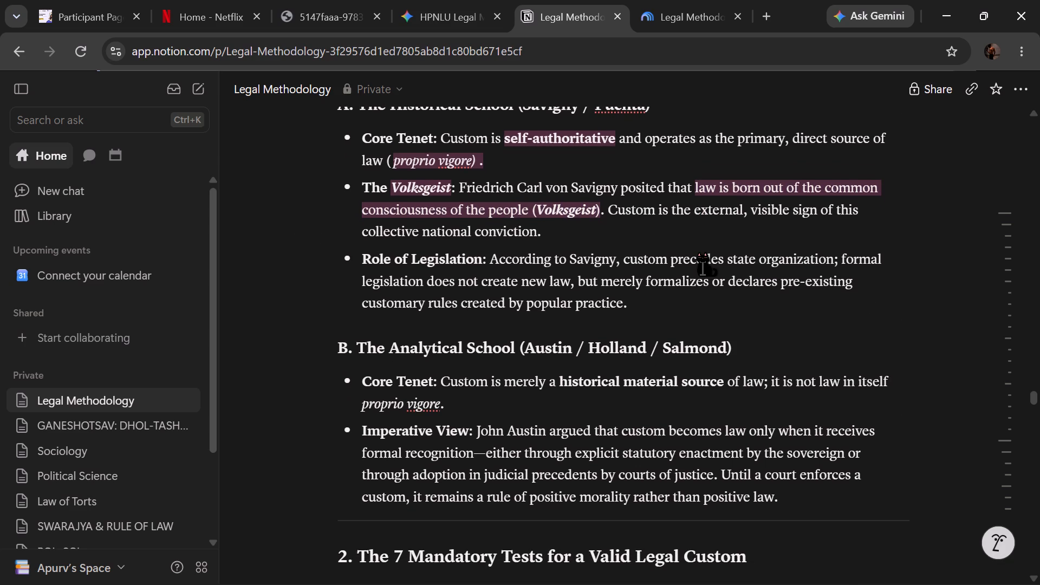
{"action": "scroll", "coordinate": [701, 262], "scroll_direction": "down", "scroll_amount": 1}
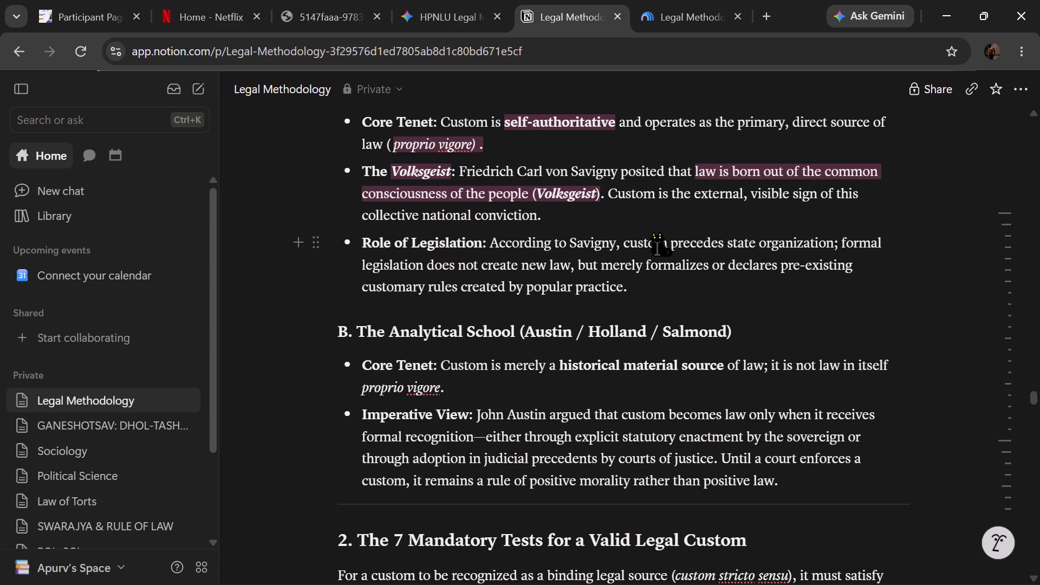
{"action": "scroll", "coordinate": [659, 237], "scroll_direction": "down", "scroll_amount": 1}
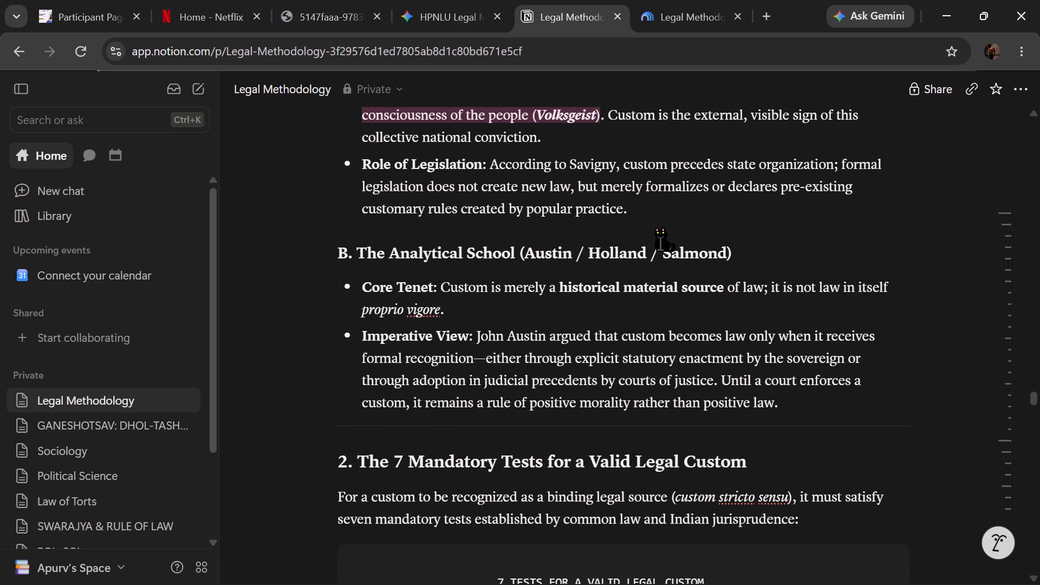
{"action": "scroll", "coordinate": [659, 237], "scroll_direction": "down", "scroll_amount": 2}
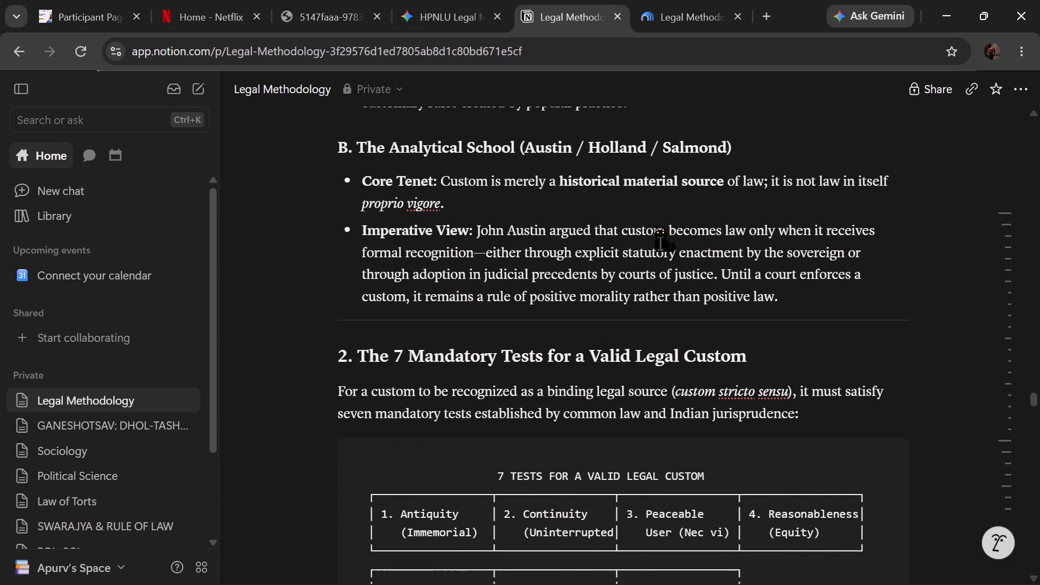
{"action": "scroll", "coordinate": [659, 237], "scroll_direction": "down", "scroll_amount": 1}
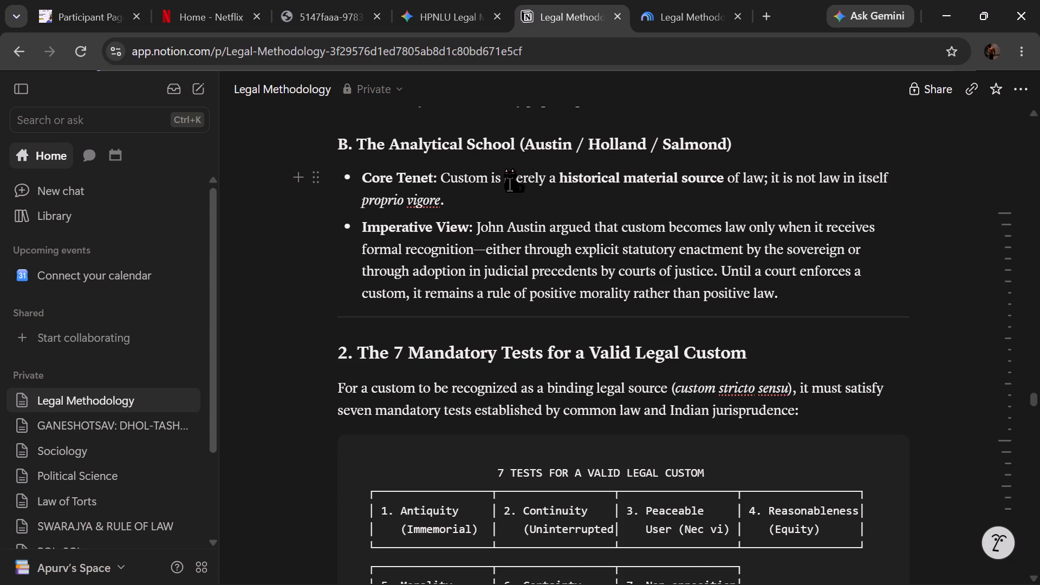
{"action": "left_click_drag", "start_coordinate": [507, 177], "coordinate": [739, 190]}
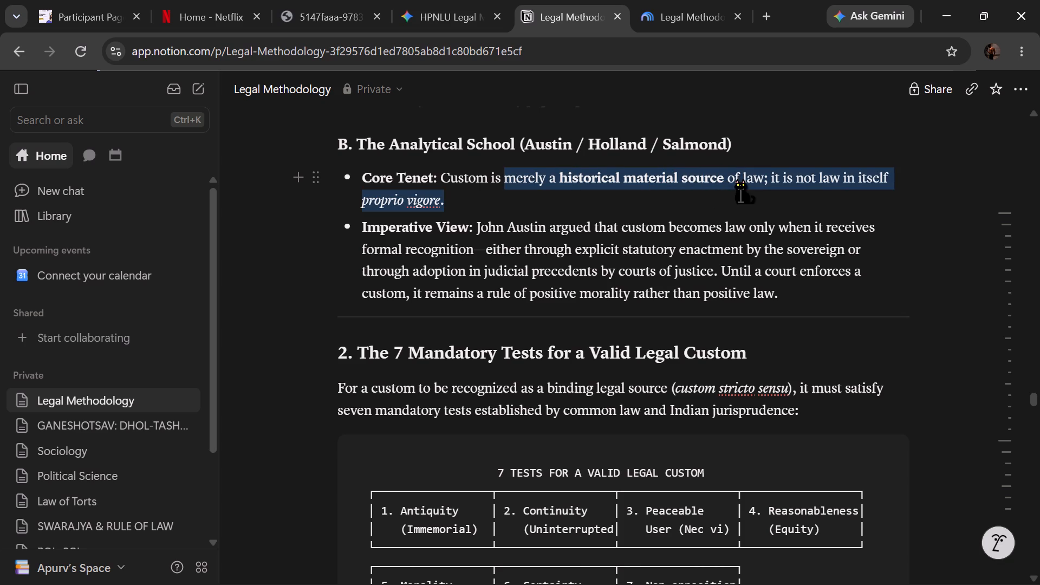
{"action": "left_click_drag", "start_coordinate": [739, 190], "coordinate": [720, 183]}
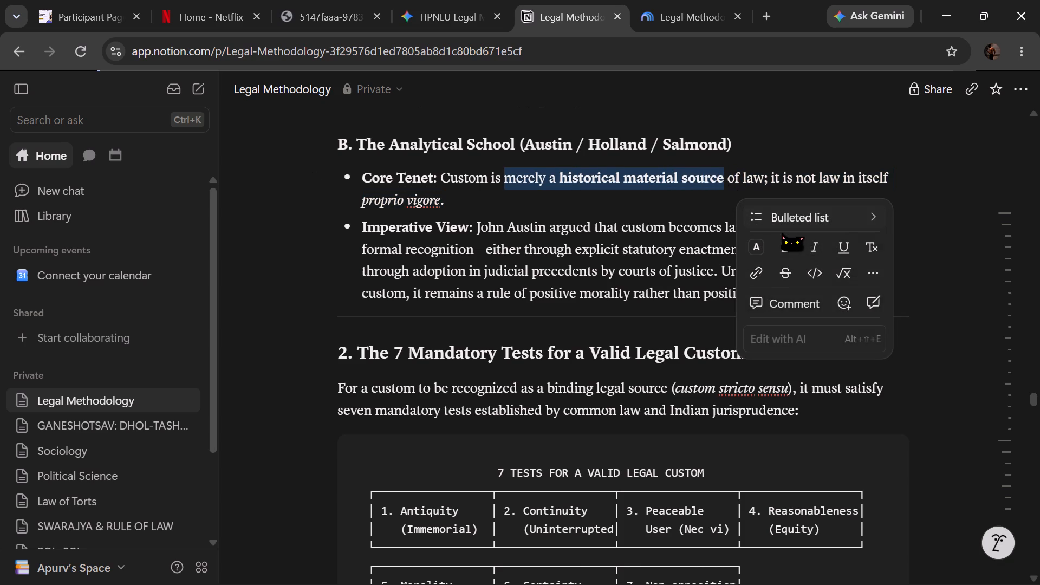
{"action": "key", "text": "ctrl+shift+h"}
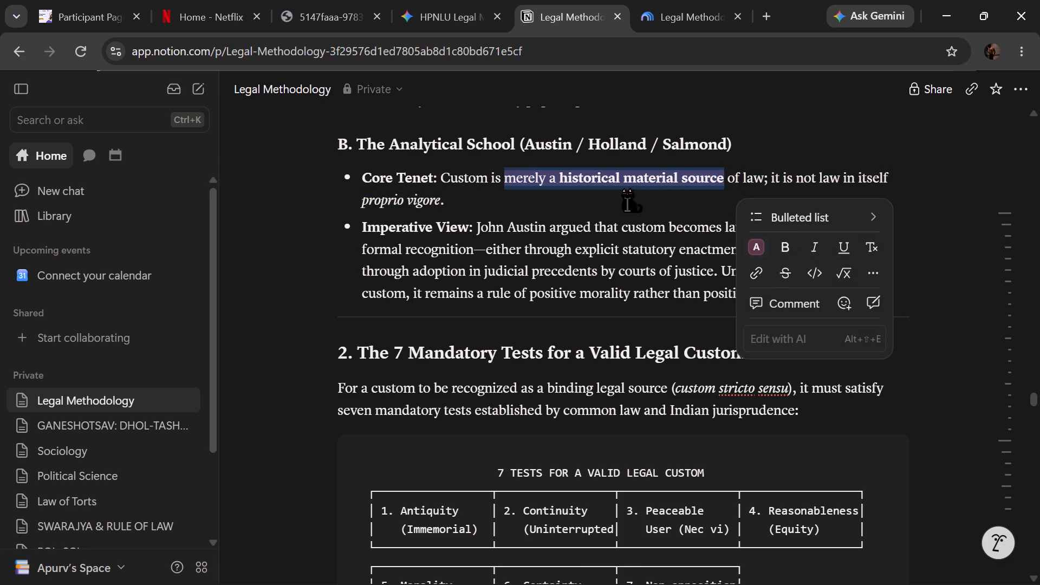
{"action": "left_click", "coordinate": [626, 198]}
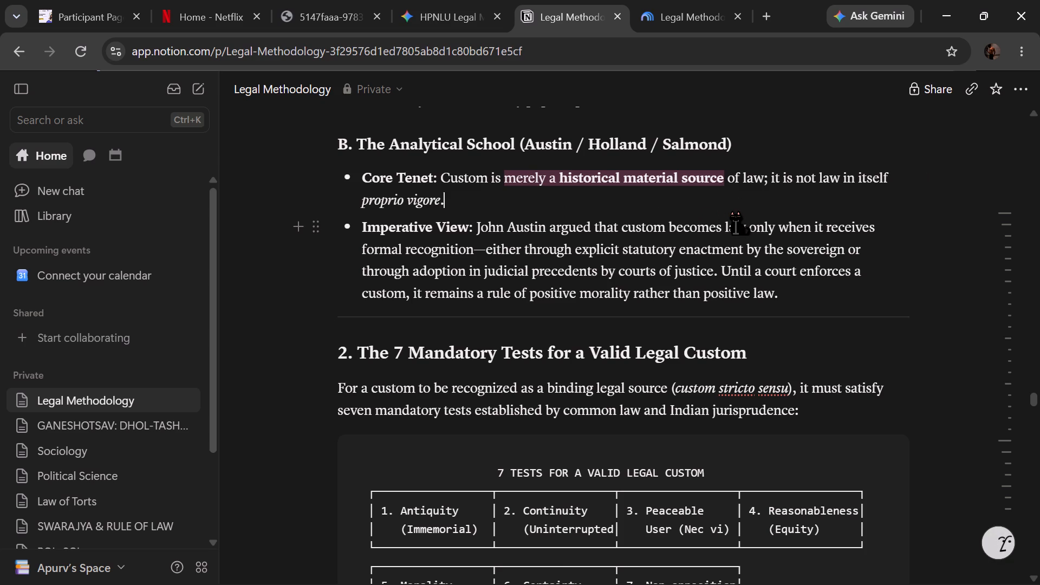
Remove the parentheses around "proprio vigore" in the Historical School's Core Tenet bullet.
{"action": "scroll", "coordinate": [734, 221], "scroll_direction": "up", "scroll_amount": 3}
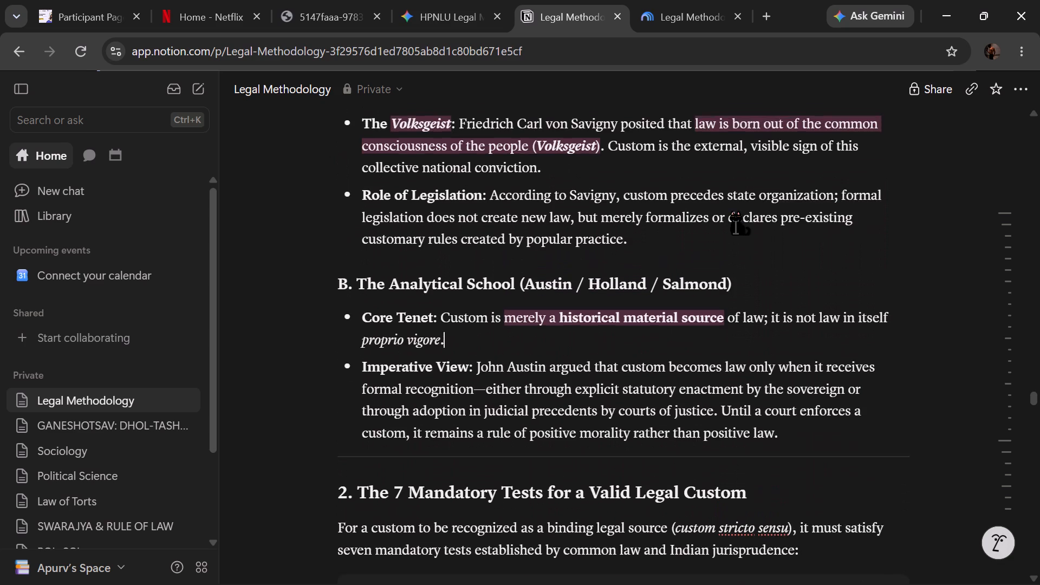
{"action": "scroll", "coordinate": [734, 221], "scroll_direction": "up", "scroll_amount": 1}
{"action": "scroll", "coordinate": [734, 221], "scroll_direction": "down", "scroll_amount": 1}
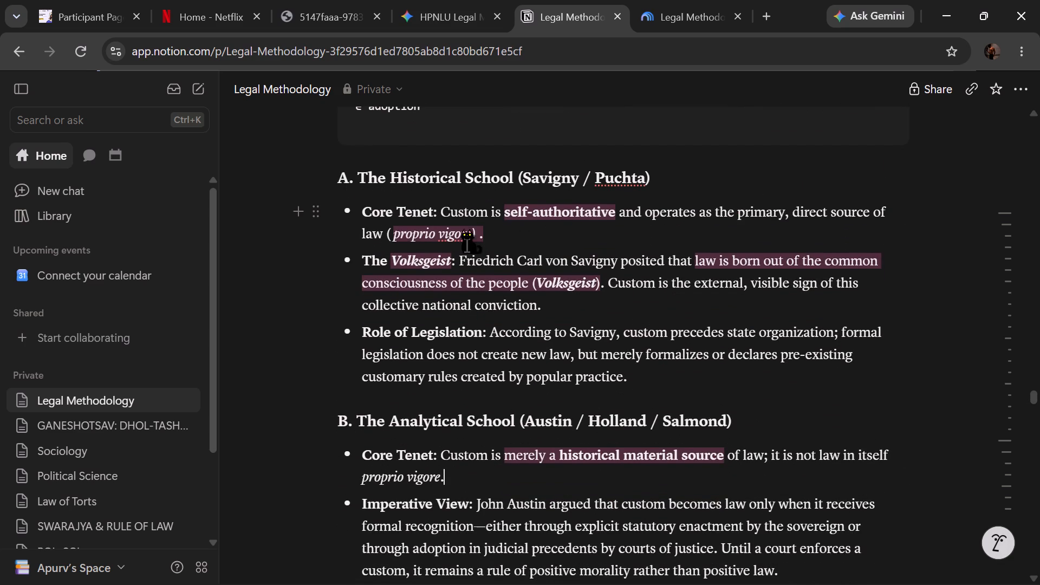
{"action": "left_click", "coordinate": [474, 236]}
{"action": "key", "text": "BackSpace"}
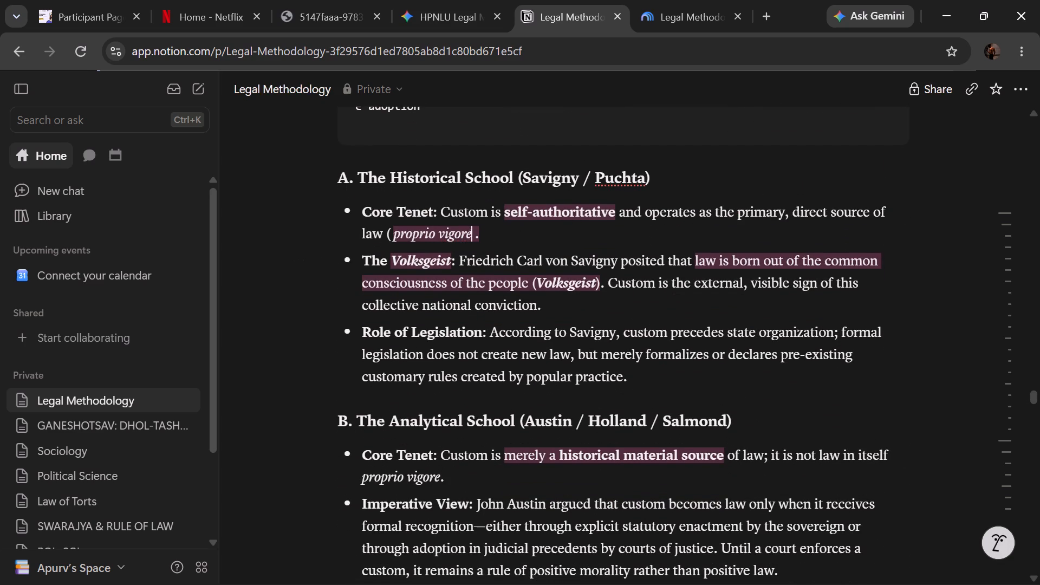
{"action": "key", "text": "Left"}
{"action": "key", "text": "Left"}
{"action": "key", "text": "Left"}
{"action": "key", "text": "Left"}
{"action": "key", "text": "Left"}
{"action": "key", "text": "Left"}
{"action": "key", "text": "Left"}
{"action": "key", "text": "Left"}
{"action": "key", "text": "Left"}
{"action": "key", "text": "Left"}
{"action": "key", "text": "Left"}
{"action": "key", "text": "Left"}
{"action": "key", "text": "Left"}
{"action": "key", "text": "Left"}
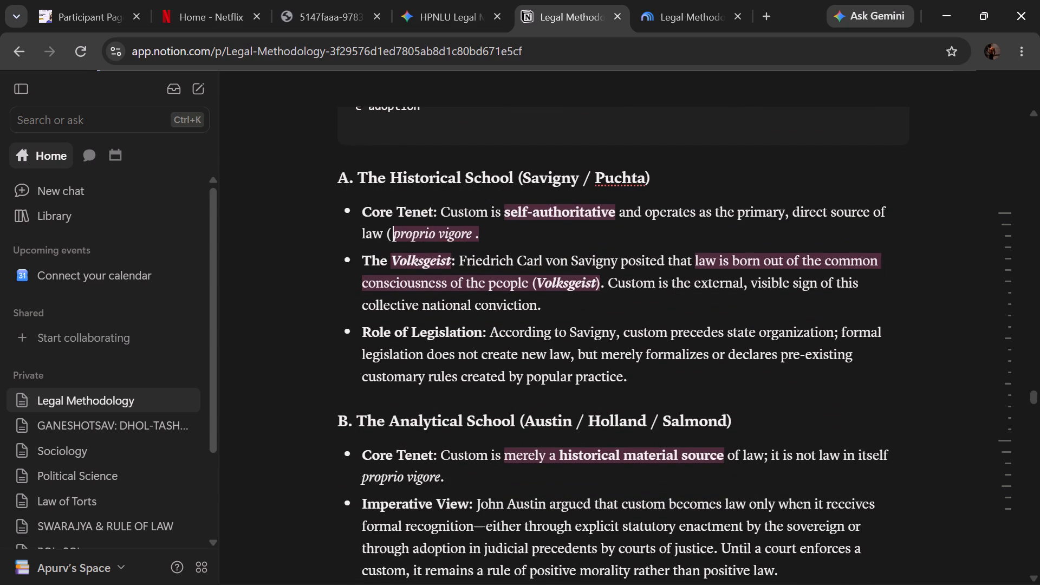
{"action": "key", "text": "BackSpace"}
{"action": "key", "text": "BackSpace"}
Highlight "custom becomes law only when it receives formal recognition" in pink in the Analytical School's Imperative View bullet.
{"action": "scroll", "coordinate": [505, 255], "scroll_direction": "down", "scroll_amount": 2}
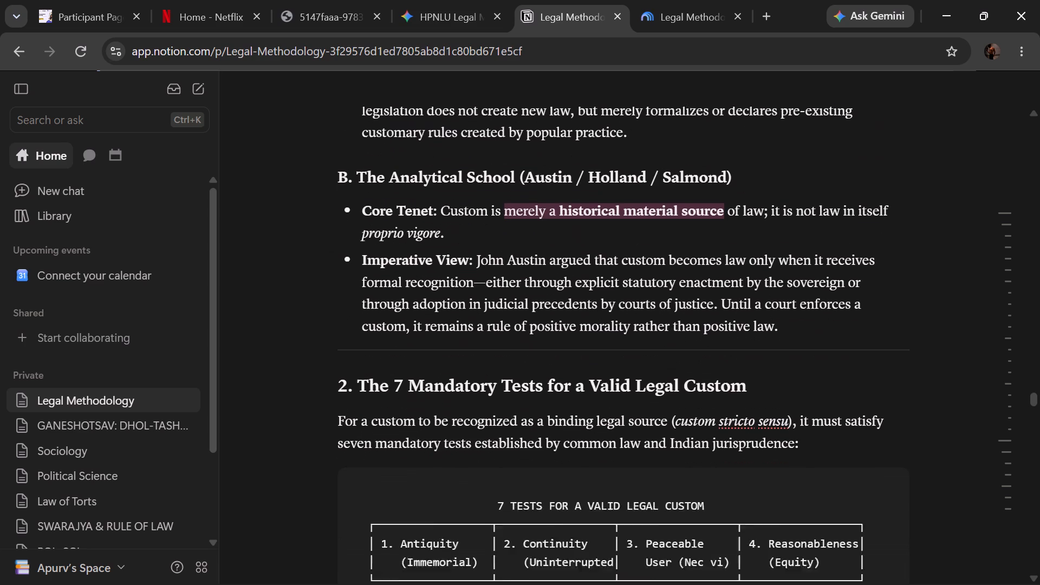
{"action": "scroll", "coordinate": [505, 255], "scroll_direction": "down", "scroll_amount": 1}
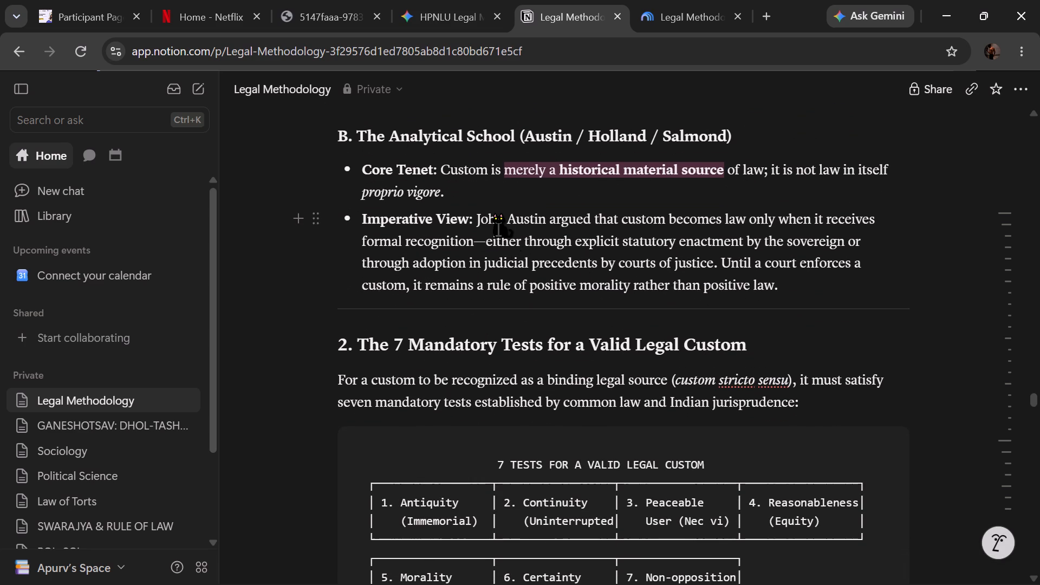
{"action": "left_click", "coordinate": [497, 223]}
{"action": "left_click", "coordinate": [633, 229]}
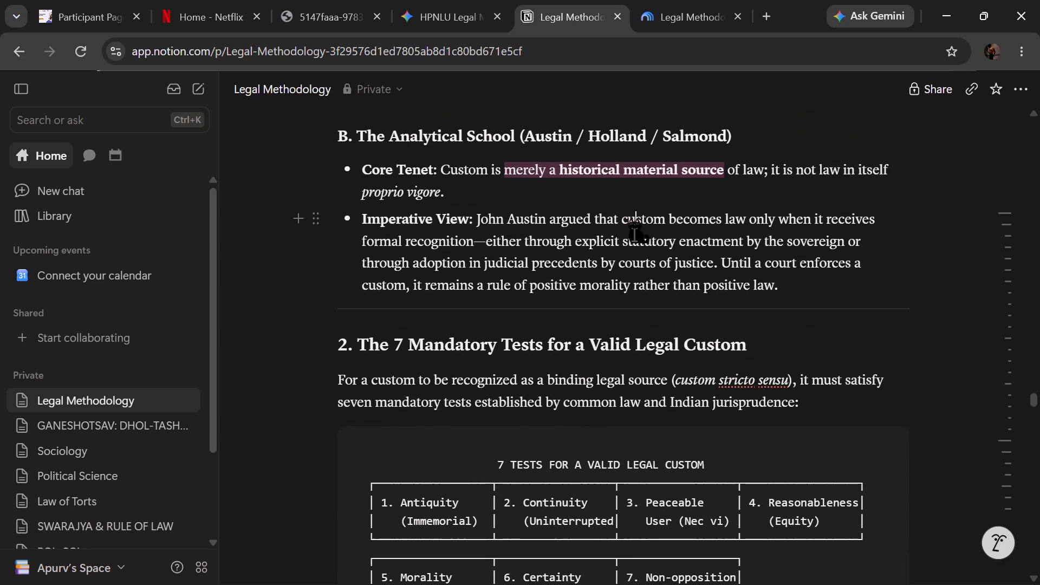
{"action": "left_click", "coordinate": [715, 227]}
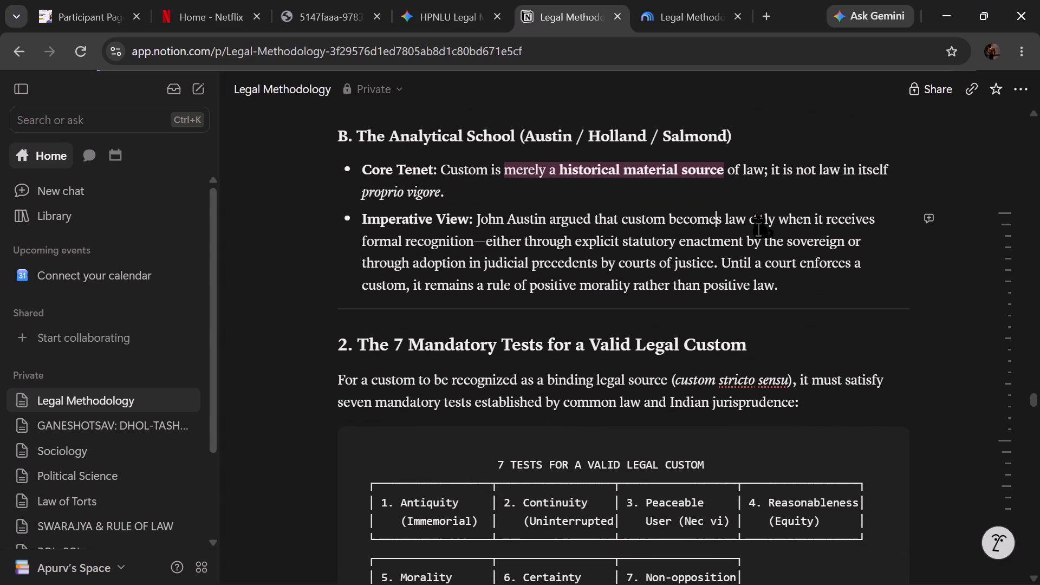
{"action": "left_click", "coordinate": [757, 223]}
{"action": "left_click_drag", "start_coordinate": [622, 222], "coordinate": [486, 266]}
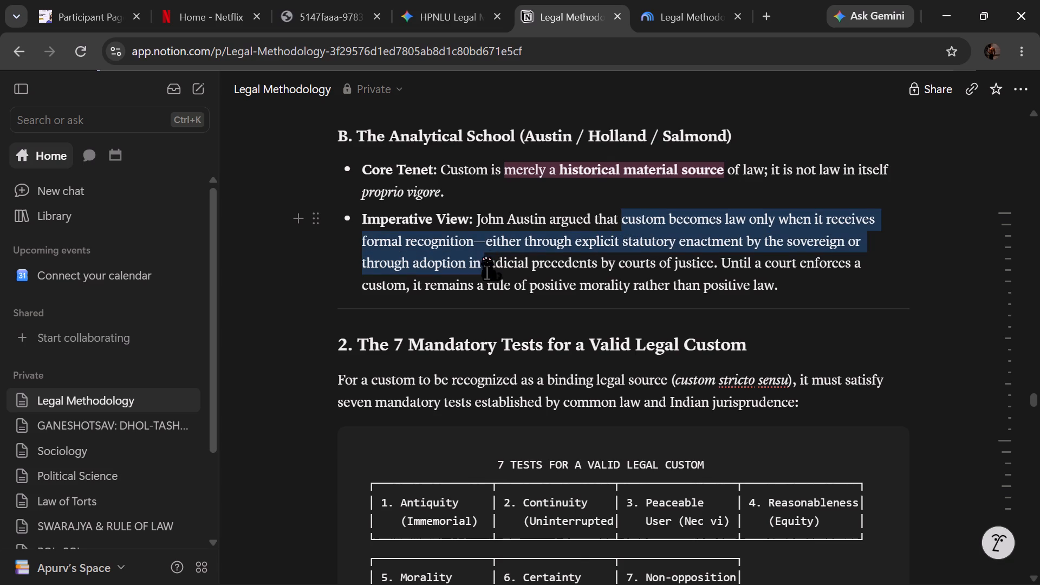
{"action": "left_click_drag", "start_coordinate": [486, 266], "coordinate": [473, 245]}
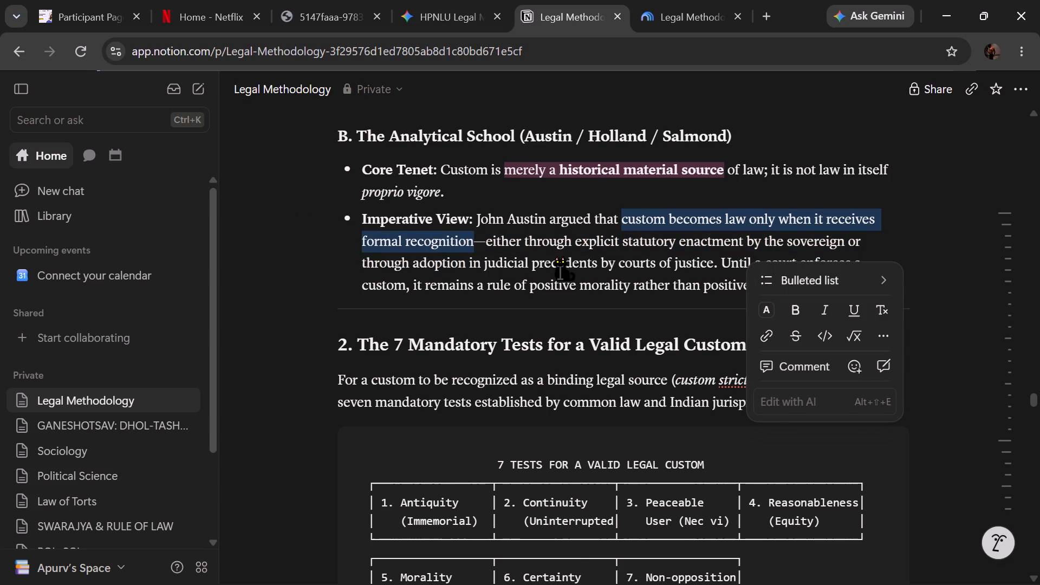
{"action": "key", "text": "ctrl+shift+h"}
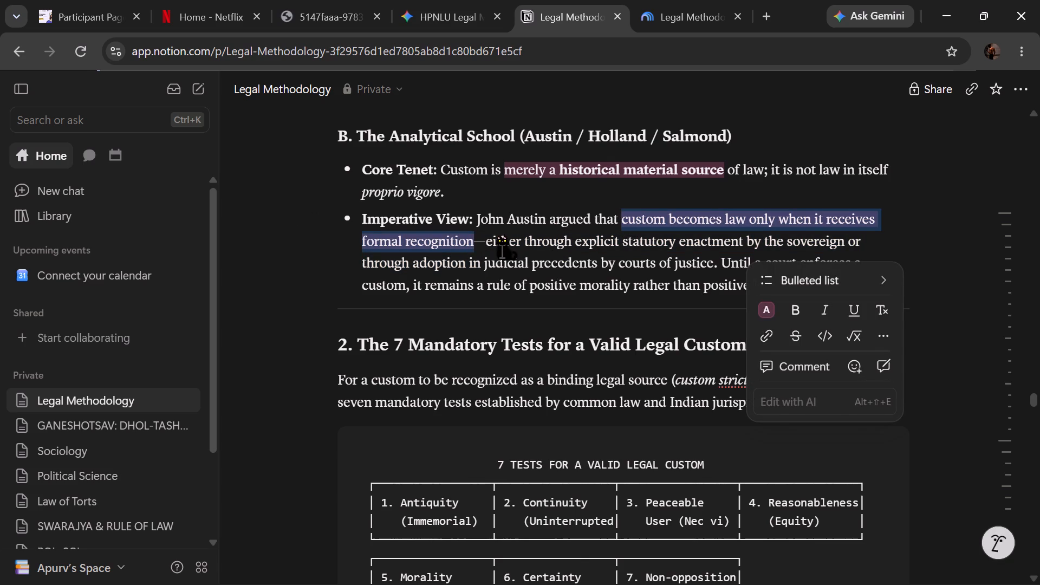
Replace the dash after "formal recognition" in the Imperative View bullet with a space followed by a comma.
{"action": "left_click", "coordinate": [486, 244]}
{"action": "key", "text": "BackSpace"}
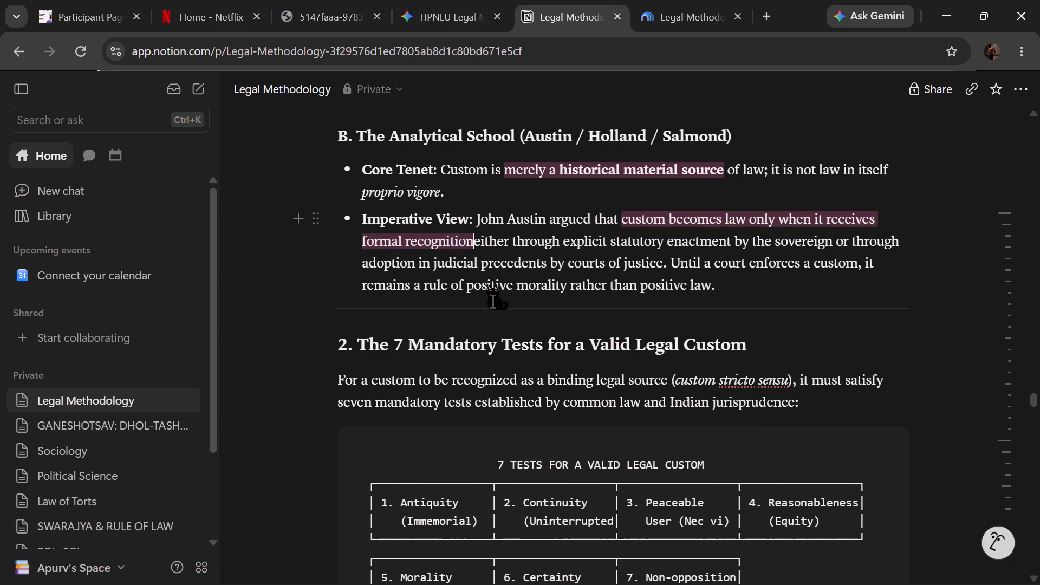
{"action": "type", "text": ","}
{"action": "key", "text": "space"}
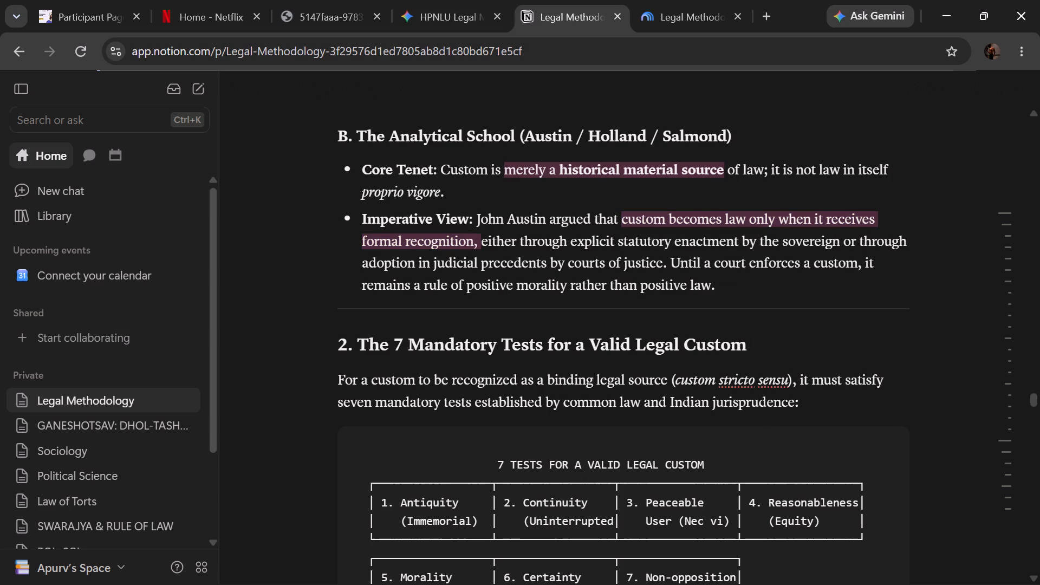
{"action": "key", "text": "BackSpace"}
{"action": "key", "text": "BackSpace"}
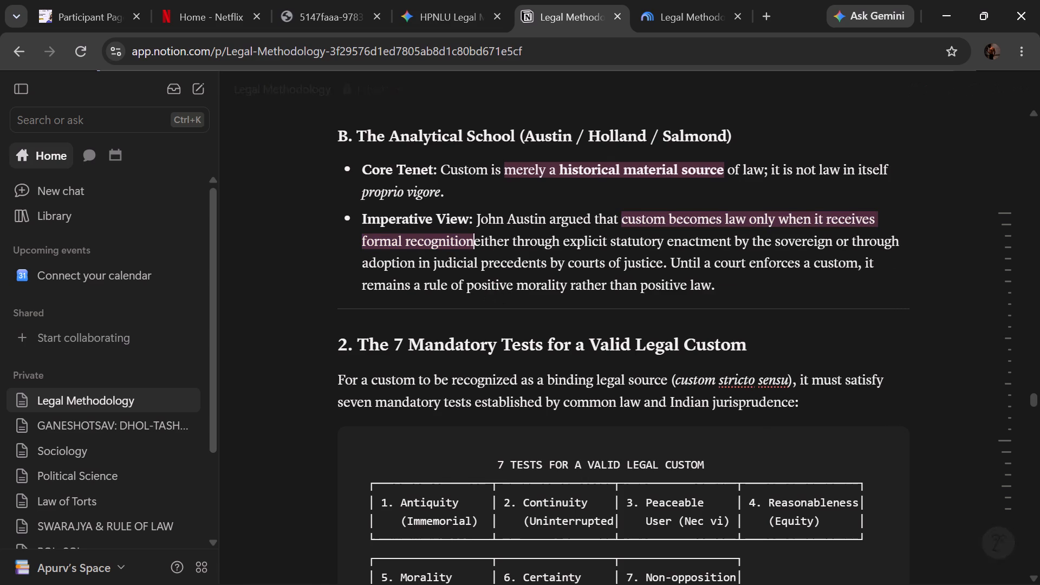
{"action": "key", "text": "space"}
{"action": "key", "text": "comma"}
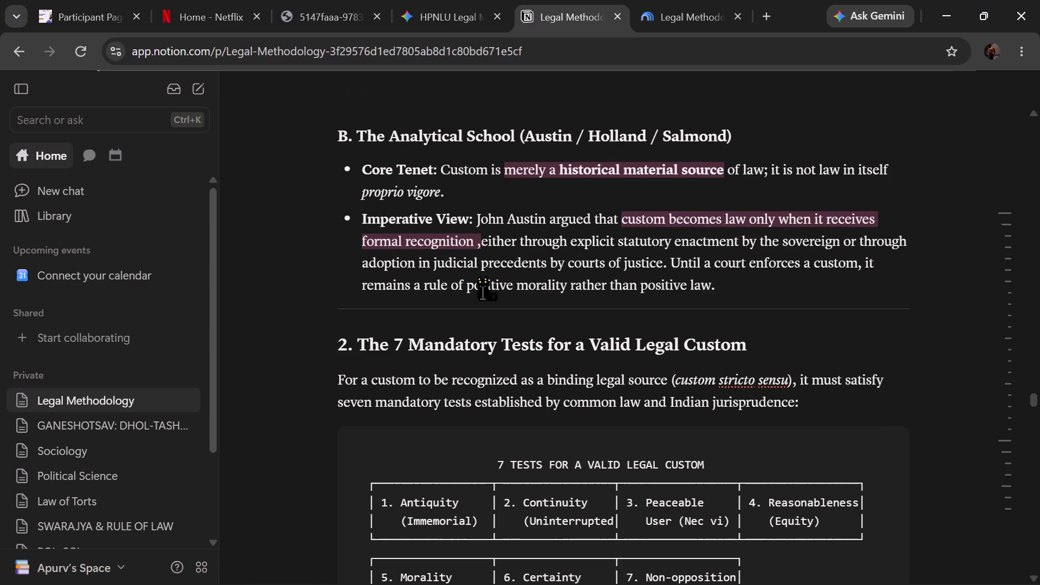
{"action": "key", "text": "Left"}
{"action": "key", "text": "BackSpace"}
{"action": "key", "text": "space"}
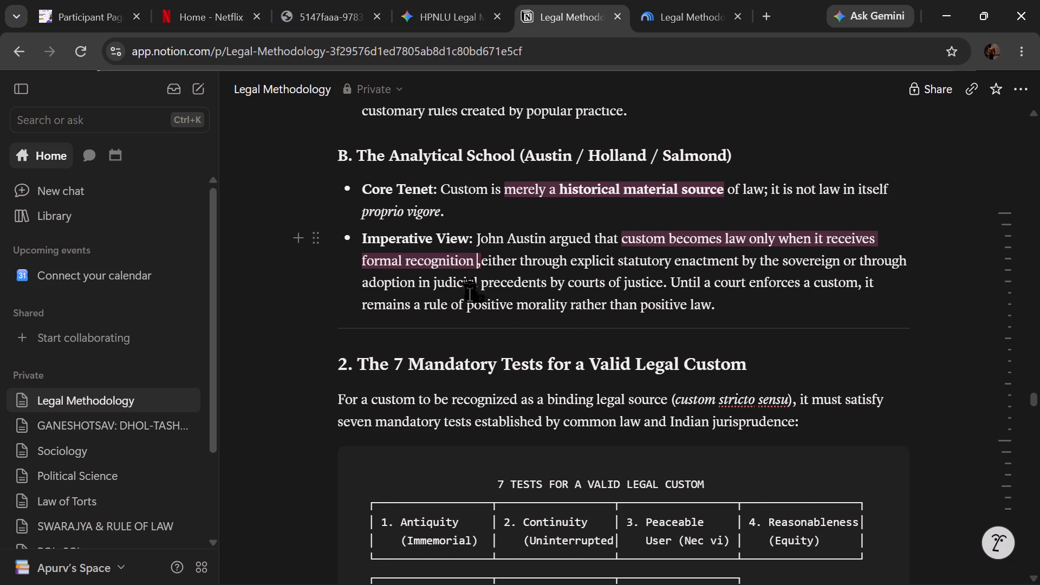
{"action": "scroll", "coordinate": [704, 291], "scroll_direction": "down", "scroll_amount": 1}
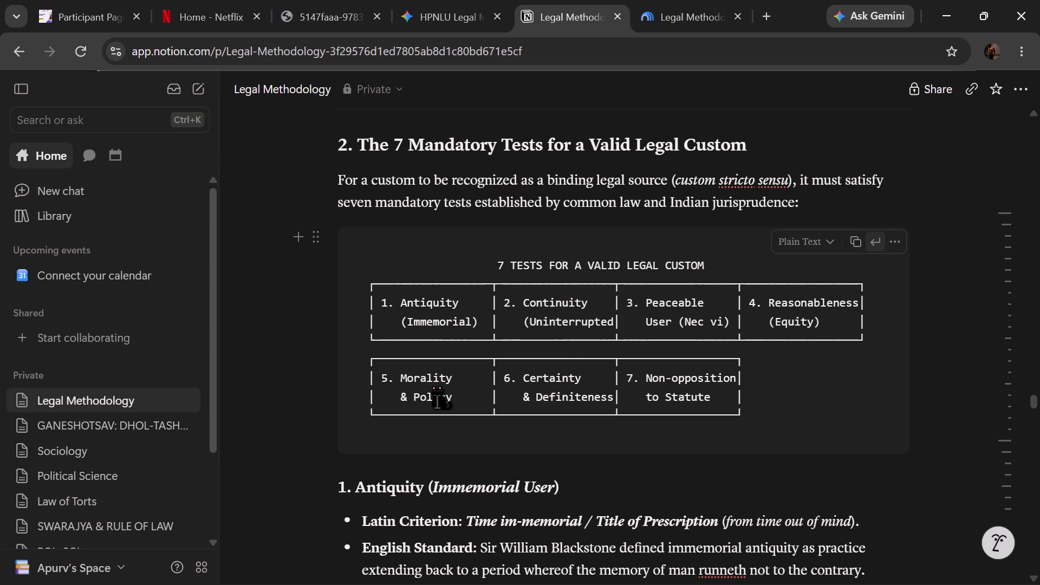
{"action": "scroll", "coordinate": [565, 393], "scroll_direction": "down", "scroll_amount": 1}
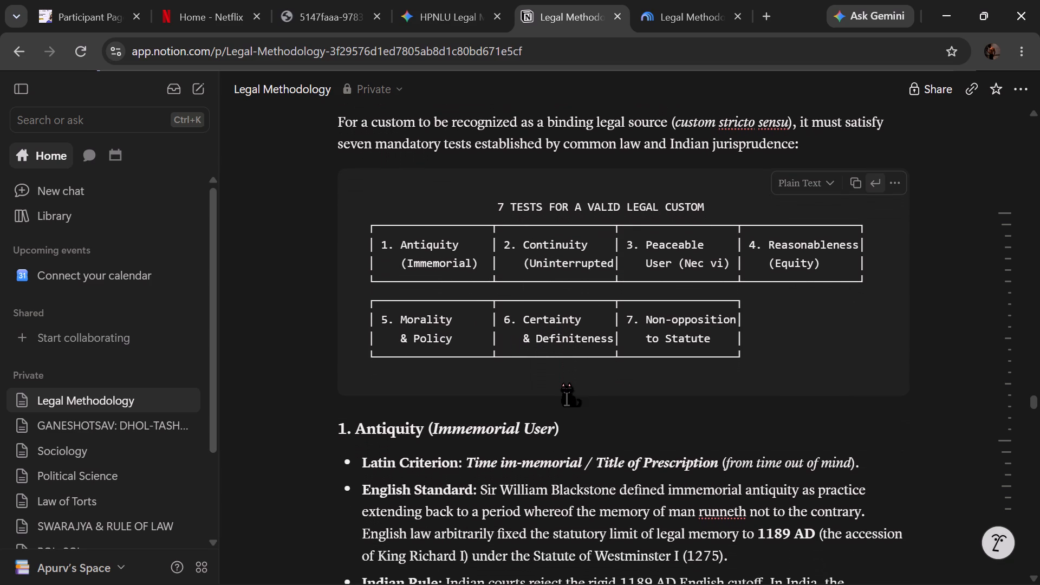
{"action": "scroll", "coordinate": [565, 393], "scroll_direction": "down", "scroll_amount": 4}
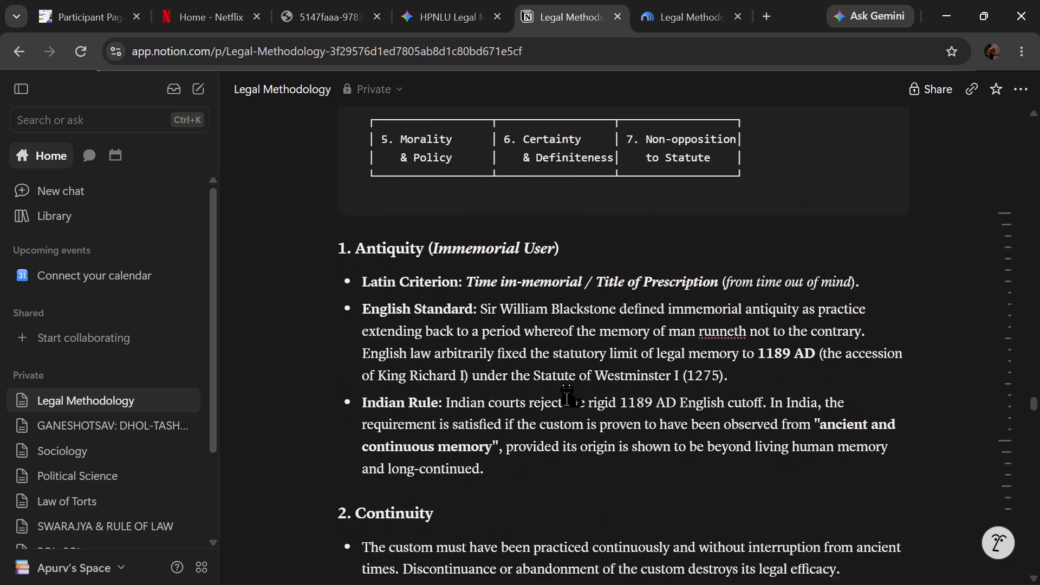
{"action": "scroll", "coordinate": [565, 393], "scroll_direction": "down", "scroll_amount": 2}
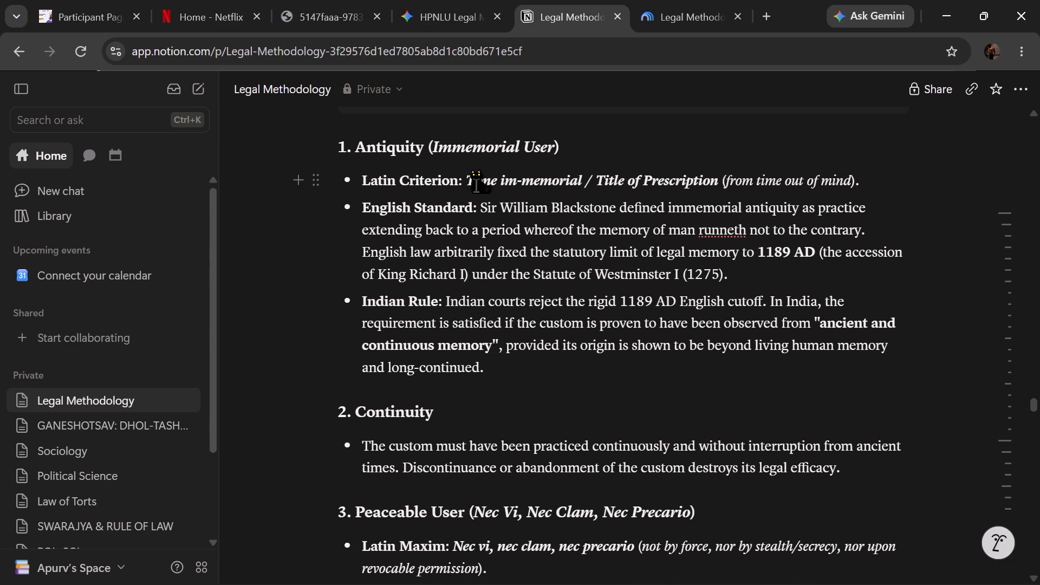
Highlight "Time im-memorial" in pink in the Latin Criterion bullet of the Antiquity test.
{"action": "left_click_drag", "start_coordinate": [466, 177], "coordinate": [567, 181]}
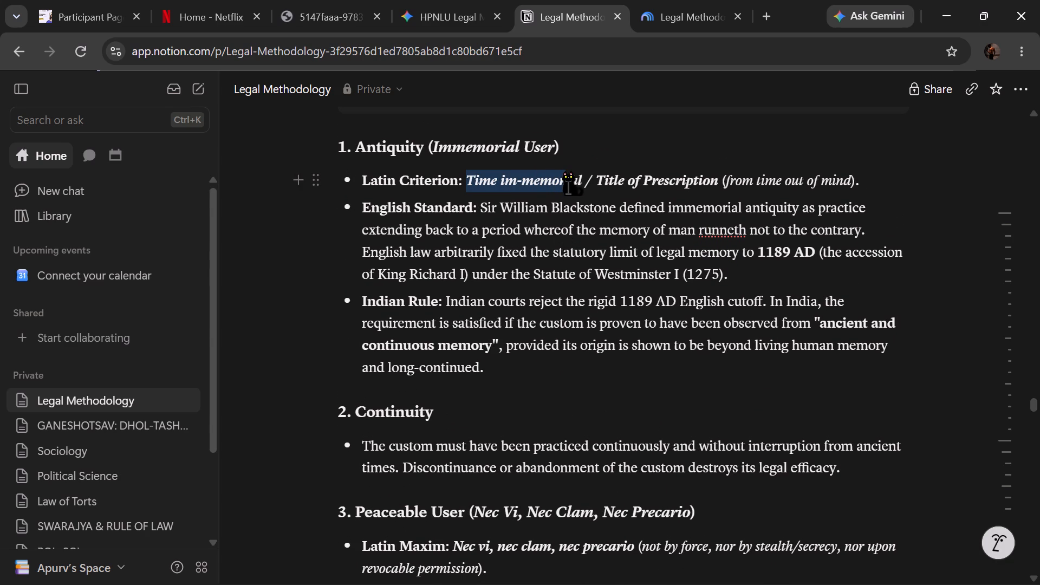
{"action": "left_click_drag", "start_coordinate": [567, 181], "coordinate": [583, 178]}
{"action": "left_click_drag", "start_coordinate": [583, 178], "coordinate": [582, 178]}
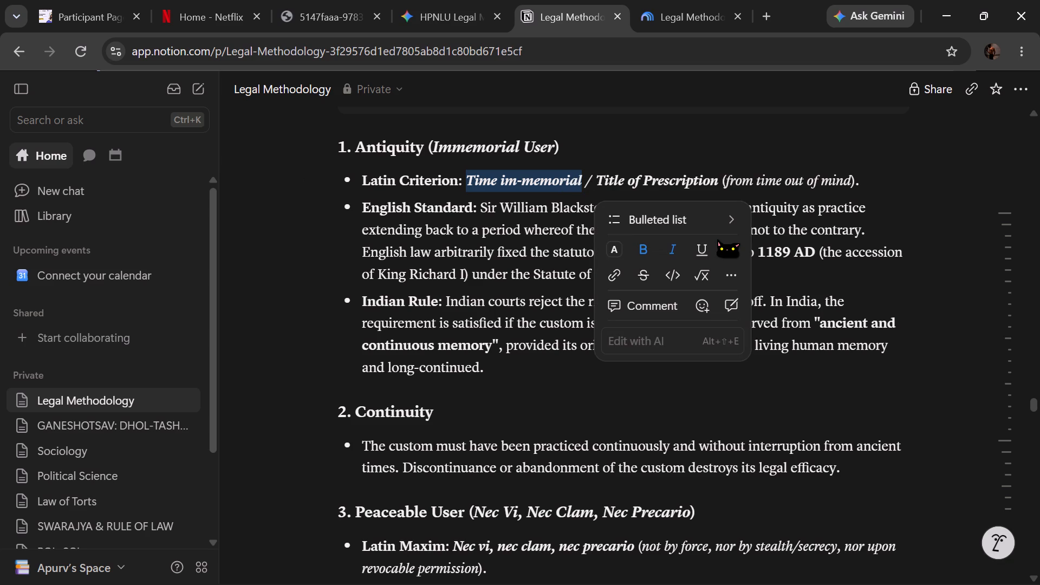
{"action": "key", "text": "ctrl+shift+h"}
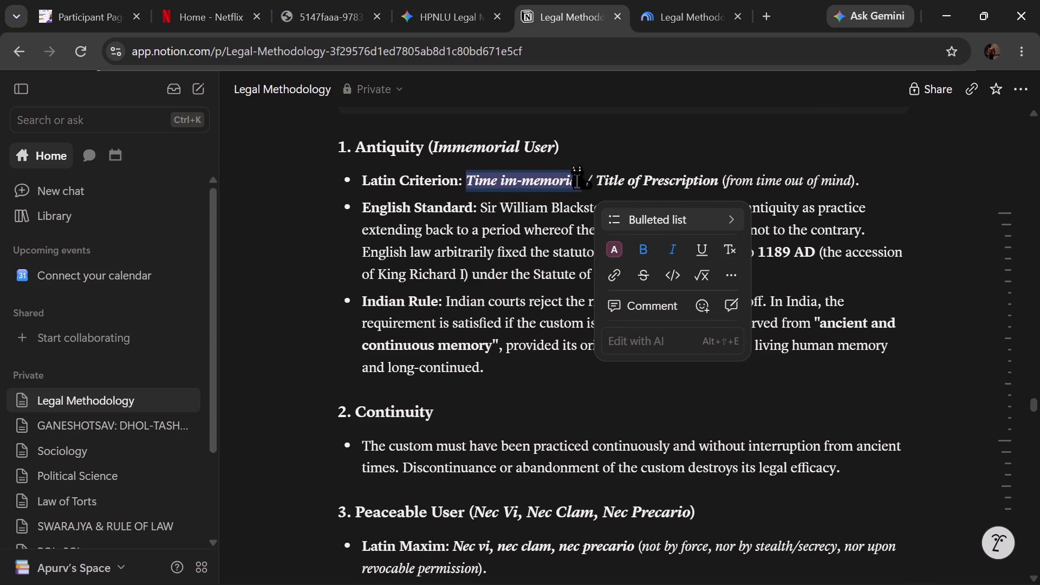
{"action": "left_click", "coordinate": [431, 268]}
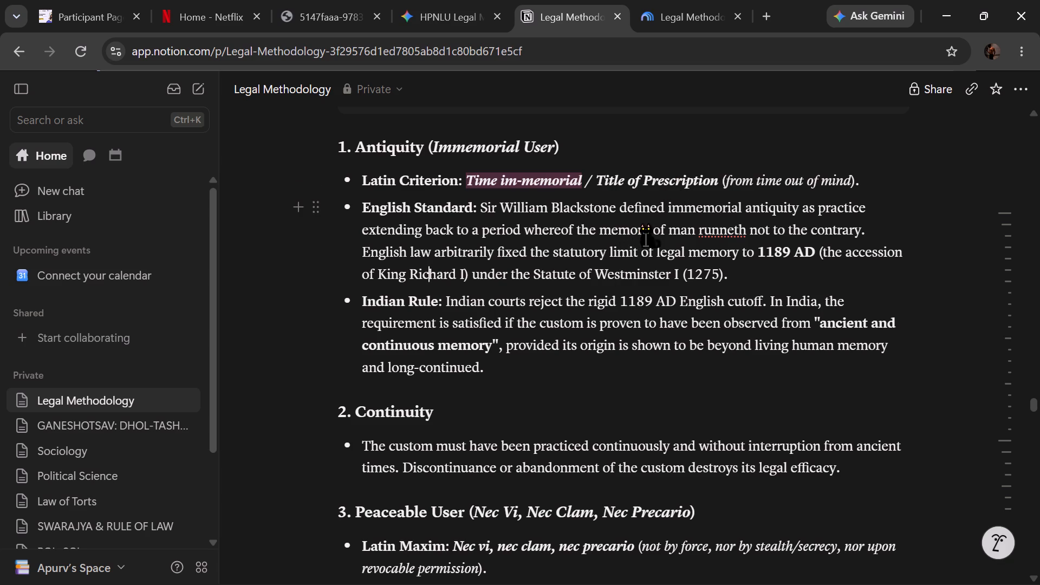
Look up the word "runneth" from the English Standard bullet with a web search, and return to the notes.
{"action": "triple_click", "coordinate": [719, 238]}
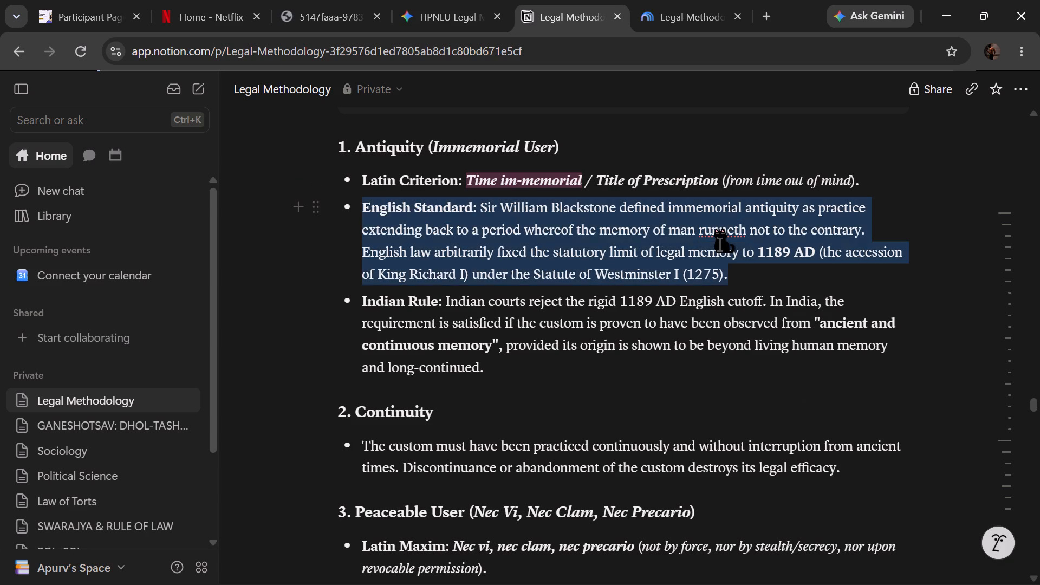
{"action": "left_click", "coordinate": [719, 238]}
{"action": "double_click", "coordinate": [719, 238]}
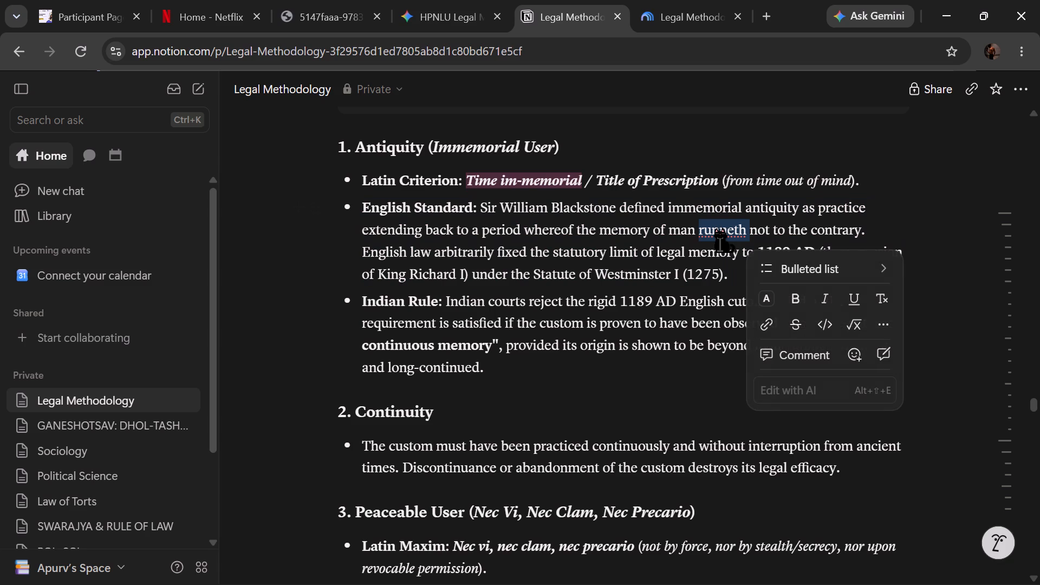
{"action": "key", "text": "ctrl+c"}
{"action": "key", "text": "ctrl+c"}
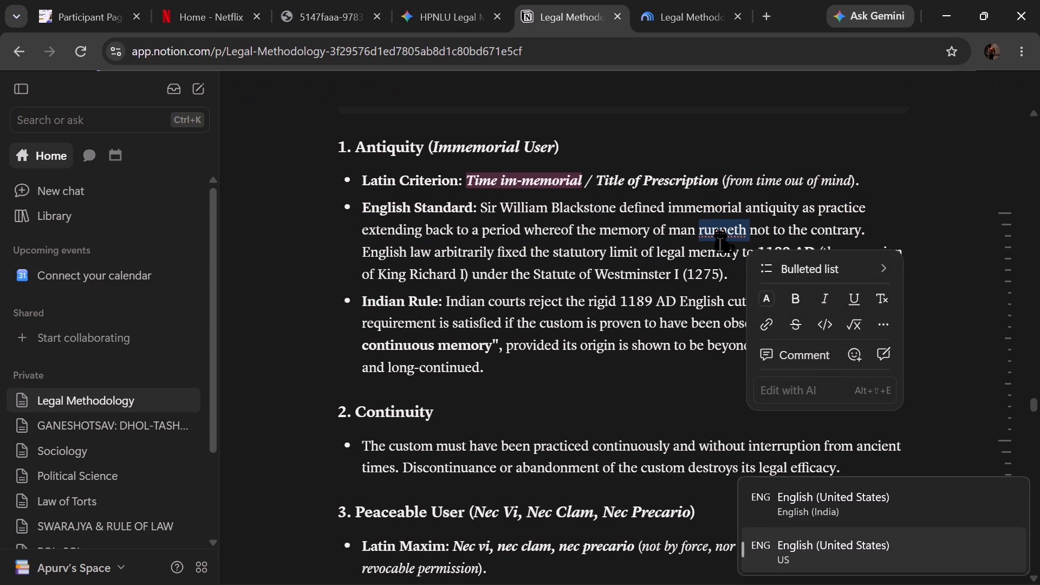
{"action": "left_click", "coordinate": [762, 0]}
{"action": "key", "text": "ctrl+v"}
{"action": "key", "text": "Return"}
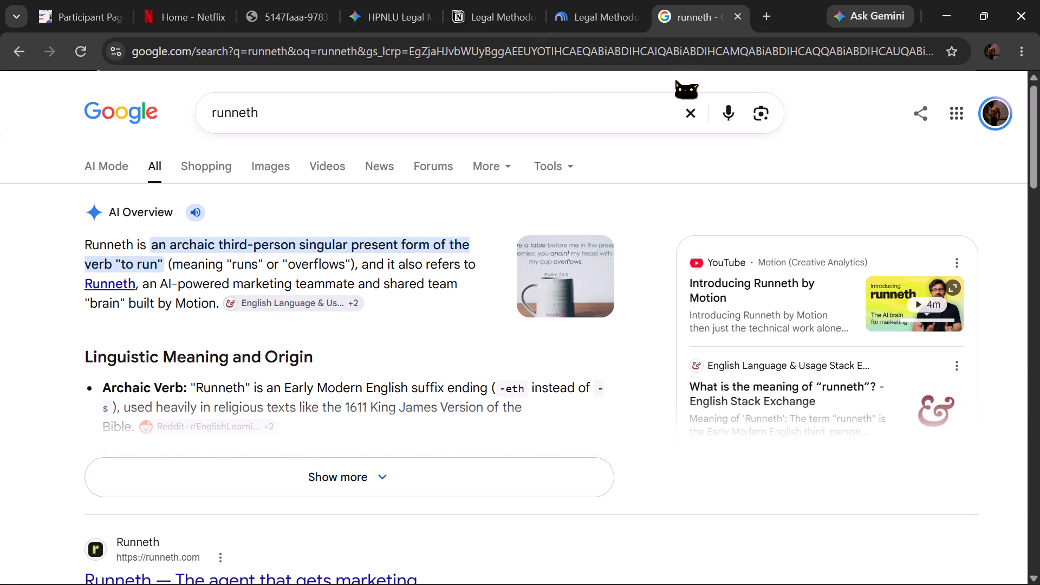
{"action": "left_click", "coordinate": [739, 15]}
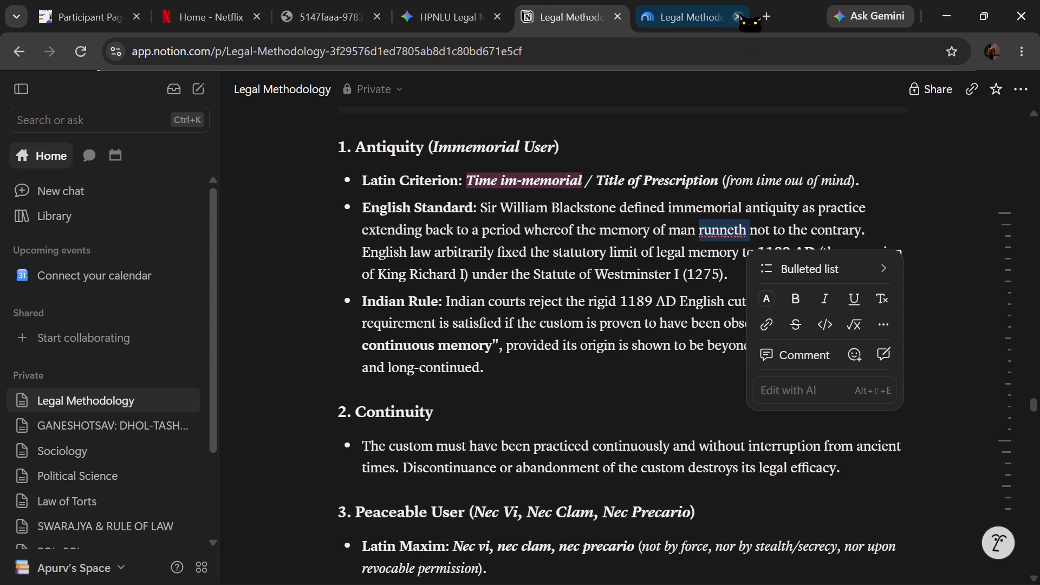
{"action": "left_click", "coordinate": [665, 239]}
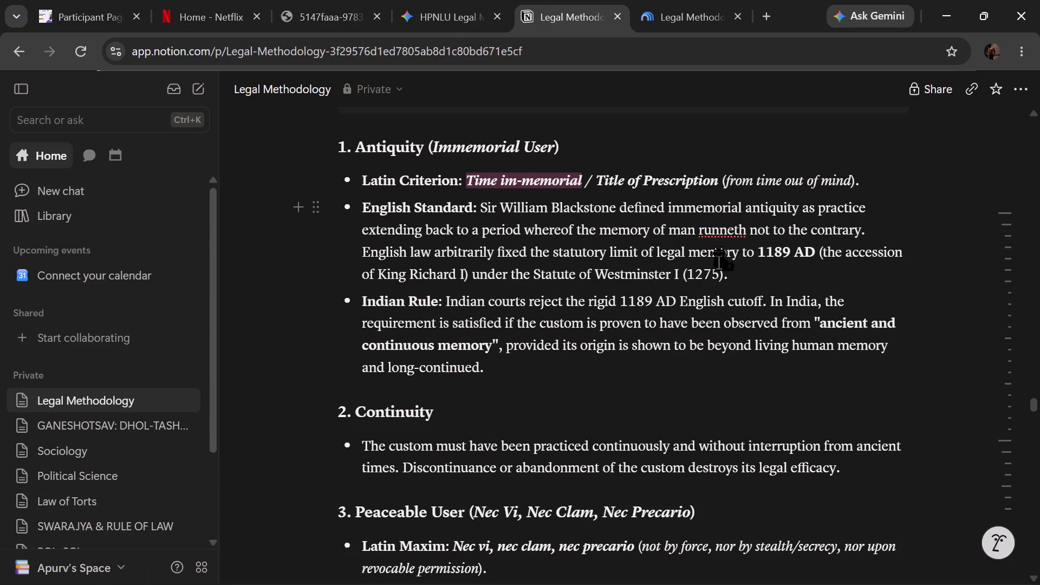
Highlight "1189 AD" in pink in the English Standard bullet of the Antiquity test.
{"action": "double_click", "coordinate": [797, 259]}
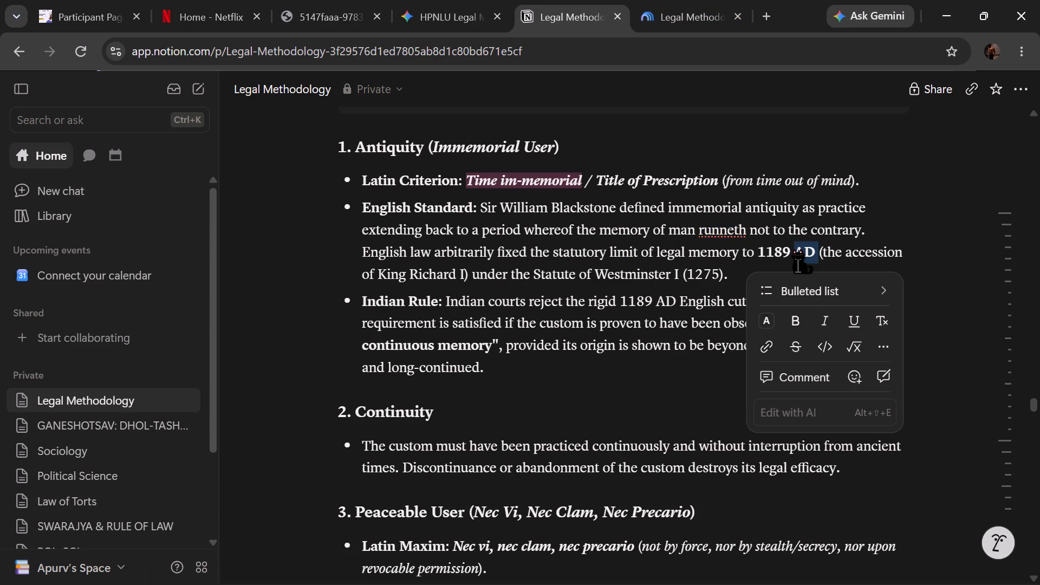
{"action": "key", "text": "ctrl+shift+h"}
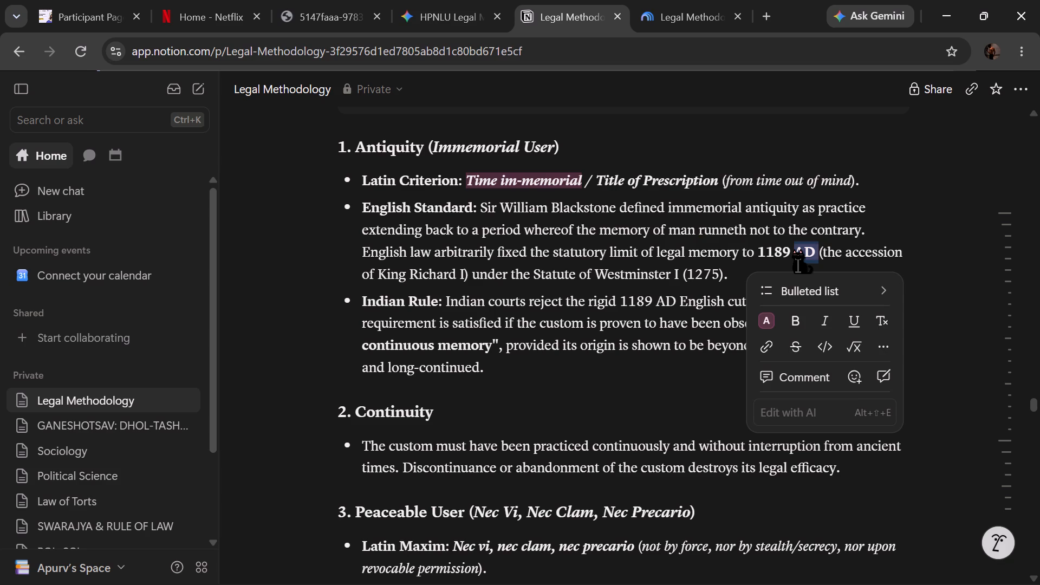
{"action": "double_click", "coordinate": [771, 256]}
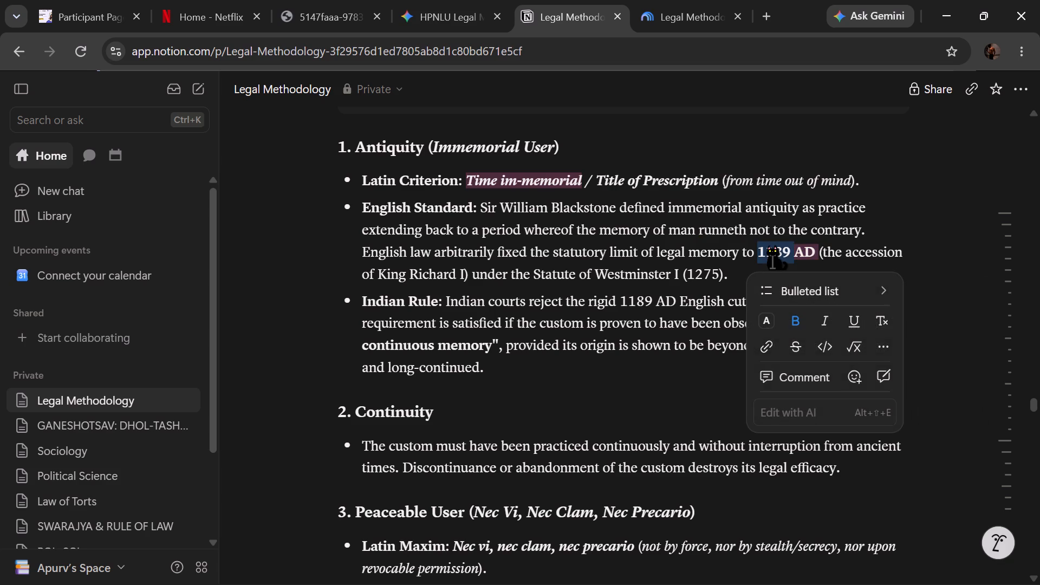
{"action": "key", "text": "ctrl+shift+h"}
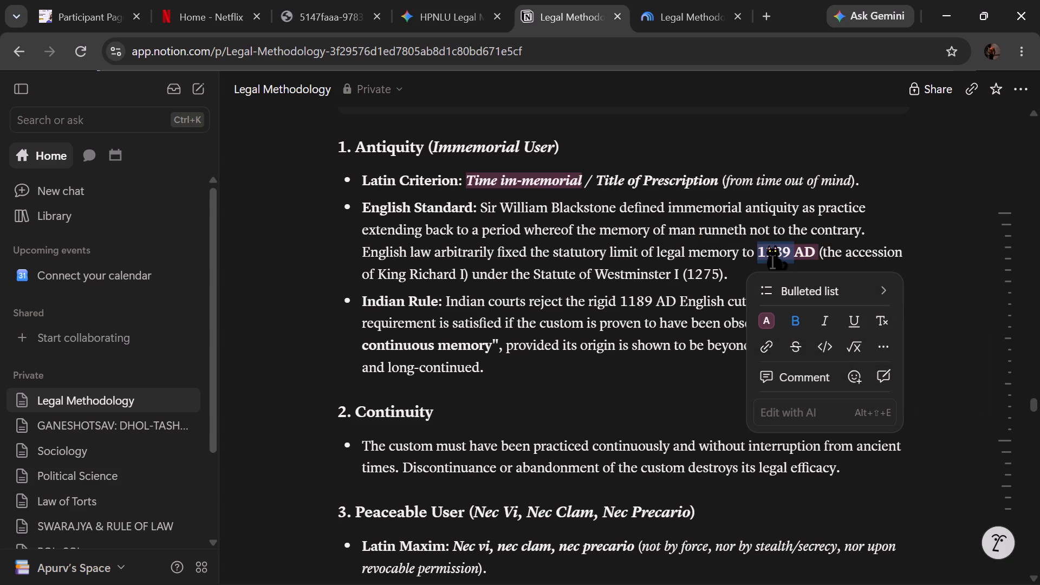
{"action": "left_click", "coordinate": [612, 259]}
Read through the remaining tests for a valid custom, from Continuity onward, to the section on Custom in the Indian Constitutional Framework.
{"action": "scroll", "coordinate": [612, 259], "scroll_direction": "down", "scroll_amount": 1}
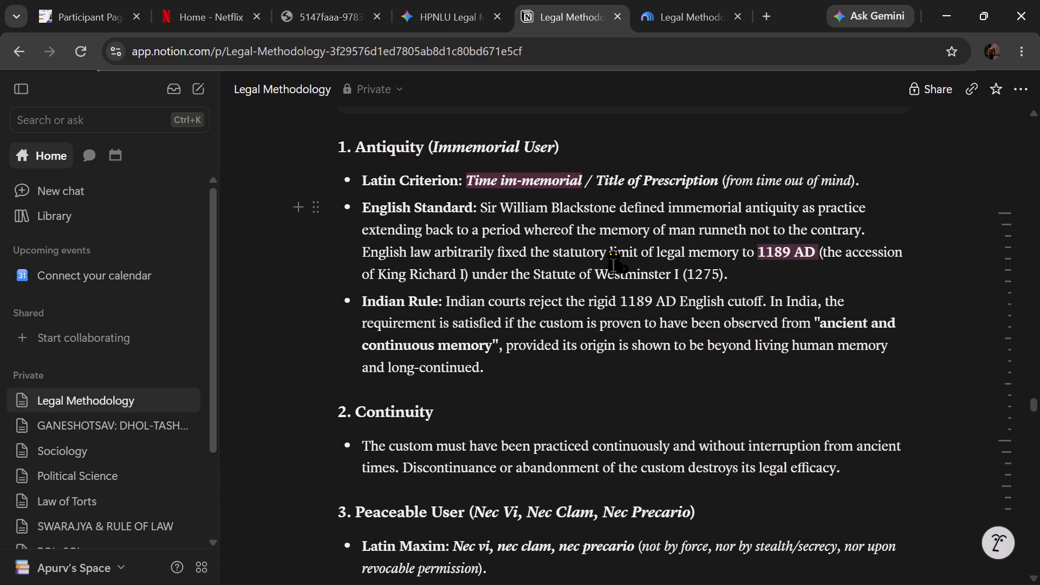
{"action": "scroll", "coordinate": [612, 259], "scroll_direction": "down", "scroll_amount": 2}
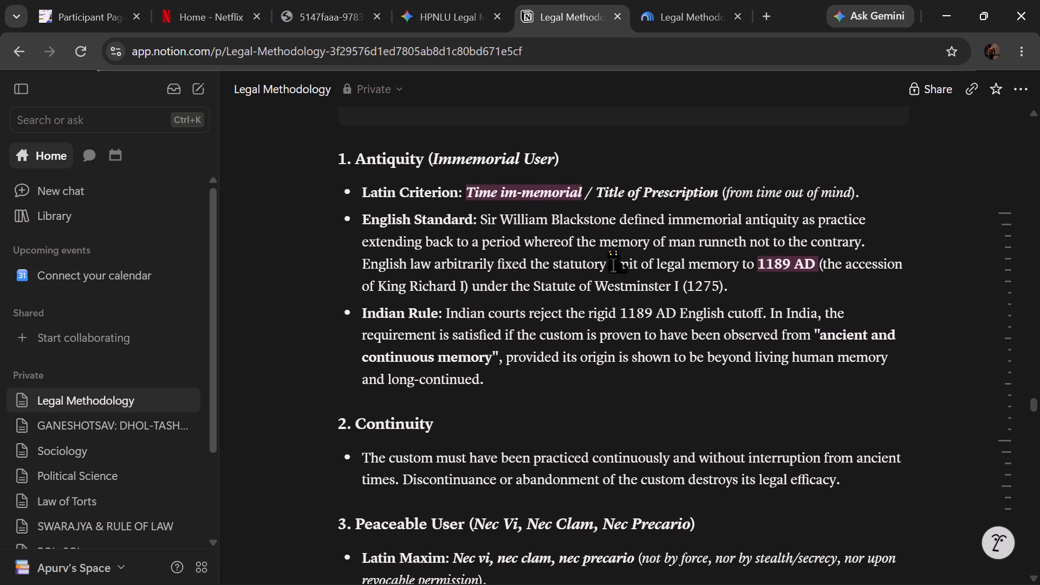
{"action": "scroll", "coordinate": [612, 259], "scroll_direction": "down", "scroll_amount": 2}
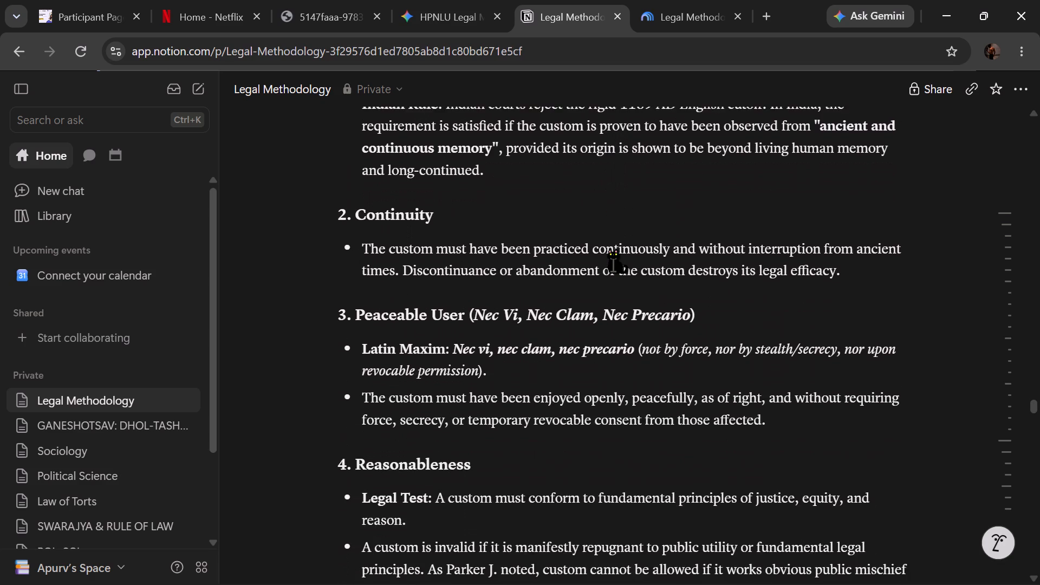
{"action": "scroll", "coordinate": [612, 259], "scroll_direction": "down", "scroll_amount": 4}
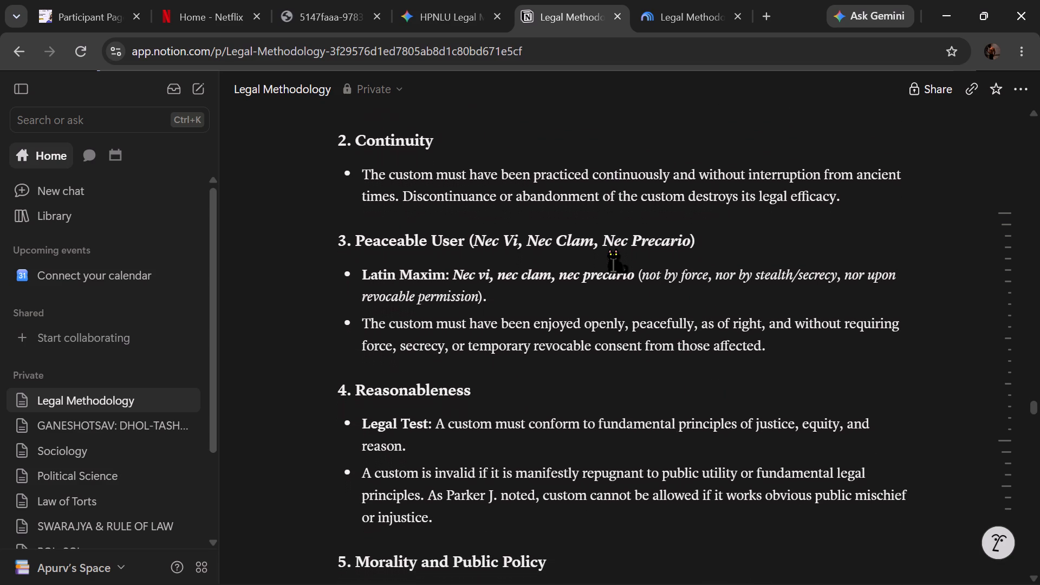
{"action": "scroll", "coordinate": [612, 259], "scroll_direction": "down", "scroll_amount": 2}
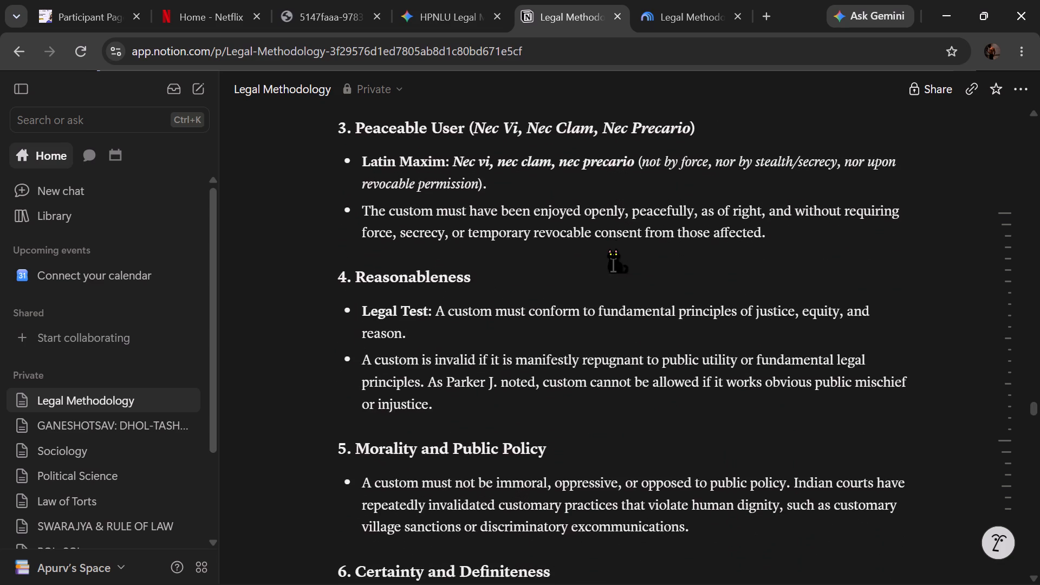
{"action": "scroll", "coordinate": [612, 259], "scroll_direction": "down", "scroll_amount": 4}
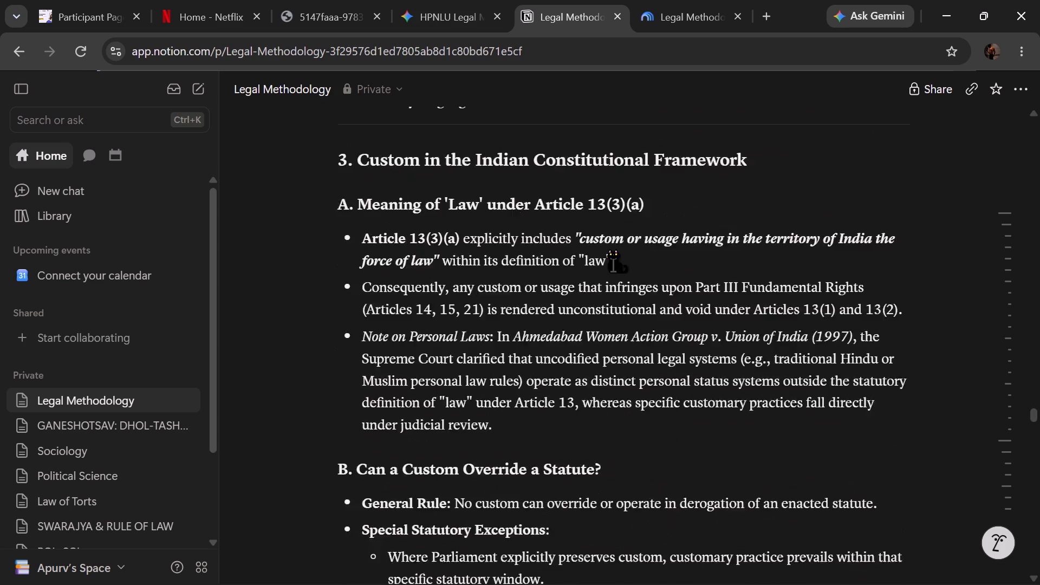
{"action": "scroll", "coordinate": [612, 259], "scroll_direction": "down", "scroll_amount": 3}
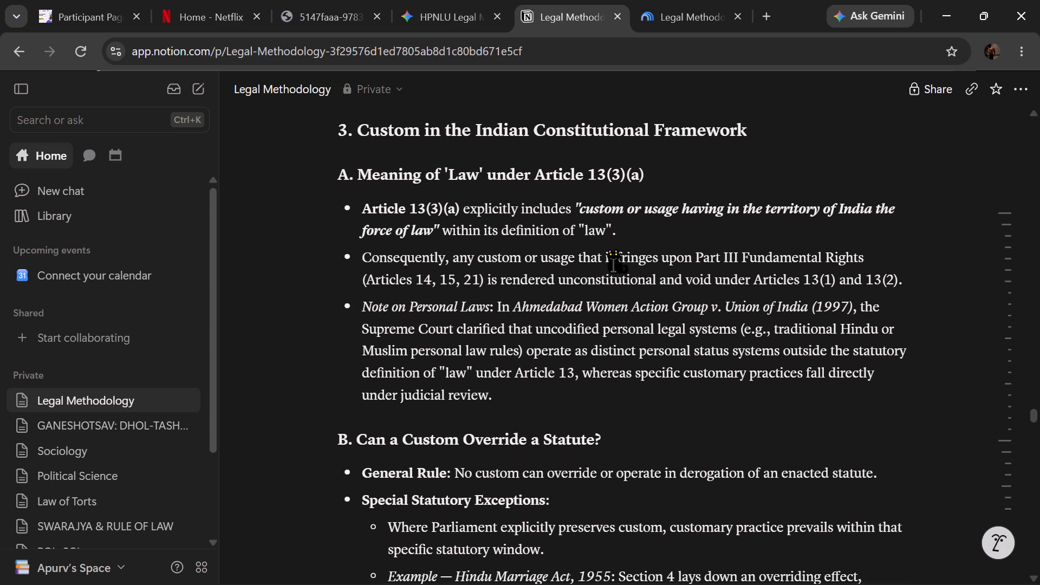
{"action": "scroll", "coordinate": [612, 259], "scroll_direction": "down", "scroll_amount": 1}
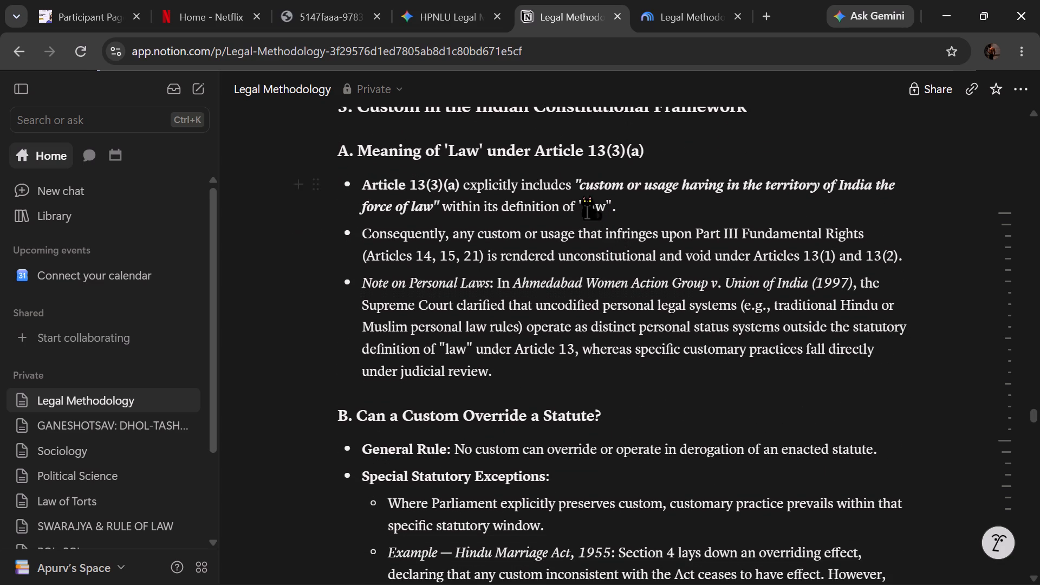
Highlight "custom or usage having in the territory of India the force of law" in pink in the Article 13(3)(a) bullet.
{"action": "left_click_drag", "start_coordinate": [583, 184], "coordinate": [630, 187]}
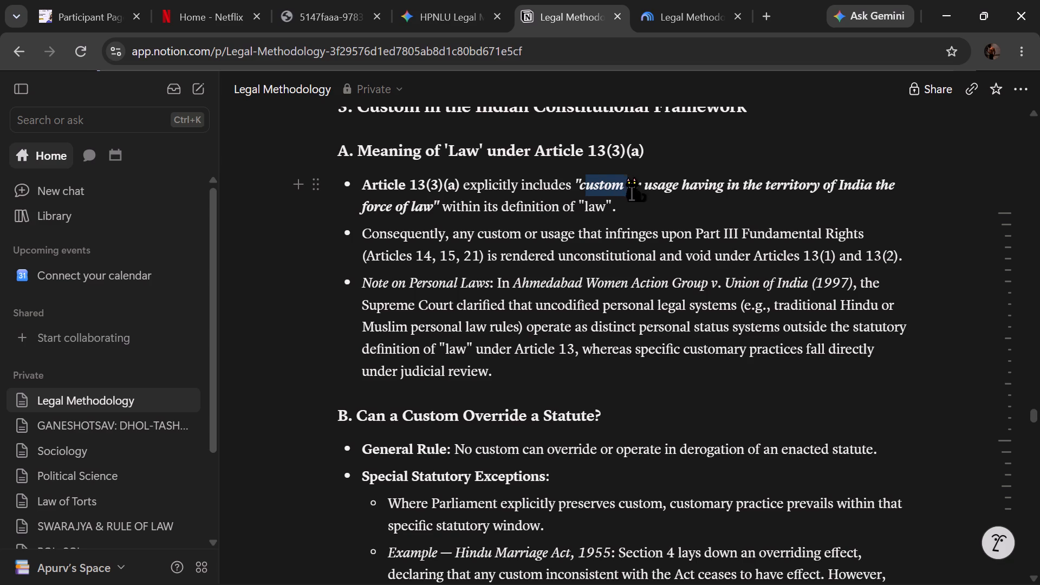
{"action": "left_click_drag", "start_coordinate": [630, 187], "coordinate": [691, 188]}
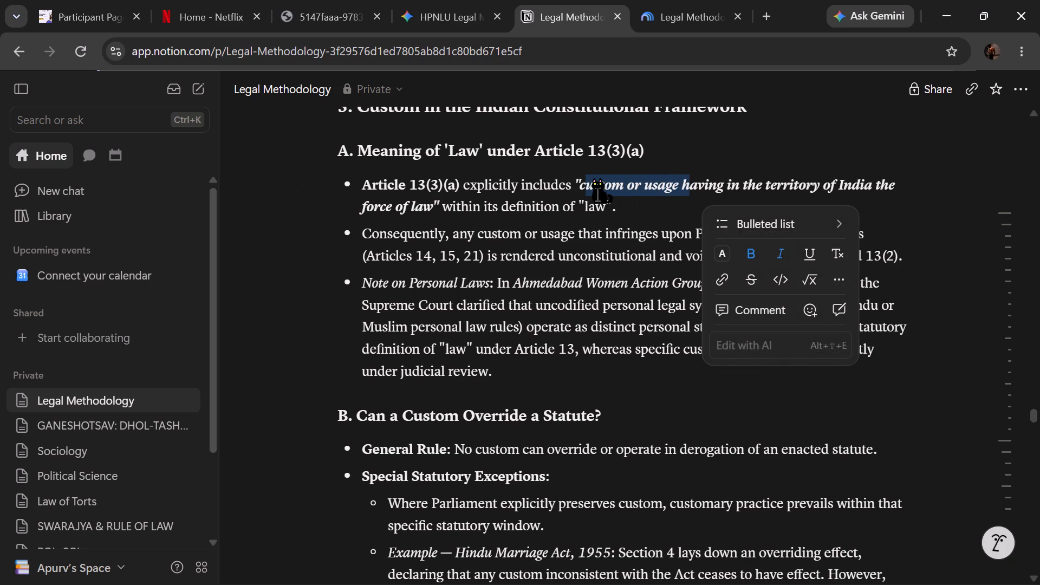
{"action": "left_click_drag", "start_coordinate": [580, 185], "coordinate": [670, 192]}
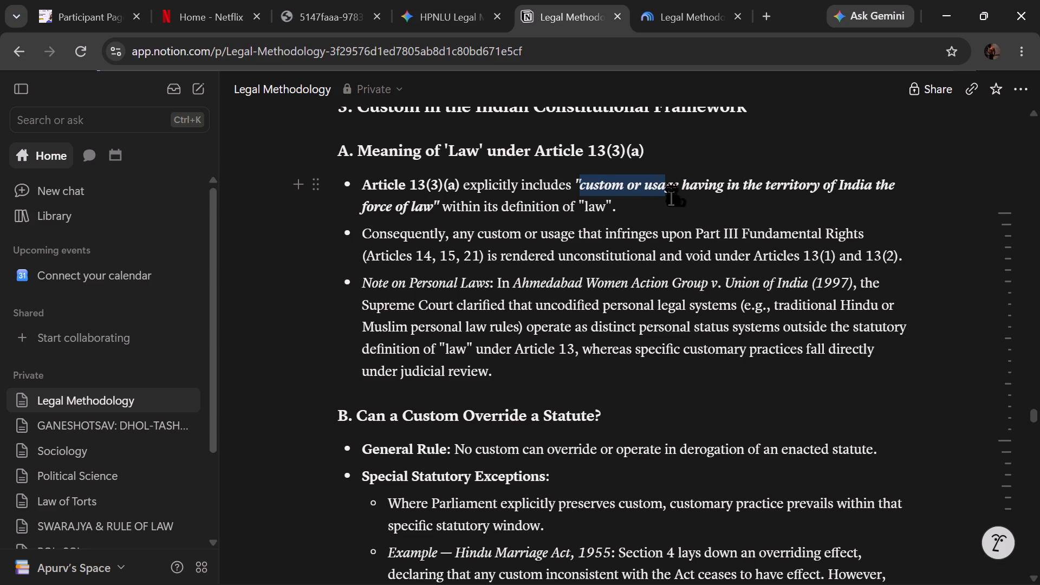
{"action": "left_click_drag", "start_coordinate": [670, 192], "coordinate": [908, 188]}
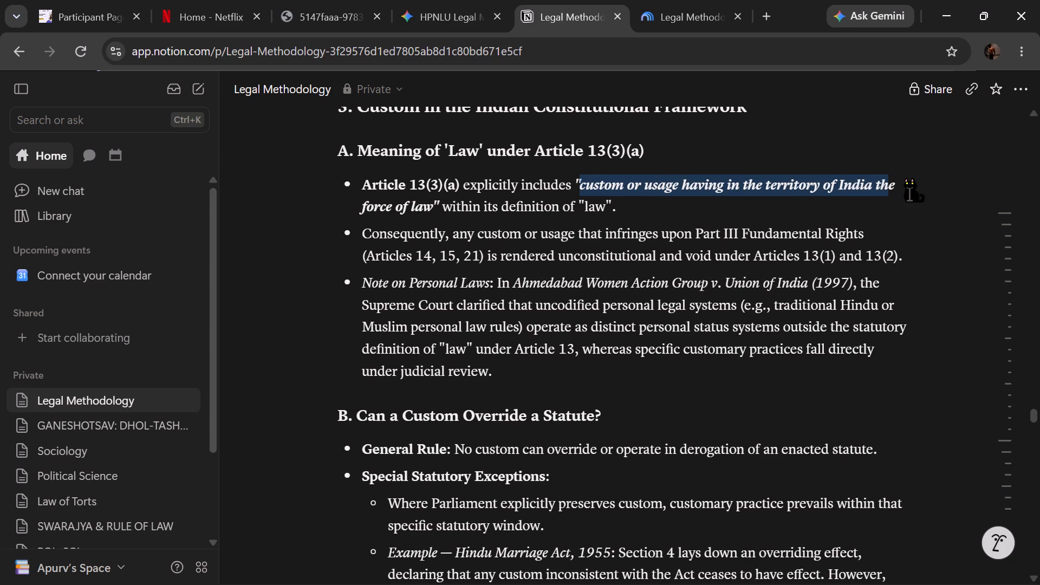
{"action": "left_click_drag", "start_coordinate": [908, 188], "coordinate": [437, 220]}
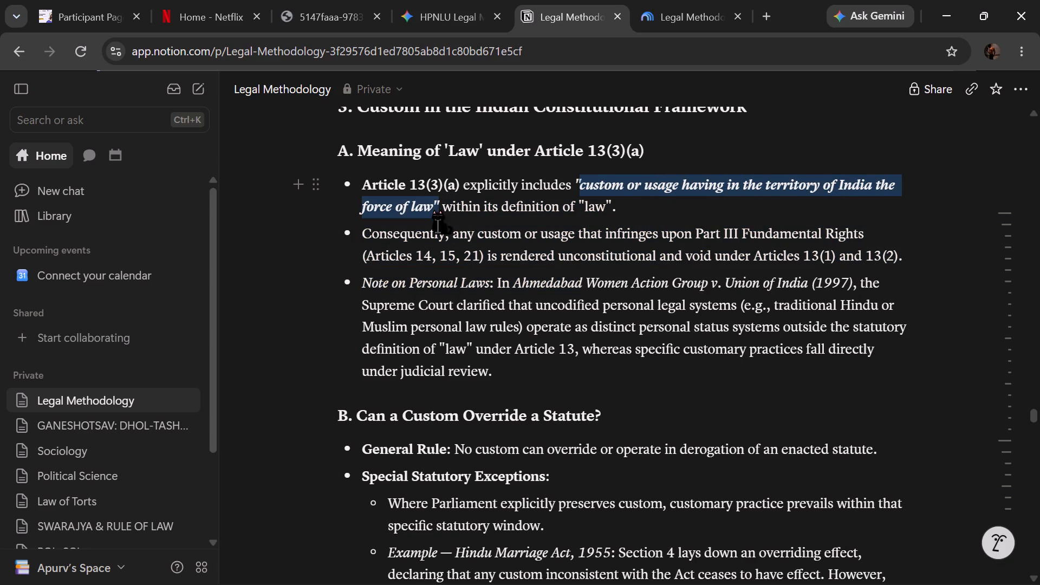
{"action": "left_click_drag", "start_coordinate": [437, 220], "coordinate": [433, 212]}
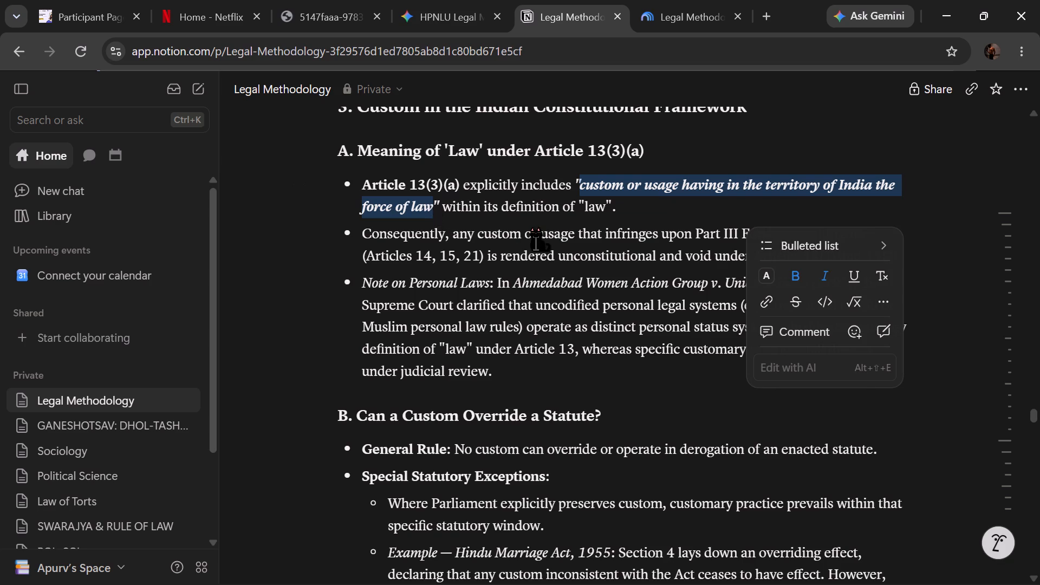
{"action": "key", "text": "ctrl+shift+h"}
{"action": "left_click", "coordinate": [660, 195]}
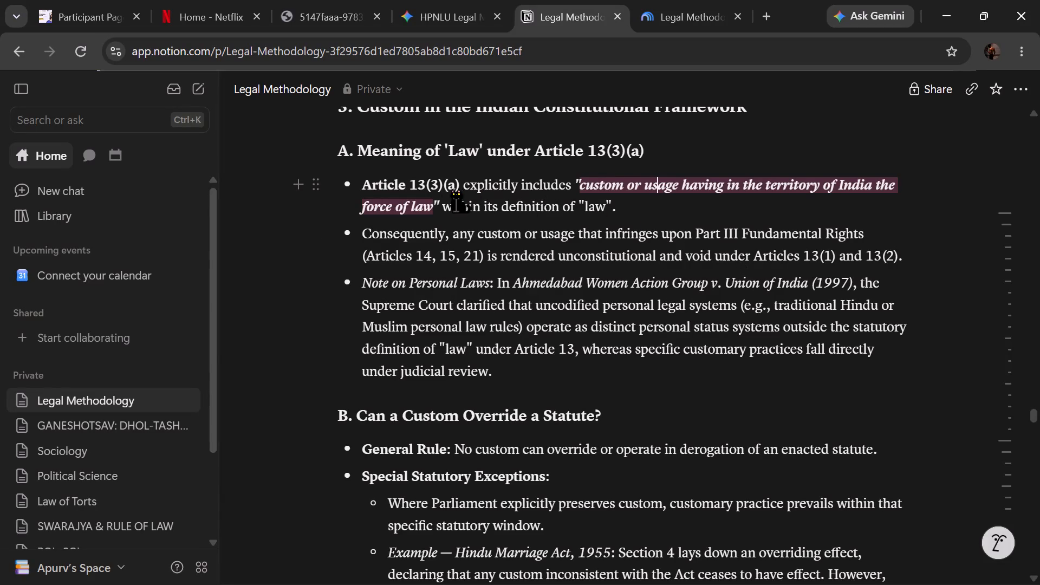
Highlight the bold words "Article 13(3)(a)" in pink at the start of the first bullet under Meaning of 'Law'.
{"action": "double_click", "coordinate": [414, 186]}
{"action": "double_click", "coordinate": [414, 186]}
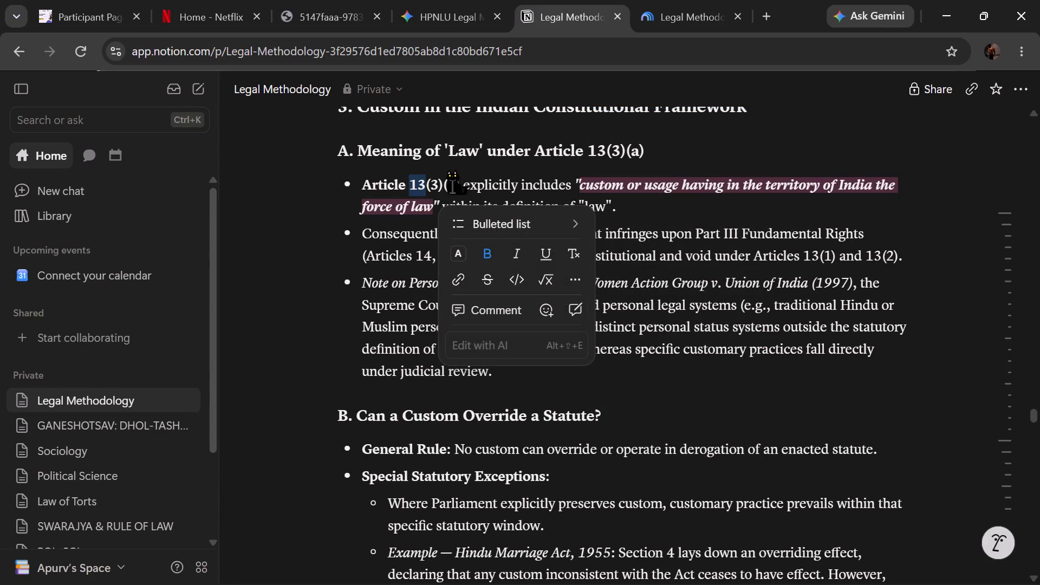
{"action": "left_click_drag", "start_coordinate": [462, 181], "coordinate": [364, 181]}
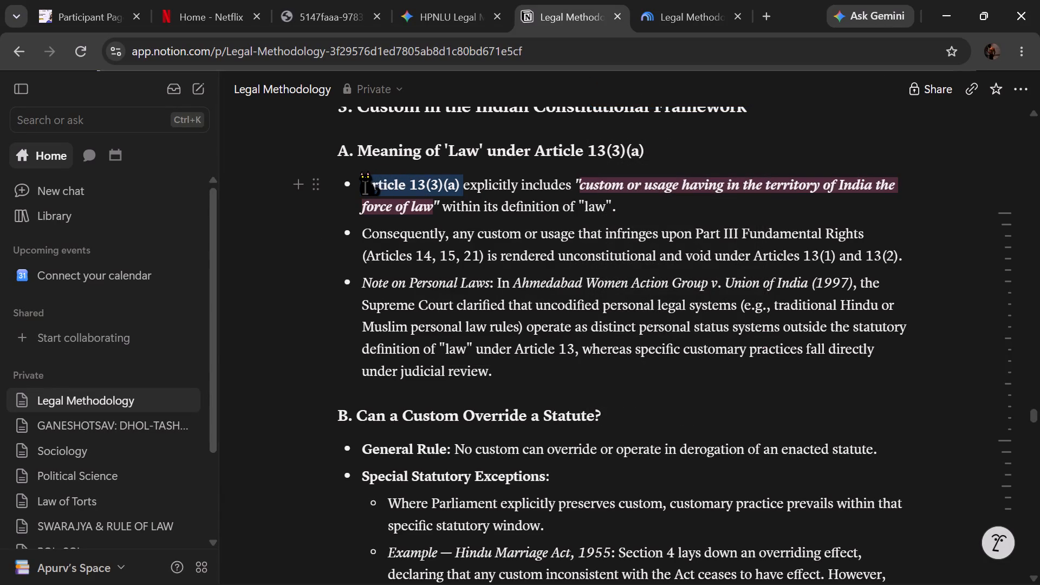
{"action": "left_click_drag", "start_coordinate": [364, 181], "coordinate": [359, 181]}
{"action": "key", "text": "ctrl+shift+h"}
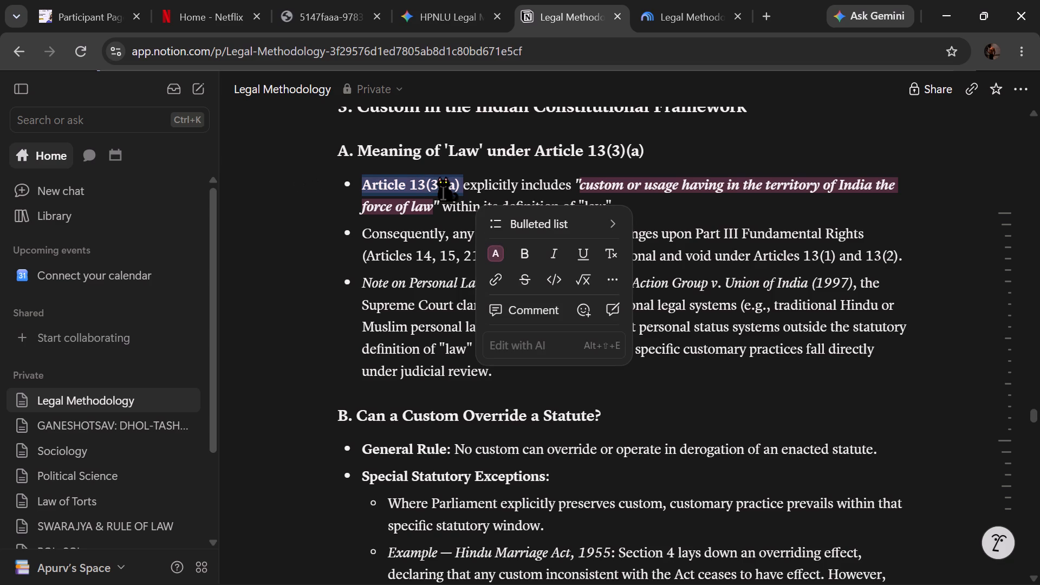
{"action": "left_click", "coordinate": [428, 244]}
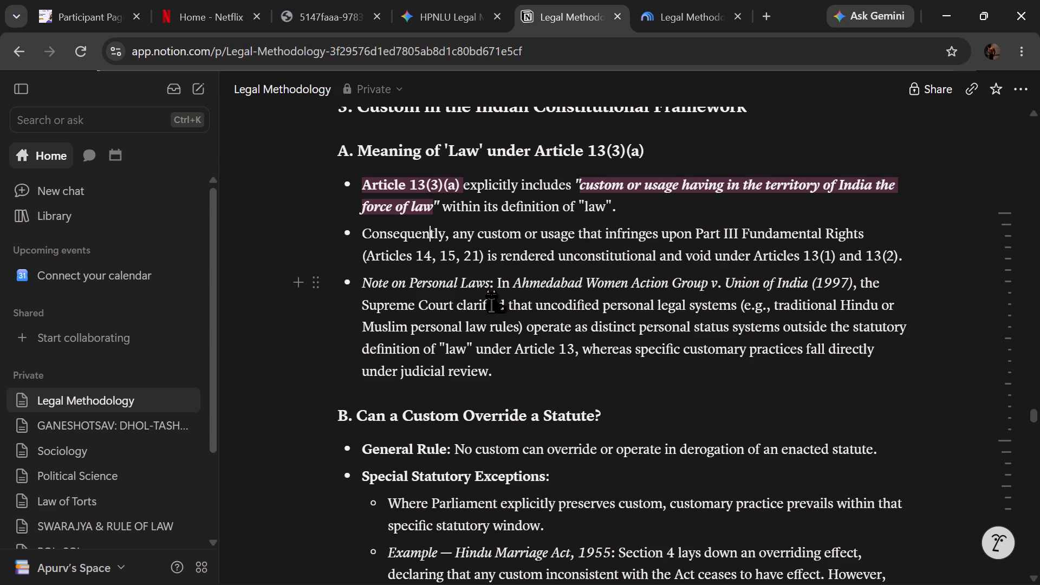
Highlight "is rendered unconstitutional and void under Articles 13(1) and 13(2)." in pink in the second bullet under Meaning of 'Law'.
{"action": "left_click_drag", "start_coordinate": [484, 256], "coordinate": [576, 257]}
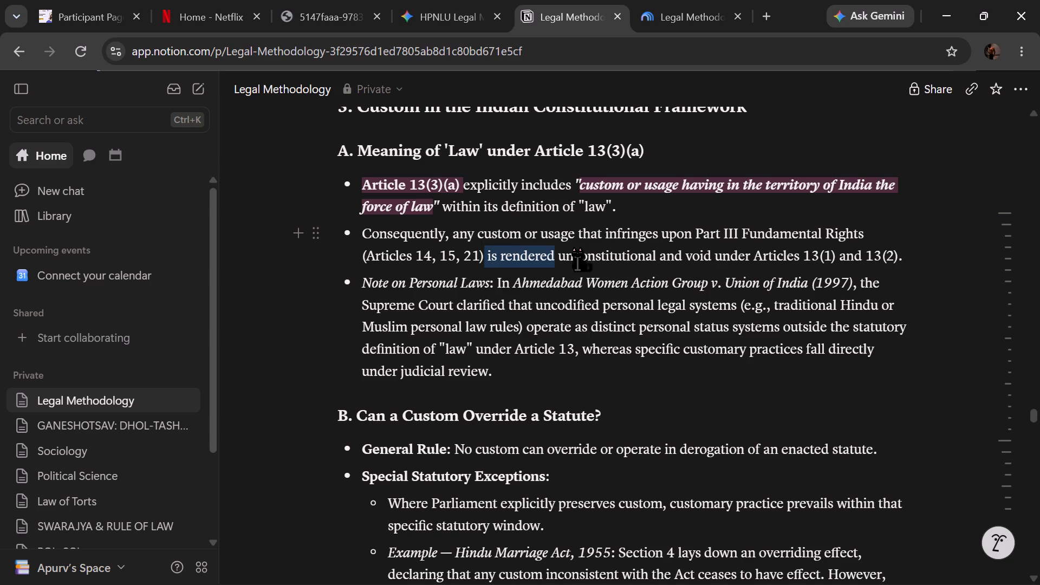
{"action": "left_click_drag", "start_coordinate": [576, 257], "coordinate": [861, 262]}
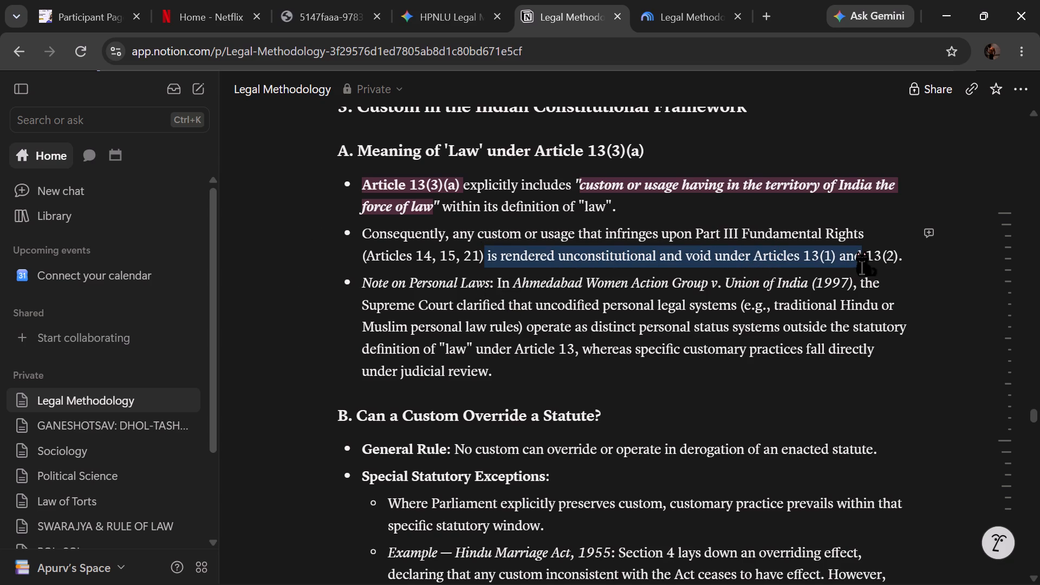
{"action": "left_click_drag", "start_coordinate": [861, 262], "coordinate": [894, 265]}
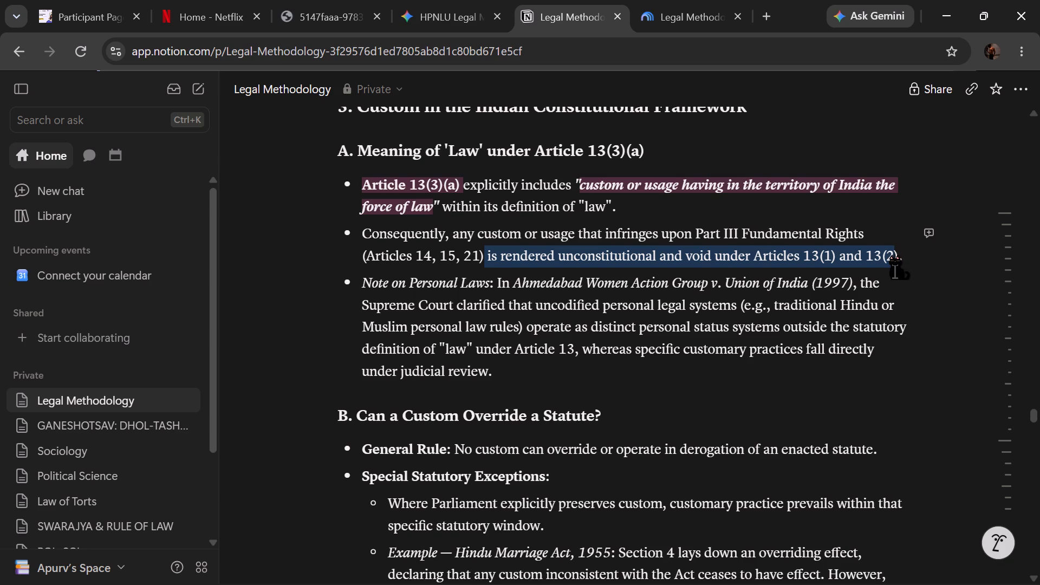
{"action": "left_click_drag", "start_coordinate": [894, 265], "coordinate": [907, 265]}
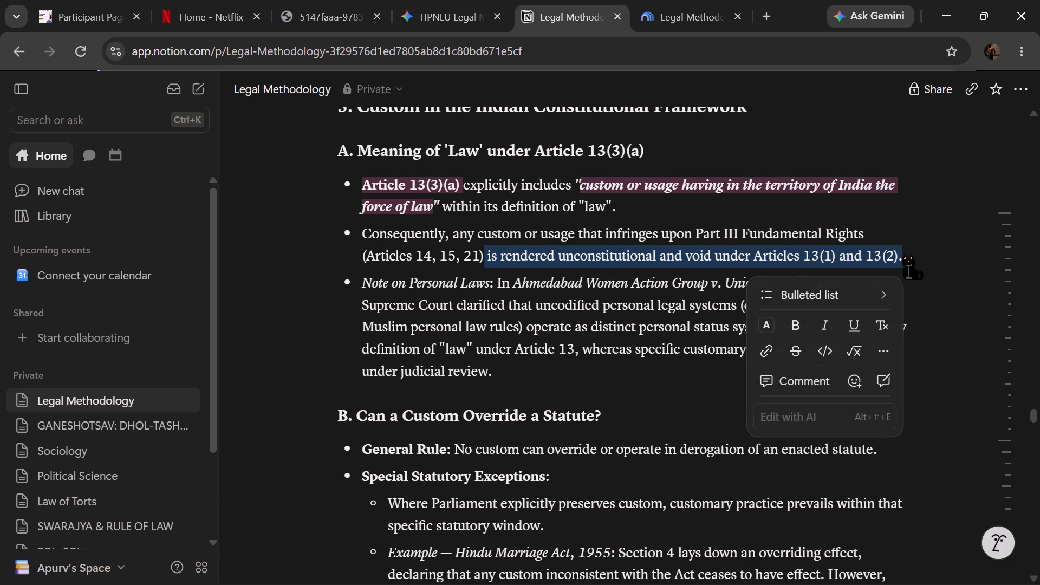
{"action": "key", "text": "ctrl+shift+h"}
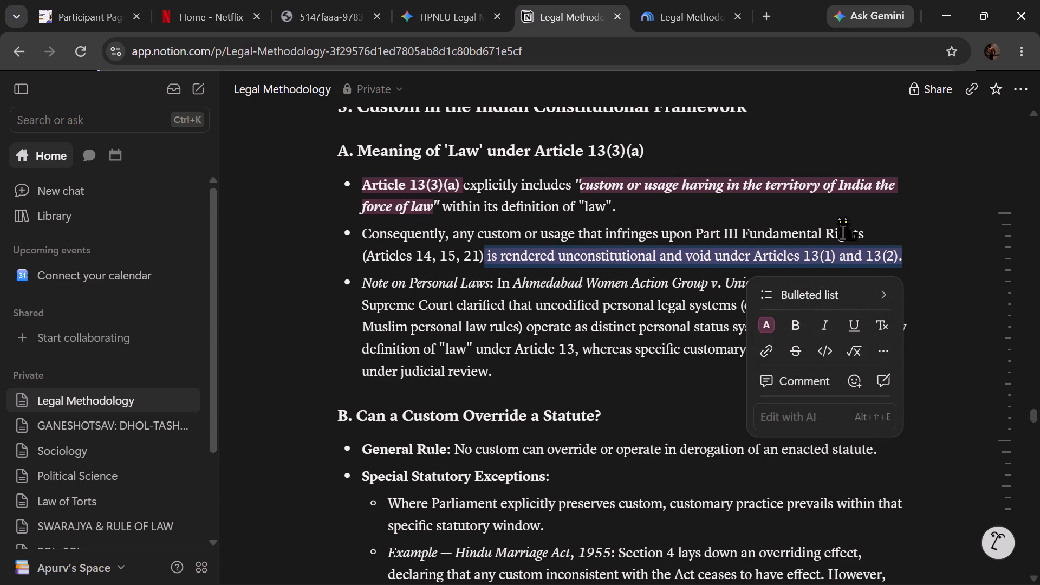
Highlight "any custom or usage that infringes upon Part III Fundamental Rights" in pink in the same bullet.
{"action": "left_click_drag", "start_coordinate": [872, 231], "coordinate": [426, 226]}
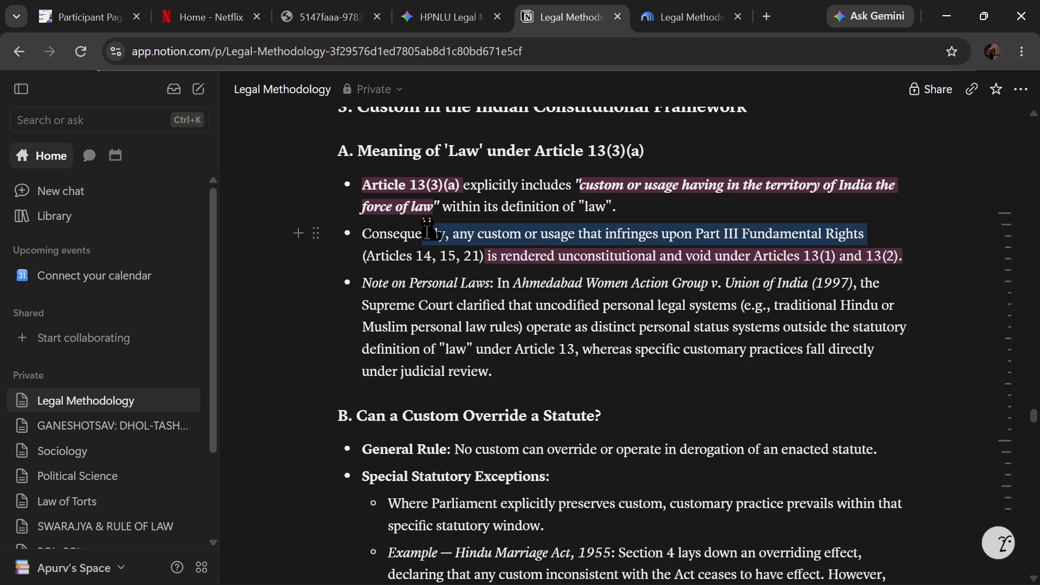
{"action": "left_click_drag", "start_coordinate": [426, 226], "coordinate": [455, 233]}
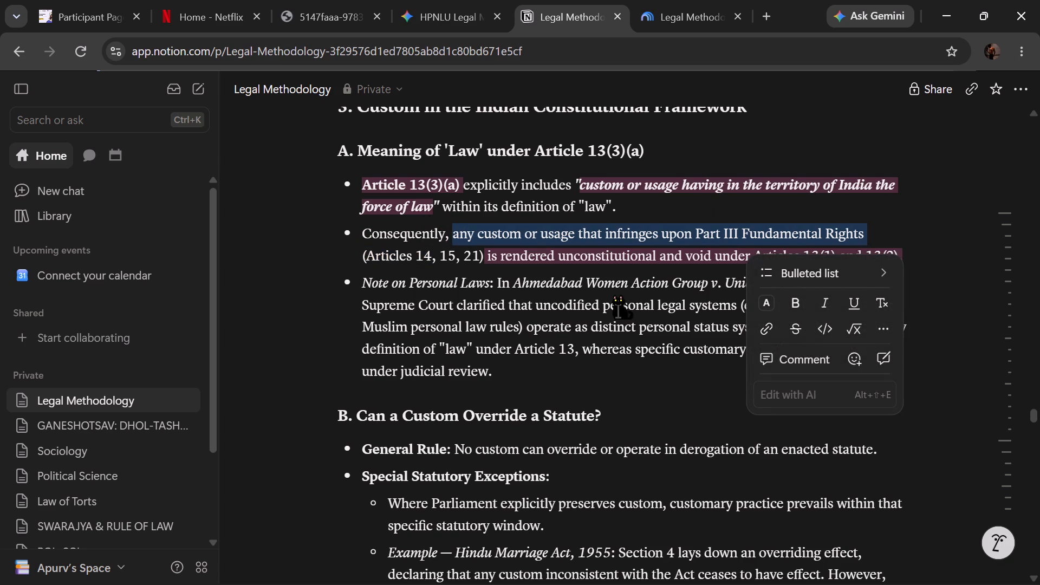
{"action": "key", "text": "ctrl+shift+h"}
{"action": "left_click", "coordinate": [544, 309]}
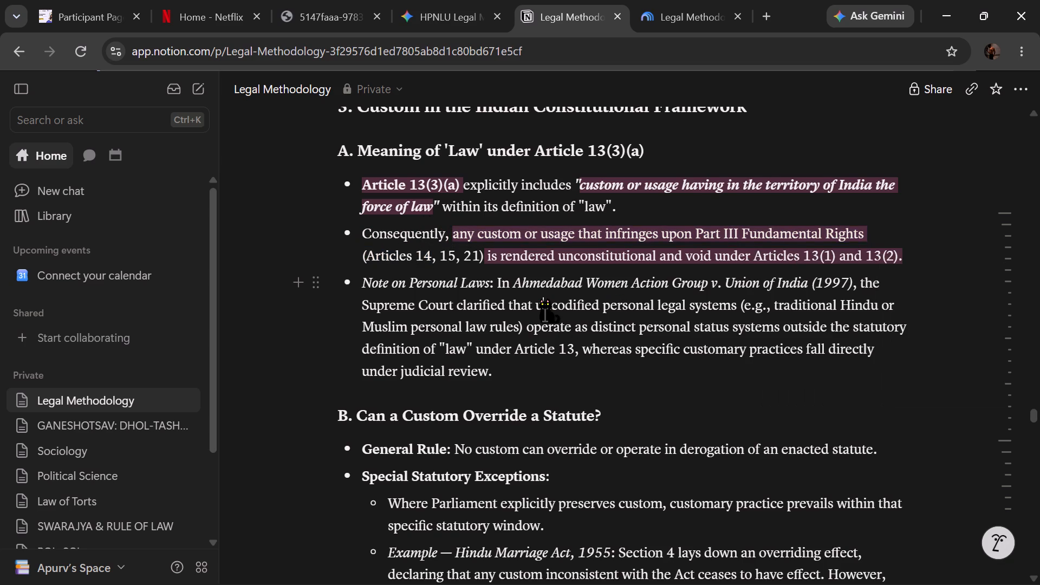
Delete the label "Note on Personal Laws:" so the bullet begins with "In Ahmedabad Women Action Group v. Union of India (1997)".
{"action": "scroll", "coordinate": [546, 292], "scroll_direction": "down", "scroll_amount": 1}
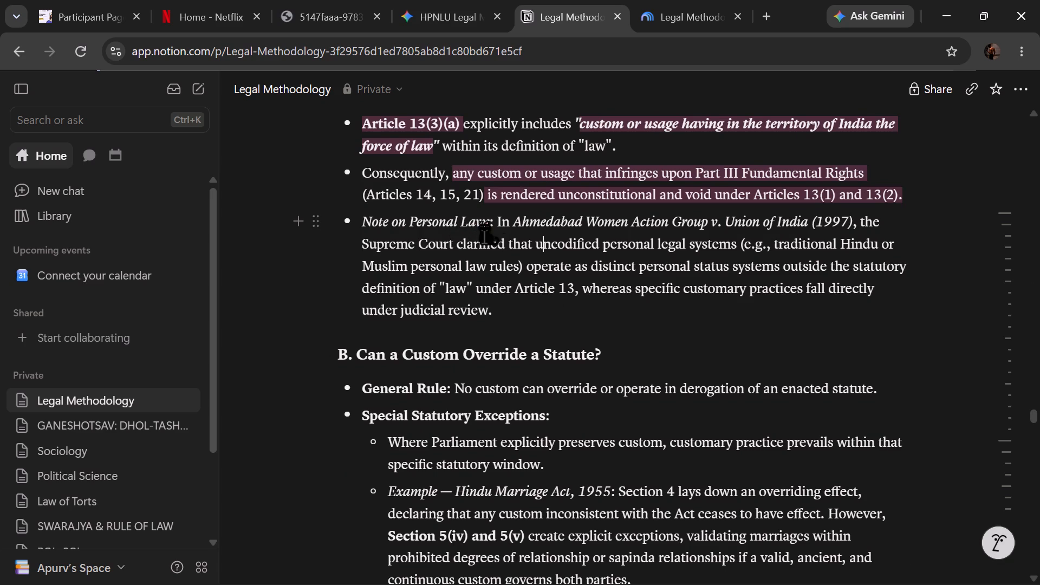
{"action": "left_click", "coordinate": [496, 222]}
{"action": "key", "text": "BackSpace"}
{"action": "key", "text": "BackSpace"}
{"action": "key", "text": "BackSpace"}
{"action": "key", "text": "BackSpace"}
{"action": "key", "text": "BackSpace"}
{"action": "key", "text": "BackSpace"}
{"action": "key", "text": "BackSpace"}
{"action": "key", "text": "BackSpace"}
{"action": "key", "text": "BackSpace"}
{"action": "key", "text": "BackSpace"}
{"action": "key", "text": "BackSpace"}
{"action": "key", "text": "BackSpace"}
{"action": "key", "text": "BackSpace"}
{"action": "key", "text": "BackSpace"}
{"action": "key", "text": "BackSpace"}
{"action": "key", "text": "BackSpace"}
{"action": "key", "text": "BackSpace"}
{"action": "key", "text": "BackSpace"}
{"action": "key", "text": "BackSpace"}
{"action": "key", "text": "BackSpace"}
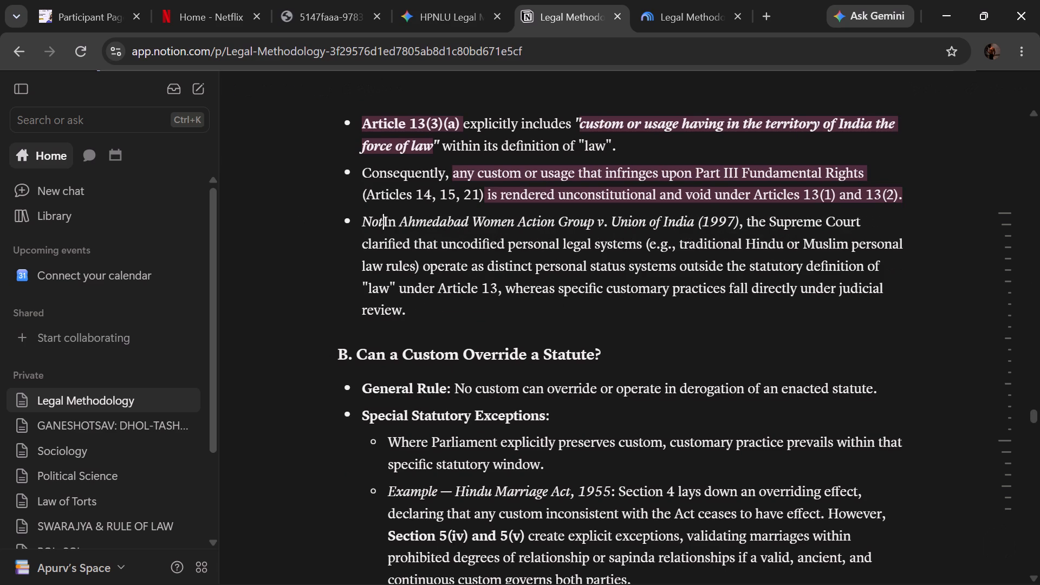
{"action": "key", "text": "BackSpace"}
{"action": "key", "text": "BackSpace"}
{"action": "key", "text": "BackSpace"}
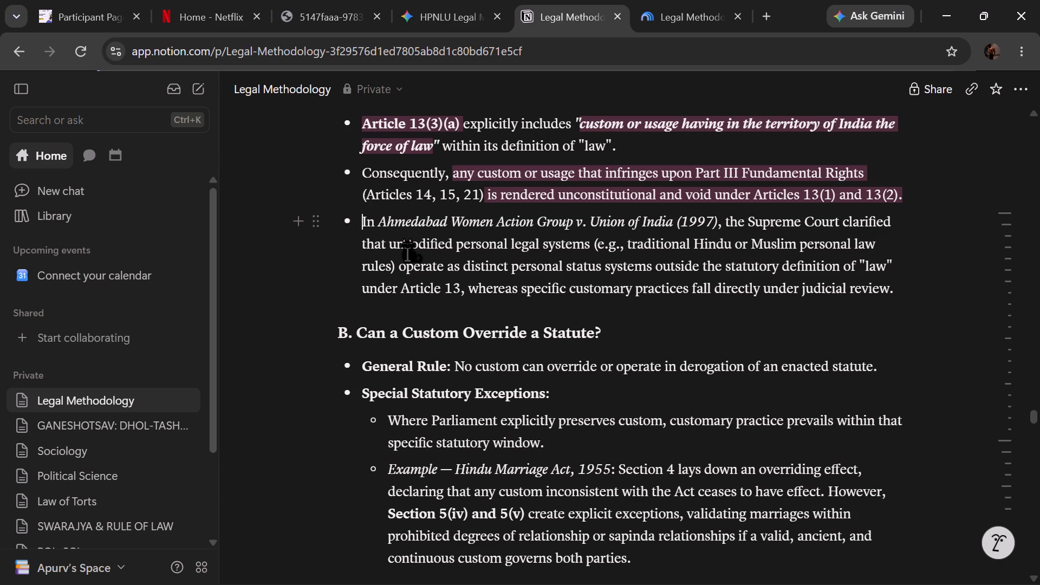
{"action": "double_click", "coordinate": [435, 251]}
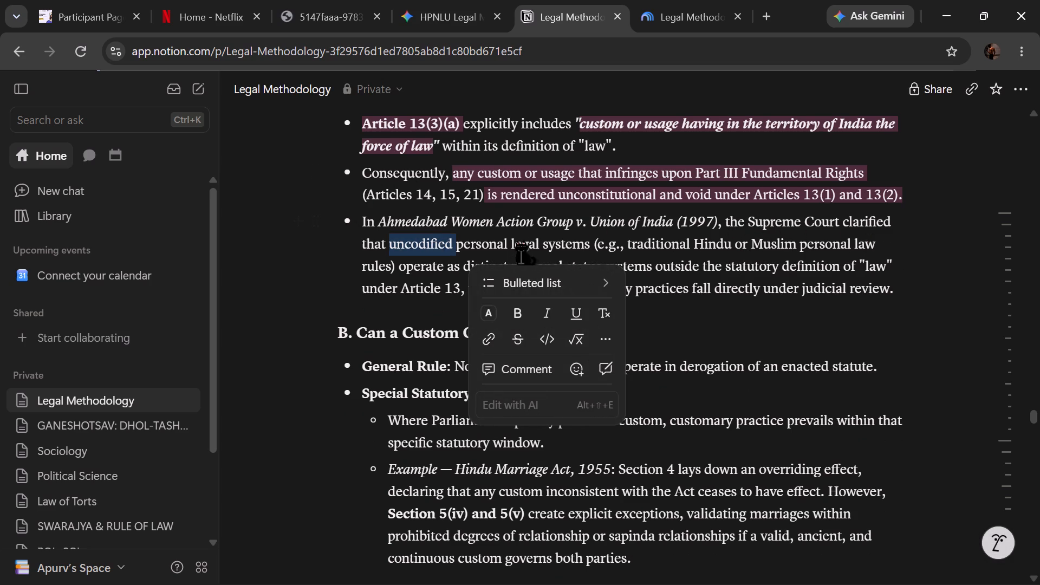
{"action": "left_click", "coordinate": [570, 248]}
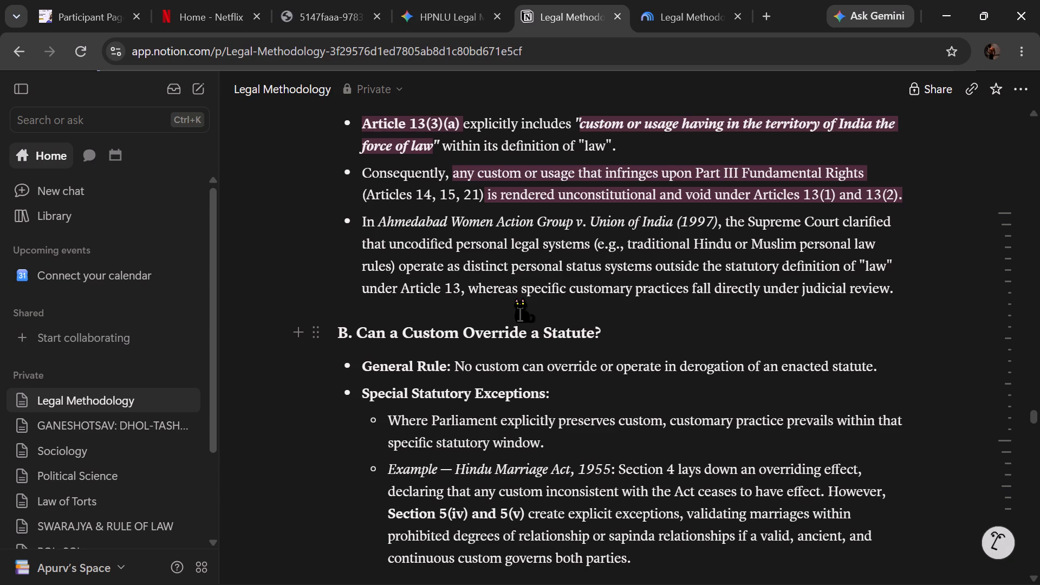
Highlight the word "No" in pink at the start of the General Rule statement under Can a Custom Override a Statute?
{"action": "scroll", "coordinate": [519, 308], "scroll_direction": "down", "scroll_amount": 1}
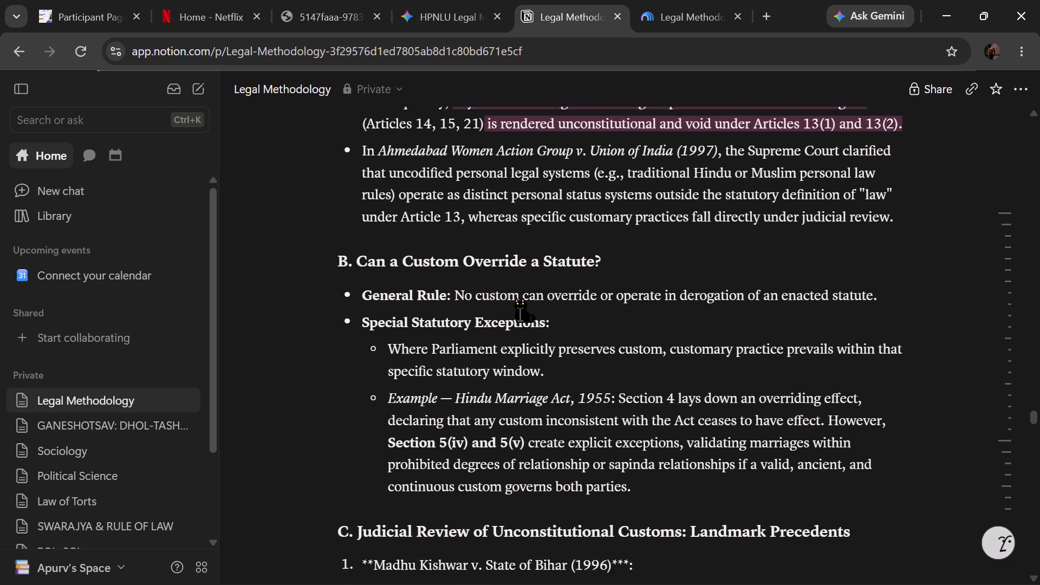
{"action": "scroll", "coordinate": [519, 308], "scroll_direction": "down", "scroll_amount": 3}
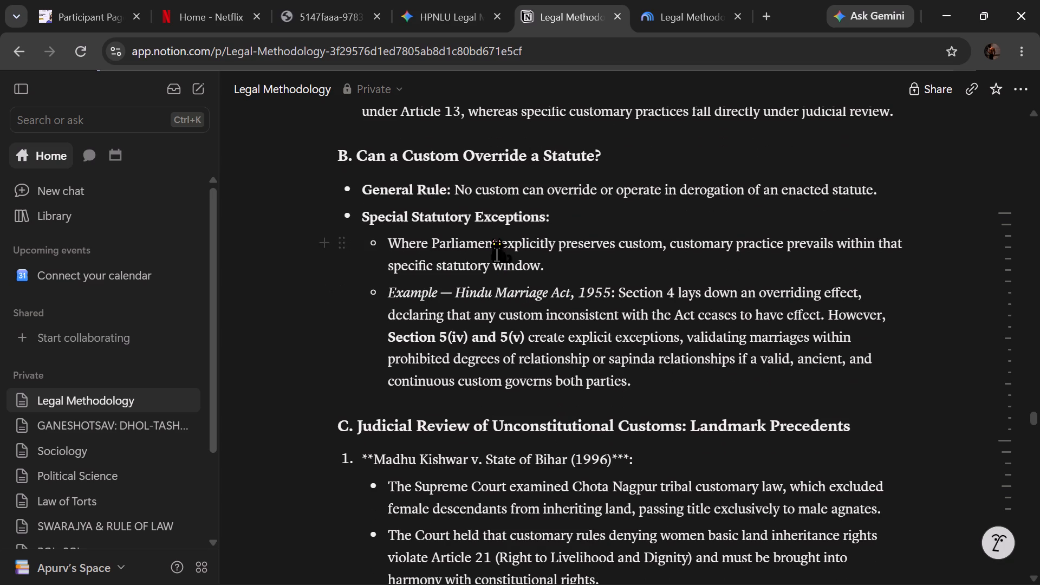
{"action": "left_click_drag", "start_coordinate": [453, 187], "coordinate": [640, 200]}
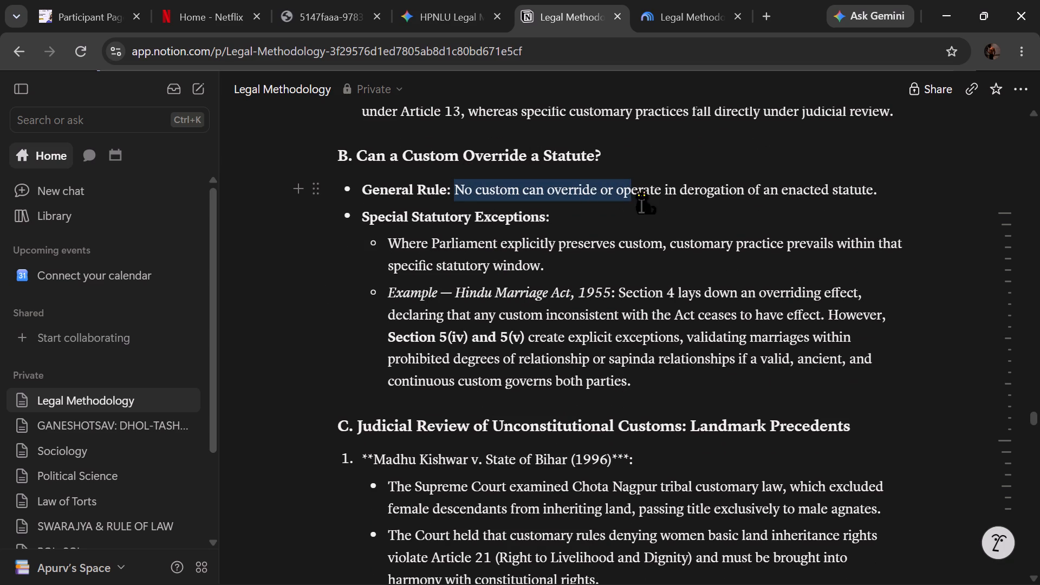
{"action": "left_click_drag", "start_coordinate": [640, 200], "coordinate": [884, 196]}
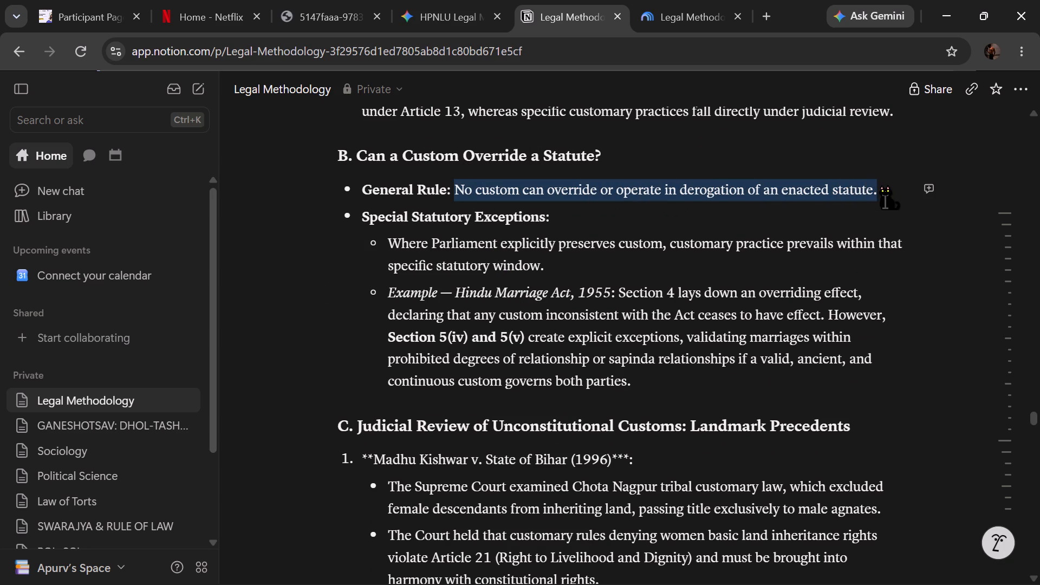
{"action": "left_click_drag", "start_coordinate": [884, 196], "coordinate": [473, 194]}
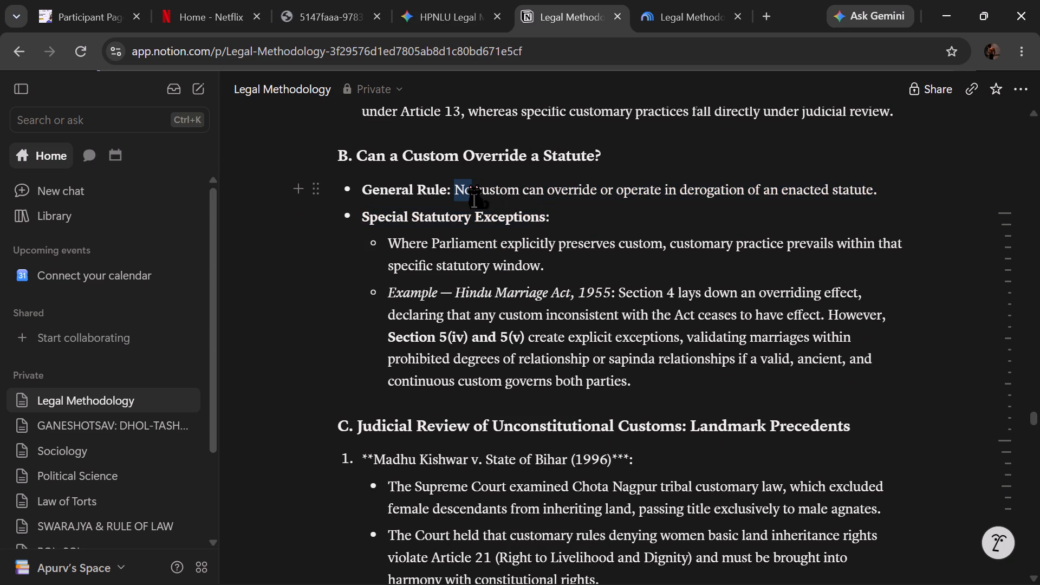
{"action": "key", "text": "ctrl+shift+h"}
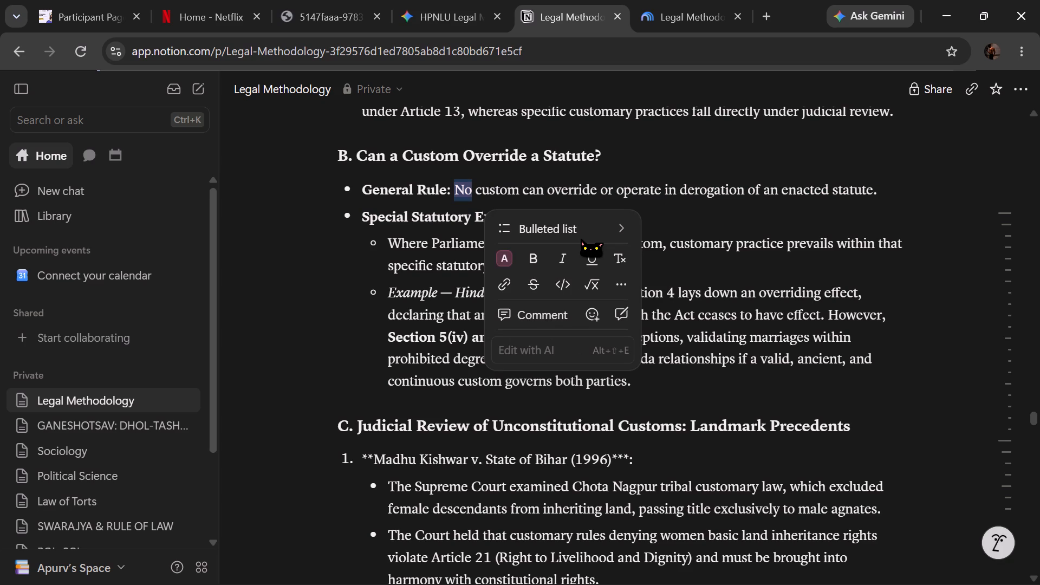
{"action": "left_click", "coordinate": [673, 182]}
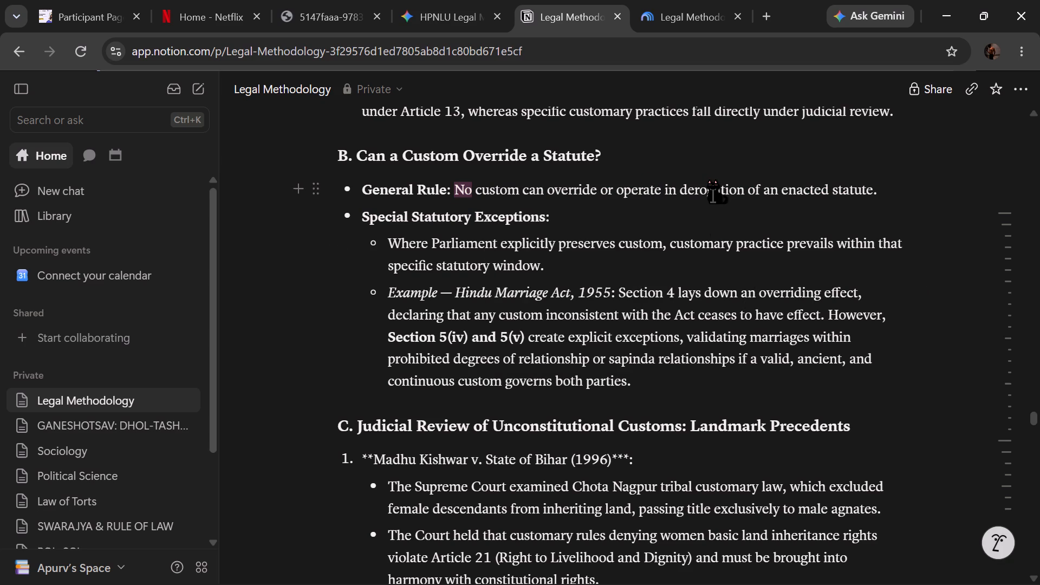
Read the Special Statutory Exceptions with the Hindu Marriage Act example, and on through the landmark precedents on unconstitutional customs.
{"action": "scroll", "coordinate": [712, 190], "scroll_direction": "down", "scroll_amount": 1}
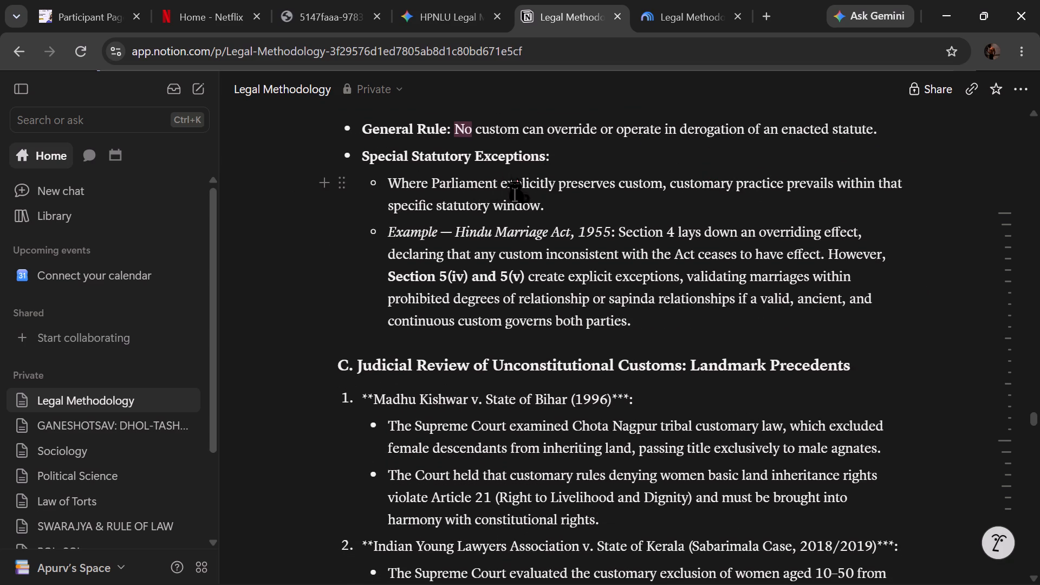
{"action": "double_click", "coordinate": [704, 129]}
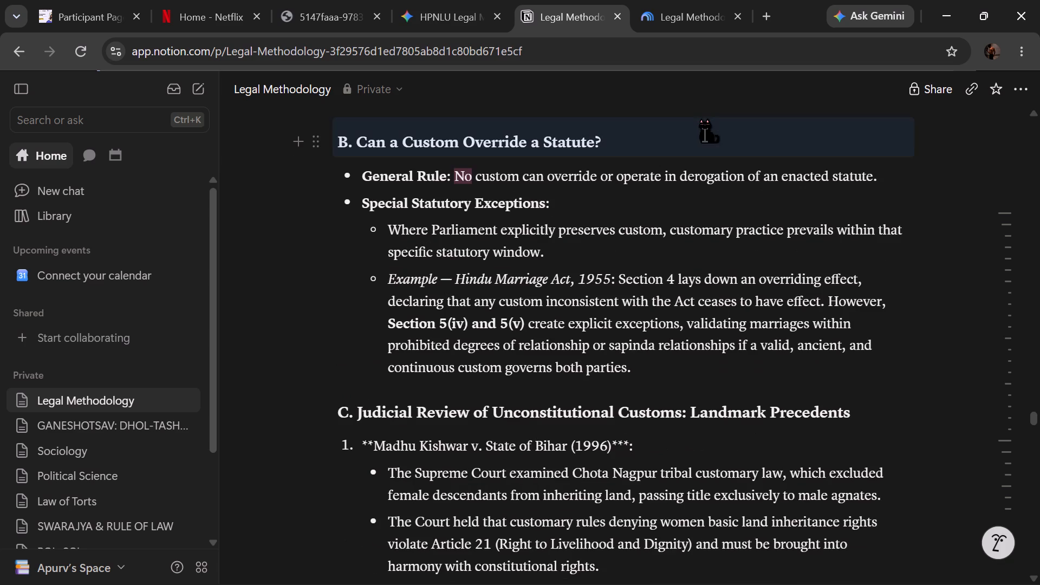
{"action": "left_click", "coordinate": [649, 238]}
{"action": "scroll", "coordinate": [649, 238], "scroll_direction": "down", "scroll_amount": 1}
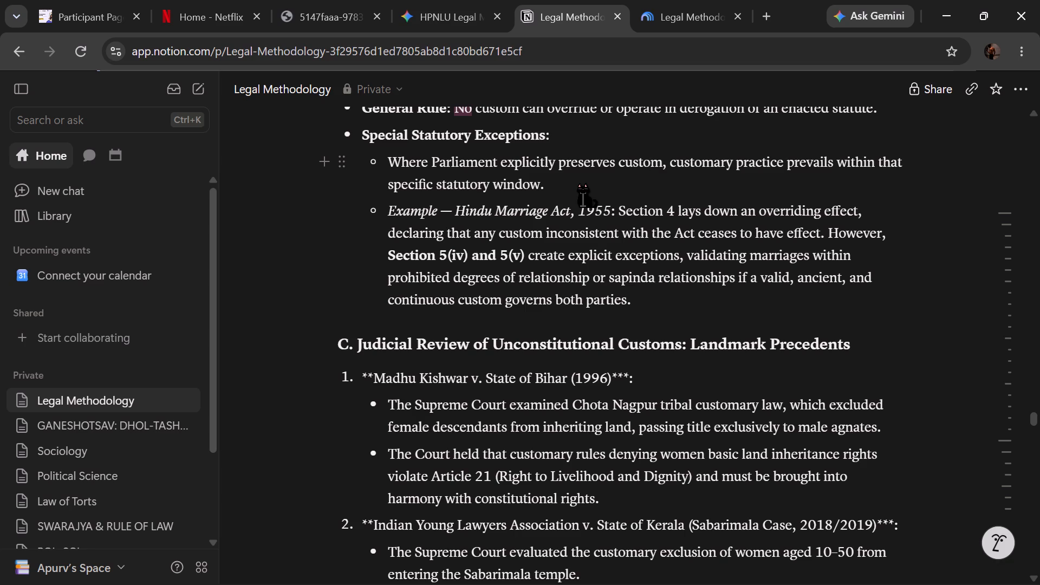
{"action": "triple_click", "coordinate": [530, 184]}
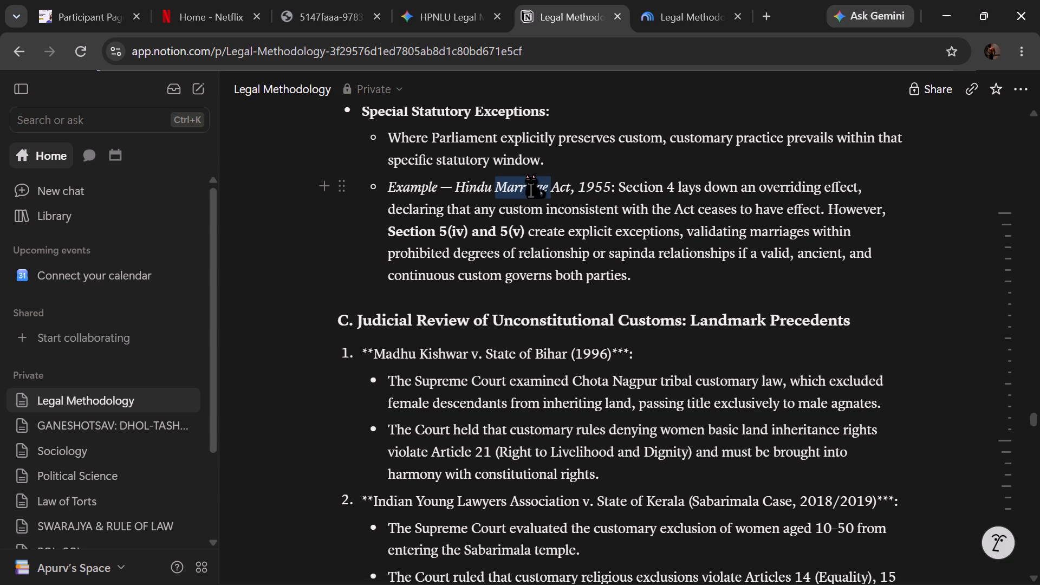
{"action": "left_click", "coordinate": [530, 184]}
{"action": "left_click", "coordinate": [456, 185]}
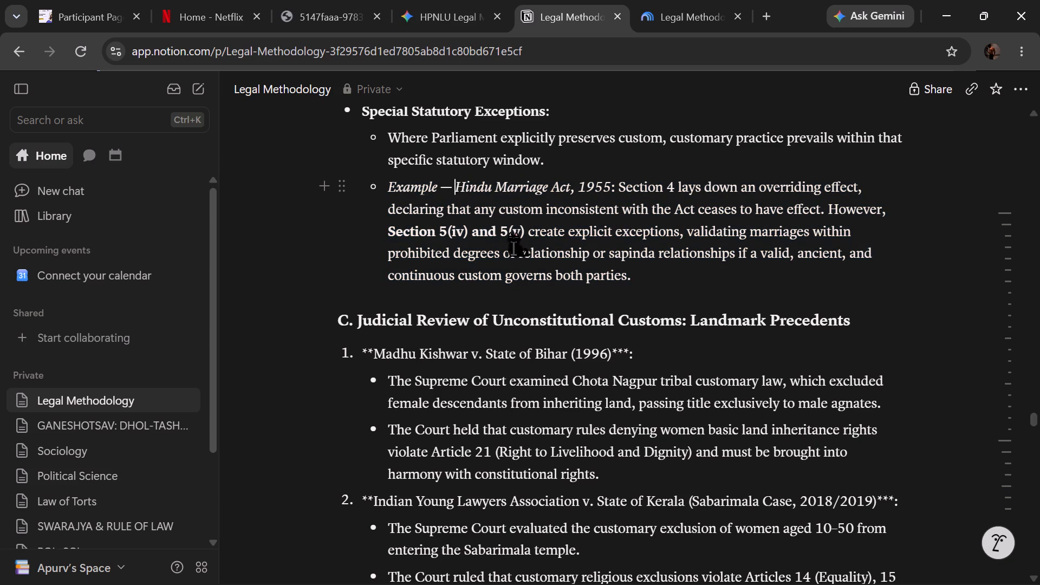
{"action": "scroll", "coordinate": [594, 265], "scroll_direction": "up", "scroll_amount": 3}
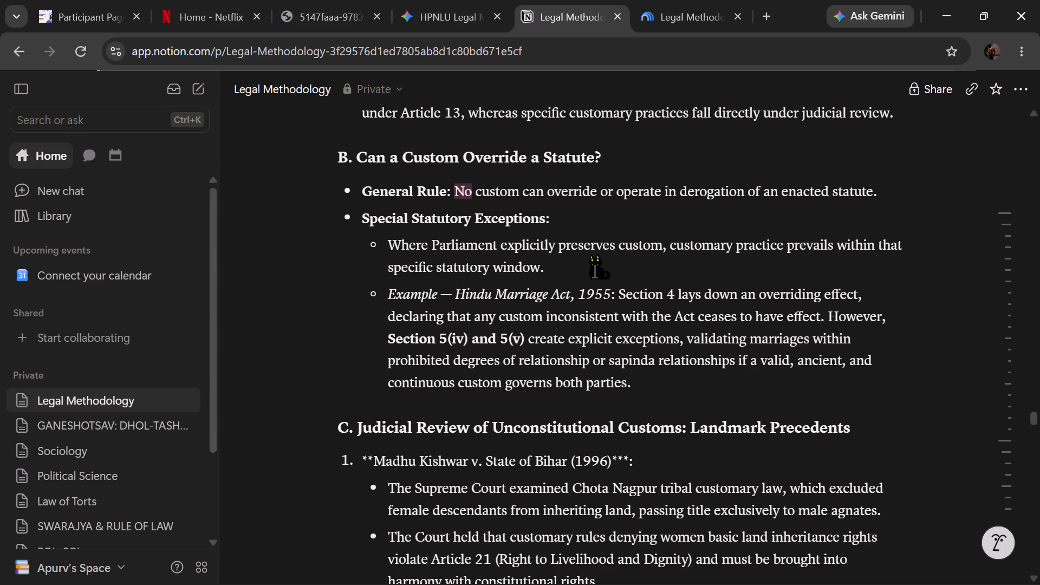
{"action": "scroll", "coordinate": [594, 265], "scroll_direction": "down", "scroll_amount": 1}
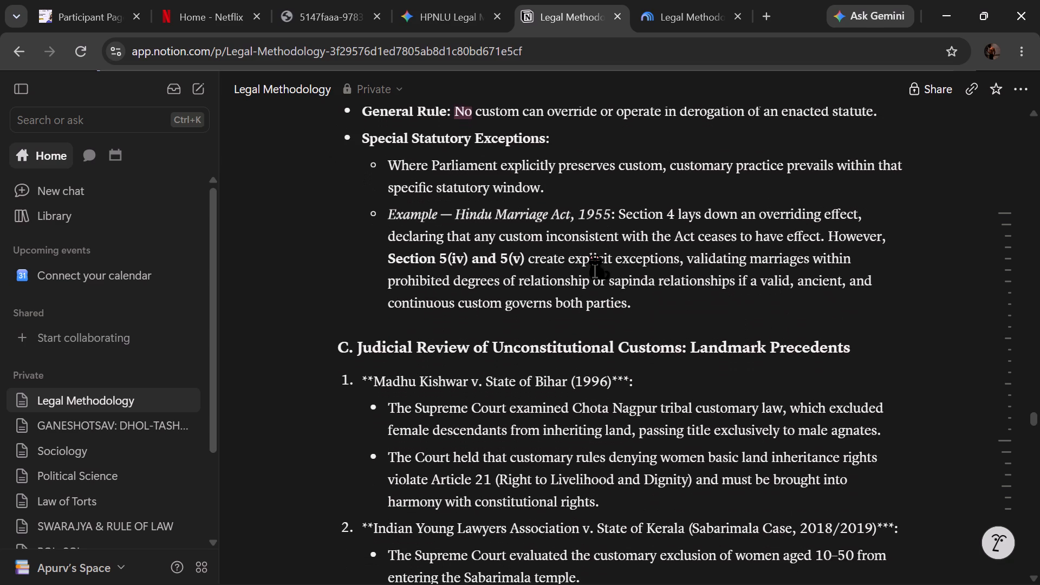
{"action": "scroll", "coordinate": [594, 265], "scroll_direction": "down", "scroll_amount": 2}
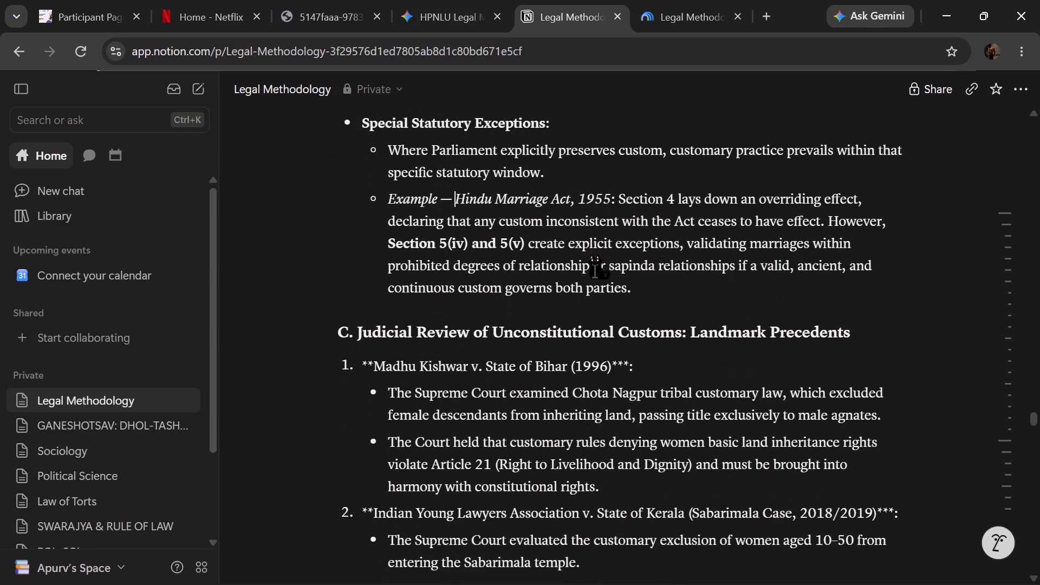
{"action": "scroll", "coordinate": [594, 265], "scroll_direction": "down", "scroll_amount": 1}
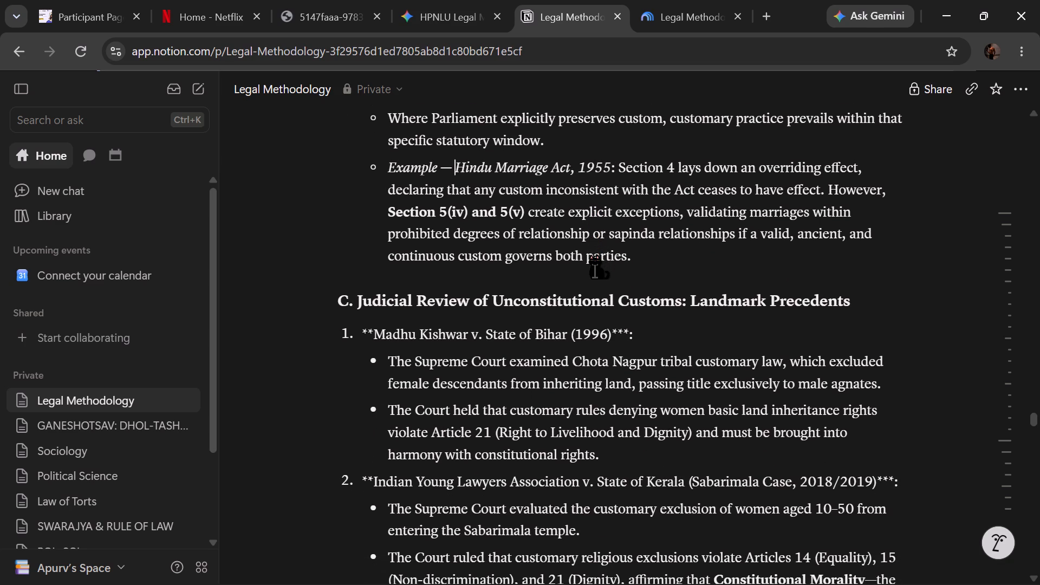
{"action": "scroll", "coordinate": [594, 265], "scroll_direction": "down", "scroll_amount": 1}
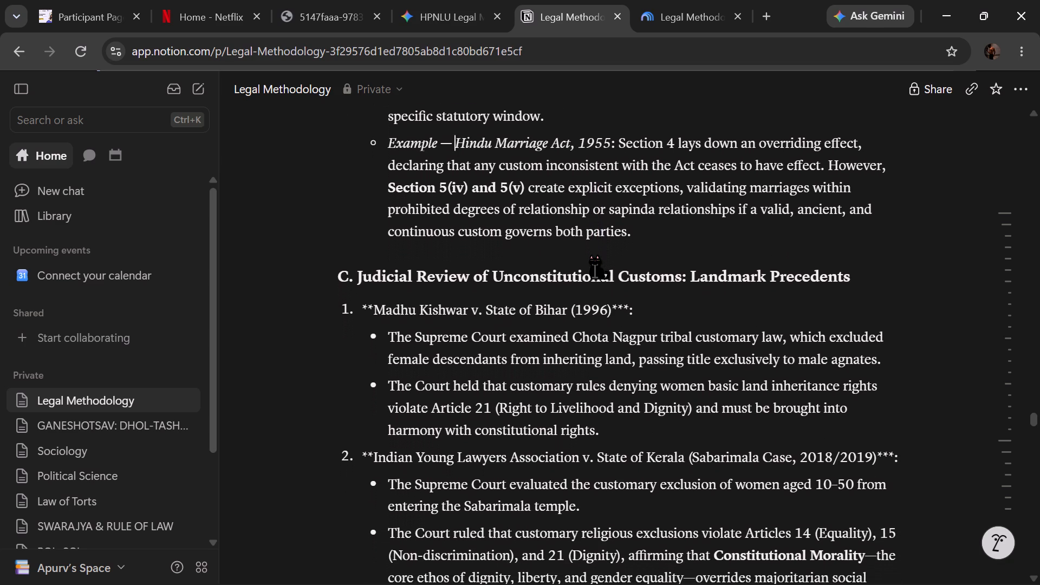
{"action": "scroll", "coordinate": [594, 265], "scroll_direction": "down", "scroll_amount": 3}
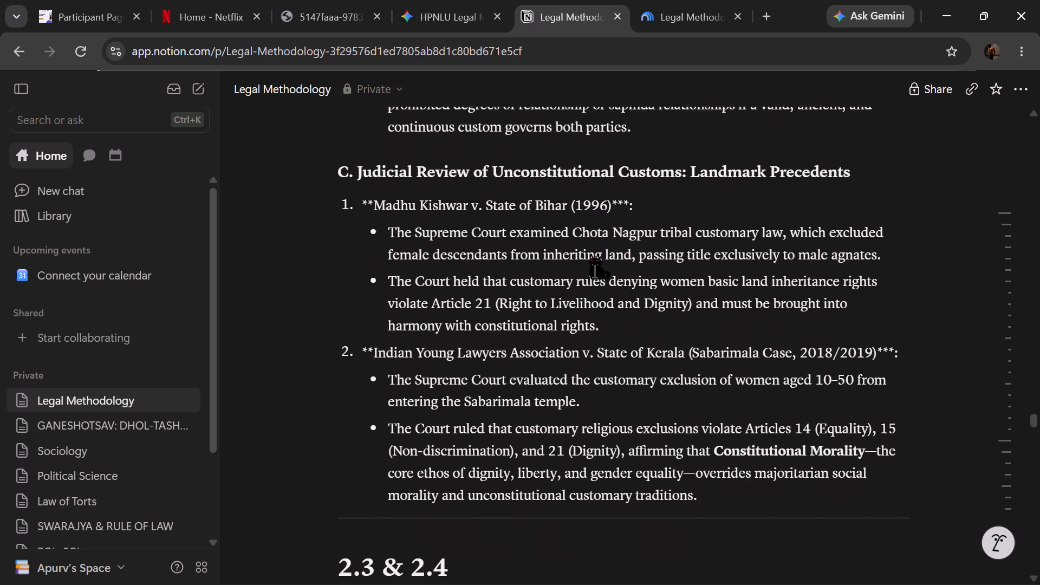
{"action": "scroll", "coordinate": [594, 265], "scroll_direction": "down", "scroll_amount": 1}
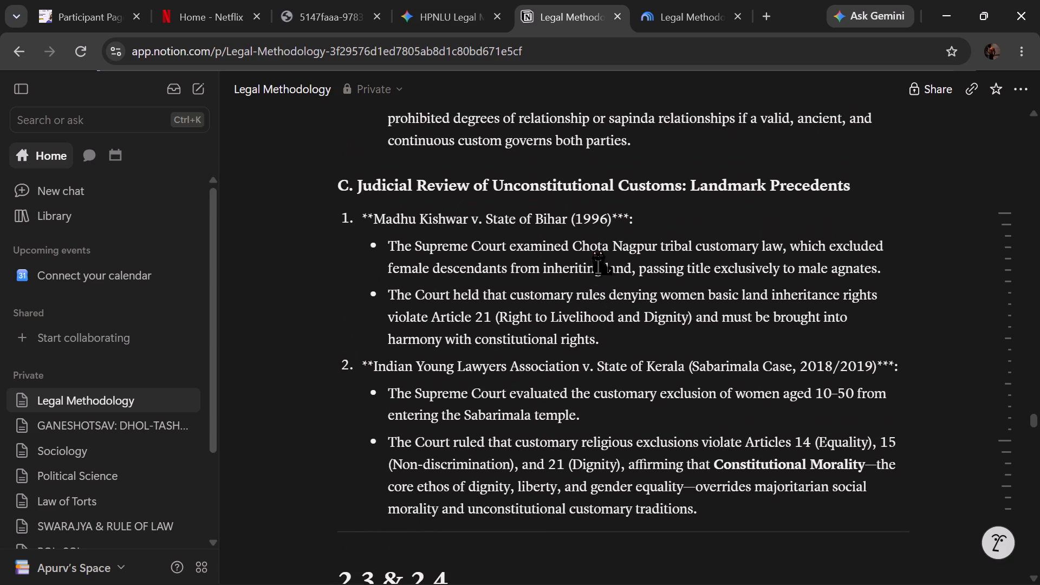
Delete the three stray asterisks after "Madhu Kishwar v. State of Bihar (1996)" in the first landmark precedent heading.
{"action": "left_click", "coordinate": [626, 212]}
{"action": "key", "text": "Right"}
{"action": "key", "text": "BackSpace"}
{"action": "key", "text": "BackSpace"}
{"action": "key", "text": "BackSpace"}
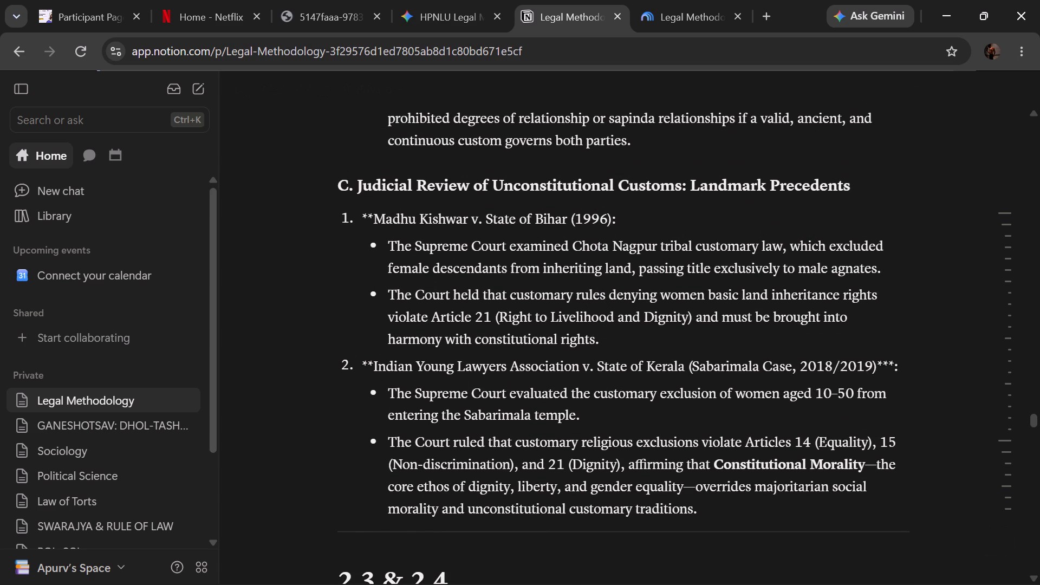
Delete the two stray asterisks before "Madhu Kishwar" in the first landmark precedent heading.
{"action": "key", "text": "Left"}
{"action": "key", "text": "Left"}
{"action": "key", "text": "Left"}
{"action": "key", "text": "Left"}
{"action": "key", "text": "Left"}
{"action": "key", "text": "Left"}
{"action": "key", "text": "Left"}
{"action": "key", "text": "Left"}
{"action": "key", "text": "Left"}
{"action": "key", "text": "Left"}
{"action": "key", "text": "Left"}
{"action": "key", "text": "Left"}
{"action": "key", "text": "Left"}
{"action": "key", "text": "Left"}
{"action": "key", "text": "Left"}
{"action": "key", "text": "Left"}
{"action": "key", "text": "Left"}
{"action": "key", "text": "Left"}
{"action": "key", "text": "Left"}
{"action": "key", "text": "Left"}
{"action": "key", "text": "Left"}
{"action": "key", "text": "Right"}
{"action": "key", "text": "BackSpace"}
{"action": "key", "text": "BackSpace"}
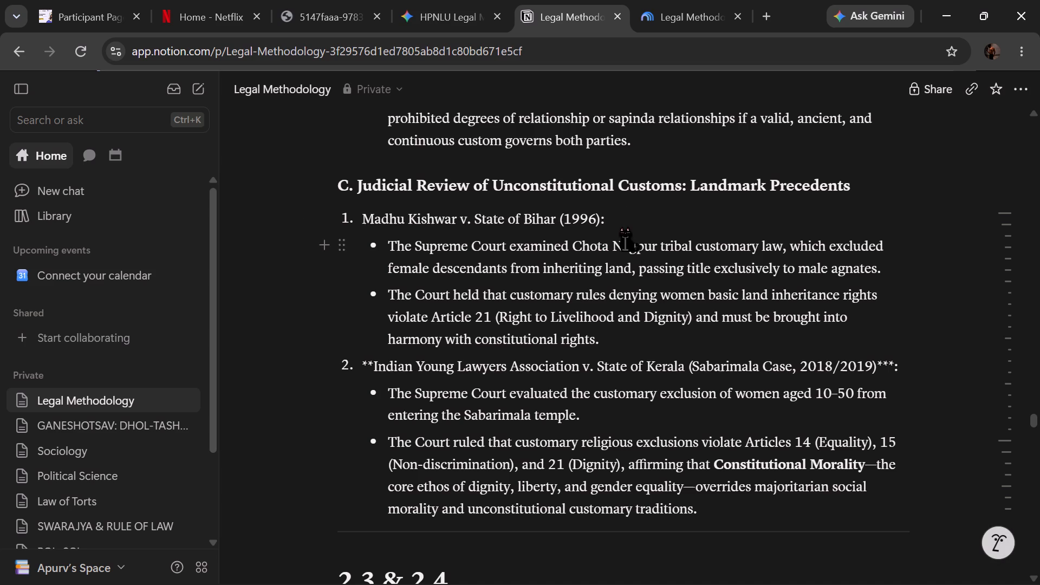
Highlight the whole heading "Madhu Kishwar v. State of Bihar (1996):" in pink.
{"action": "left_click", "coordinate": [442, 218]}
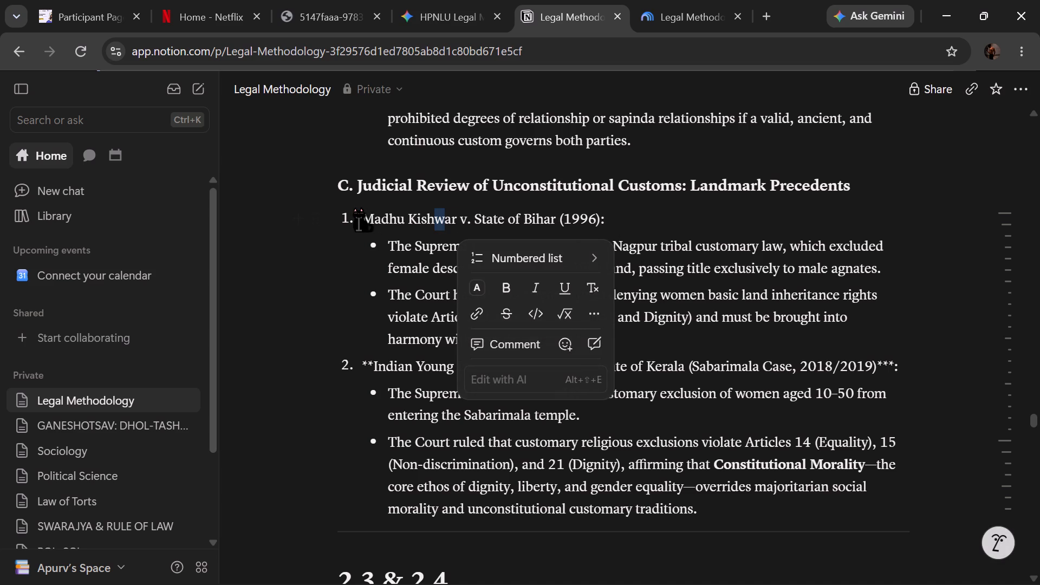
{"action": "left_click_drag", "start_coordinate": [357, 218], "coordinate": [615, 226]}
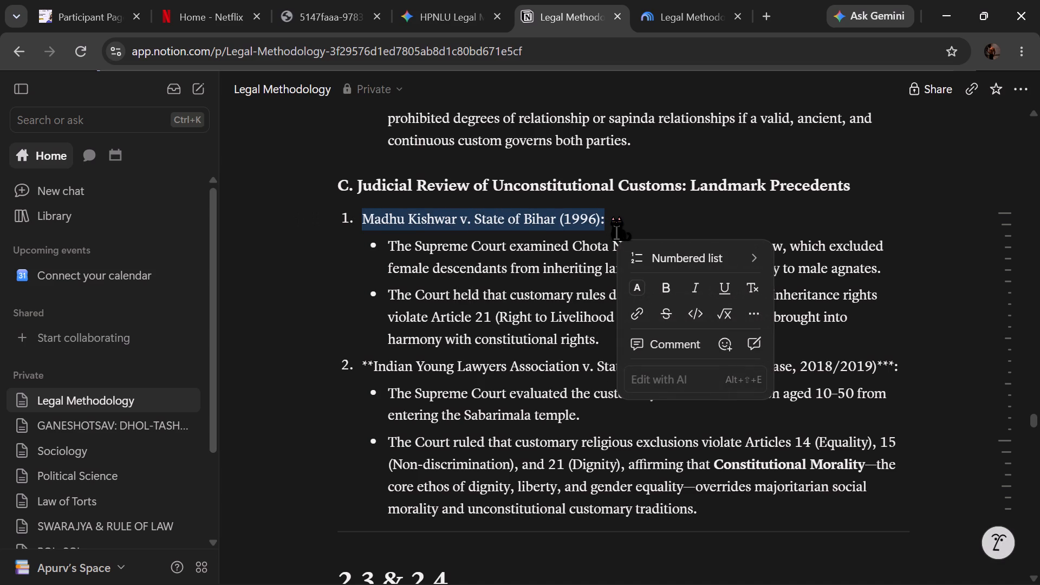
{"action": "key", "text": "ctrl+shift+h"}
{"action": "left_click", "coordinate": [532, 275]}
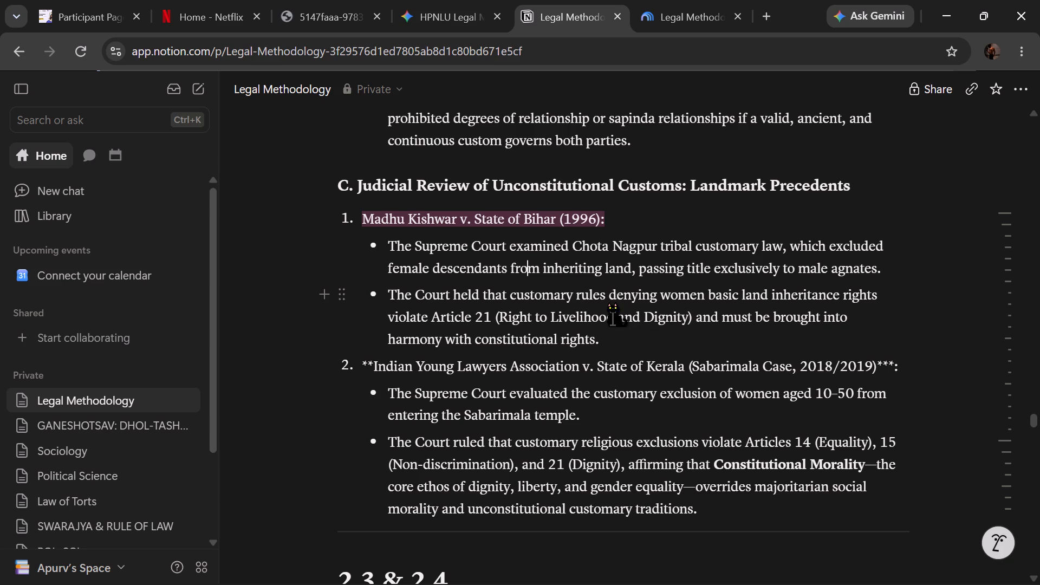
Delete the two stray asterisks before "Indian Young Lawyers Association" in the second landmark precedent heading.
{"action": "left_click", "coordinate": [373, 363]}
{"action": "key", "text": "BackSpace"}
{"action": "key", "text": "BackSpace"}
Delete the three stray asterisks after "(Sabarimala Case, 2018/2019)" in the second landmark precedent heading, keeping the colon.
{"action": "key", "text": "Right"}
{"action": "key", "text": "Right"}
{"action": "key", "text": "Right"}
{"action": "key", "text": "Right"}
{"action": "key", "text": "Right"}
{"action": "key", "text": "Right"}
{"action": "key", "text": "Right"}
{"action": "key", "text": "Right"}
{"action": "key", "text": "Right"}
{"action": "key", "text": "Right"}
{"action": "key", "text": "Right"}
{"action": "key", "text": "Right"}
{"action": "key", "text": "Right"}
{"action": "key", "text": "Right"}
{"action": "key", "text": "Right"}
{"action": "key", "text": "Right"}
{"action": "key", "text": "Right"}
{"action": "key", "text": "Right"}
{"action": "key", "text": "Right"}
{"action": "key", "text": "Right"}
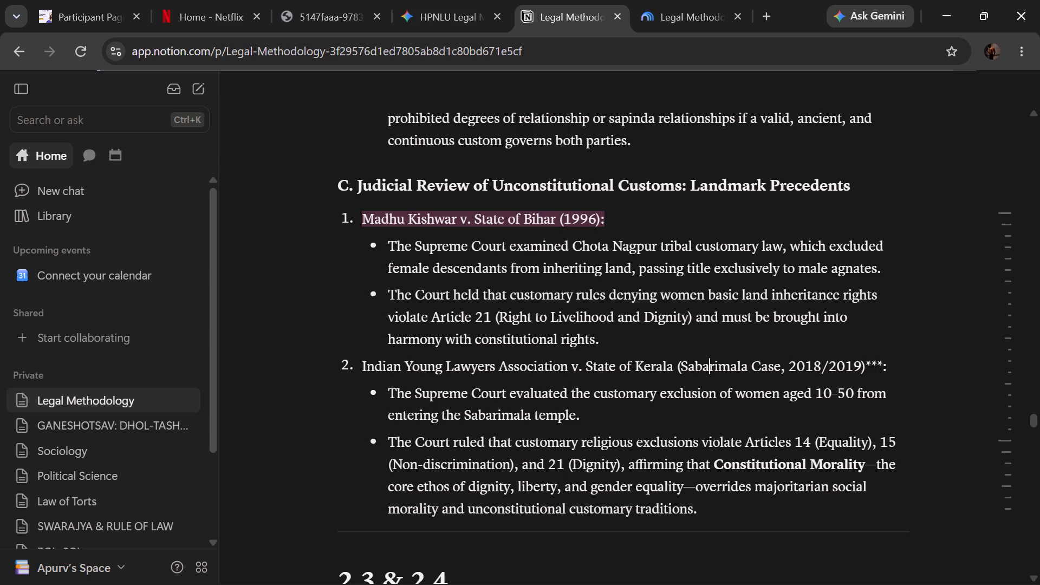
{"action": "key", "text": "Left"}
{"action": "key", "text": "Left"}
{"action": "key", "text": "BackSpace"}
{"action": "key", "text": "BackSpace"}
{"action": "key", "text": "BackSpace"}
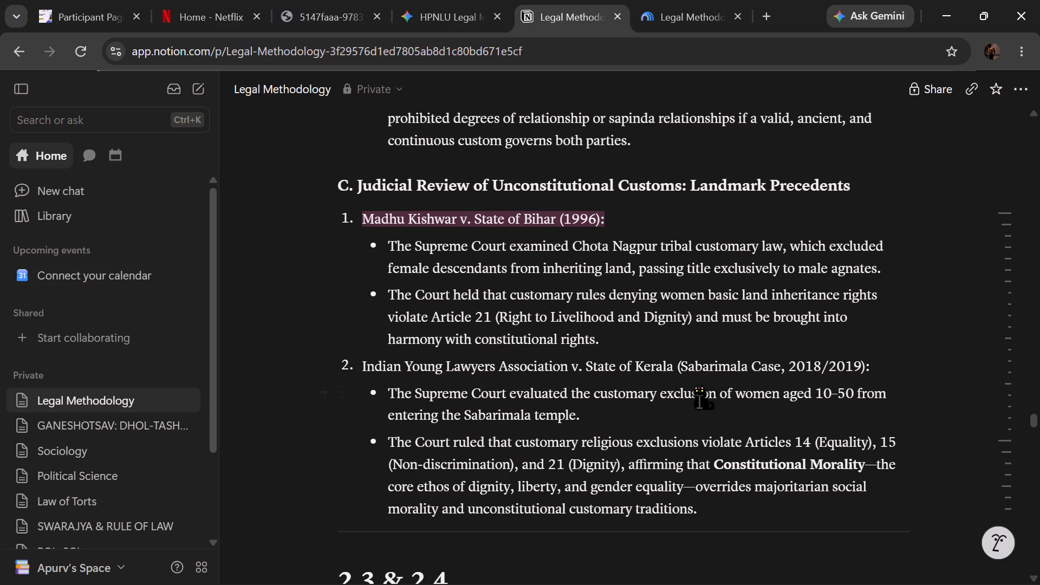
Highlight the whole Indian Young Lawyers Association v. State of Kerala heading in pink and make it bold.
{"action": "left_click_drag", "start_coordinate": [886, 366], "coordinate": [428, 332]}
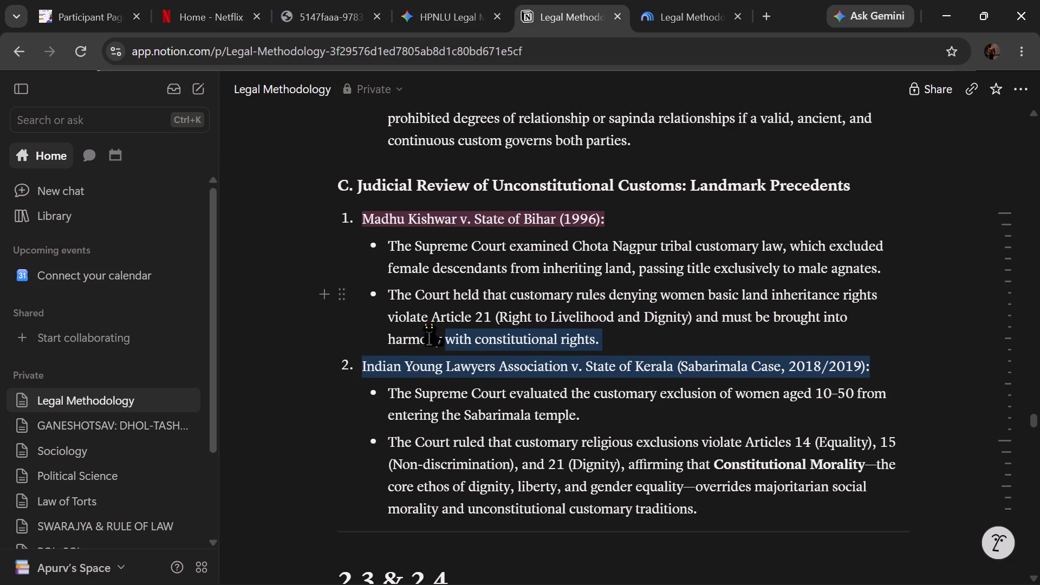
{"action": "left_click_drag", "start_coordinate": [428, 332], "coordinate": [366, 362]}
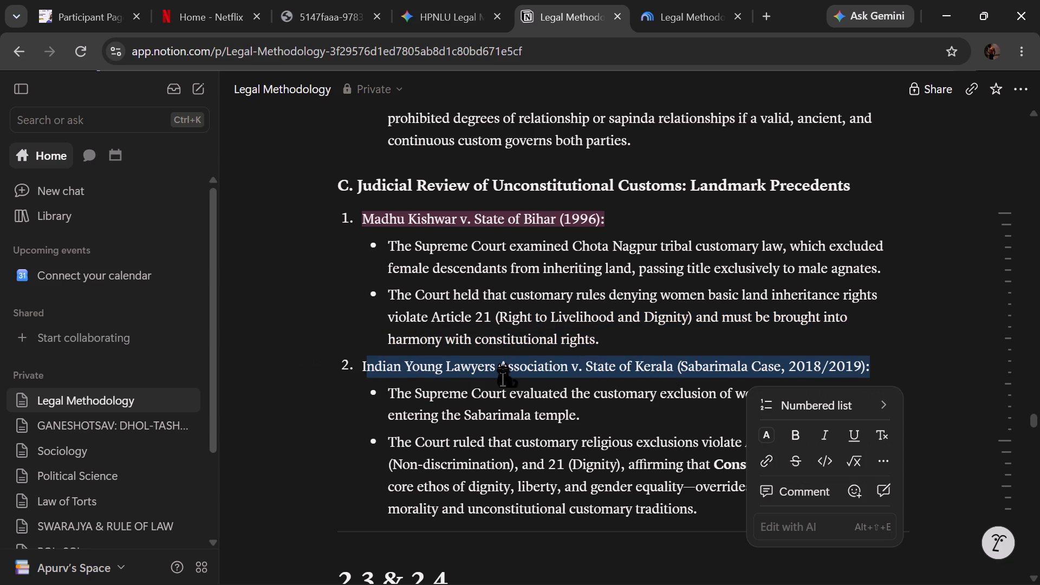
{"action": "triple_click", "coordinate": [392, 374]}
{"action": "left_click", "coordinate": [392, 374]}
{"action": "key", "text": "ctrl+shift+h"}
{"action": "left_click", "coordinate": [798, 426]}
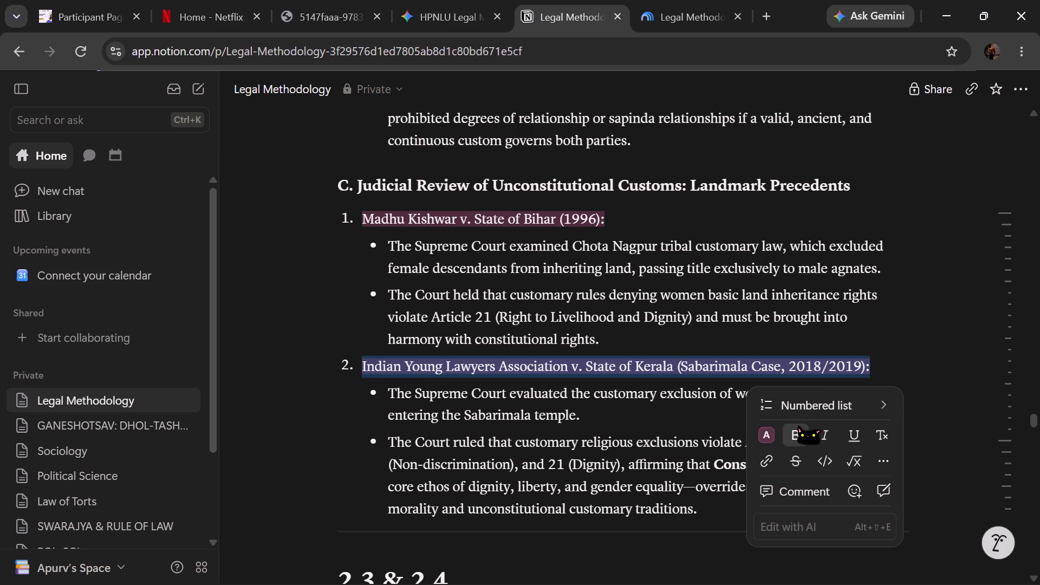
Make the heading "Madhu Kishwar v. State of Bihar (1996):" bold.
{"action": "triple_click", "coordinate": [505, 214]}
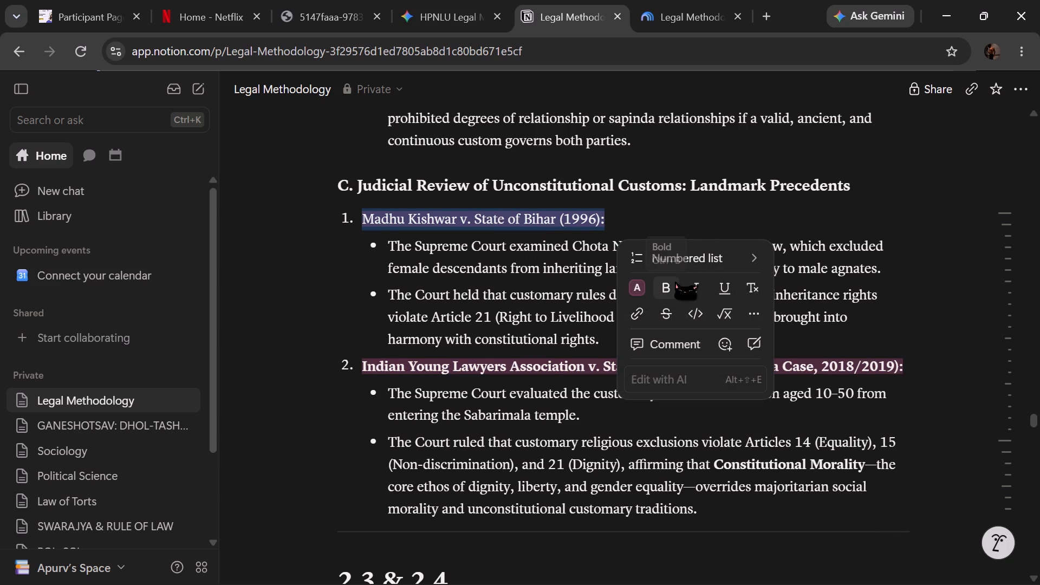
{"action": "left_click", "coordinate": [675, 282]}
{"action": "left_click", "coordinate": [419, 384]}
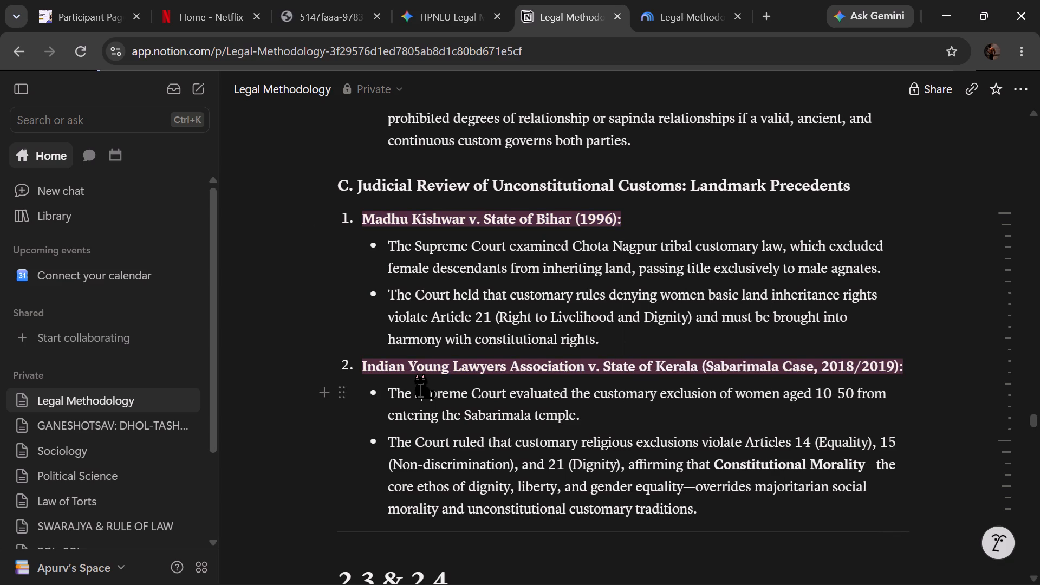
{"action": "scroll", "coordinate": [419, 384], "scroll_direction": "down", "scroll_amount": 3}
{"action": "scroll", "coordinate": [419, 384], "scroll_direction": "up", "scroll_amount": 6}
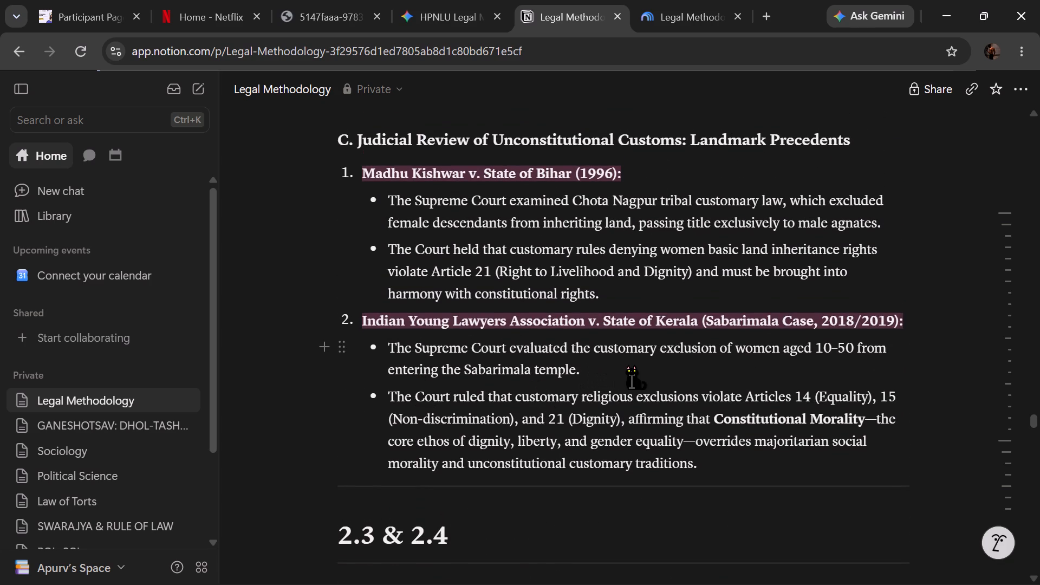
{"action": "scroll", "coordinate": [666, 388], "scroll_direction": "down", "scroll_amount": 1}
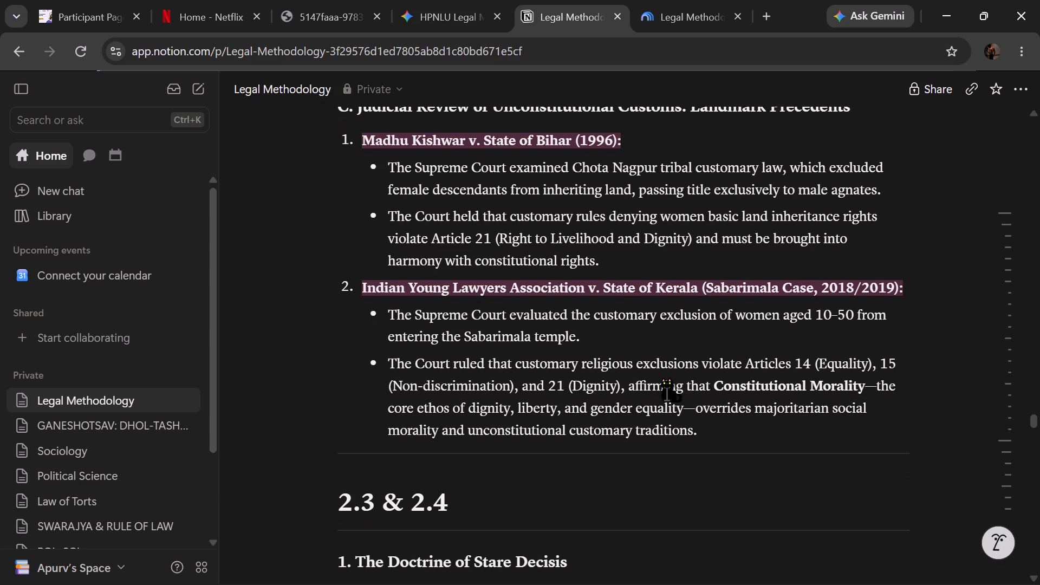
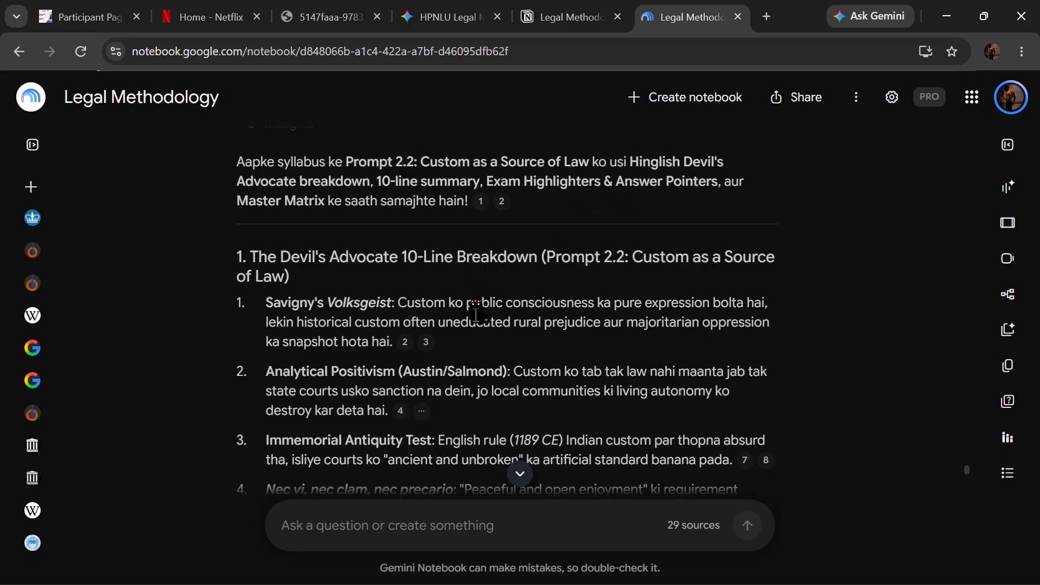
Read the Custom as a Source of Law breakdown, from the Devil's Advocate points through the exam pointers to the closing matrix and follow-up suggestion.
{"action": "scroll", "coordinate": [474, 309], "scroll_direction": "down", "scroll_amount": 1}
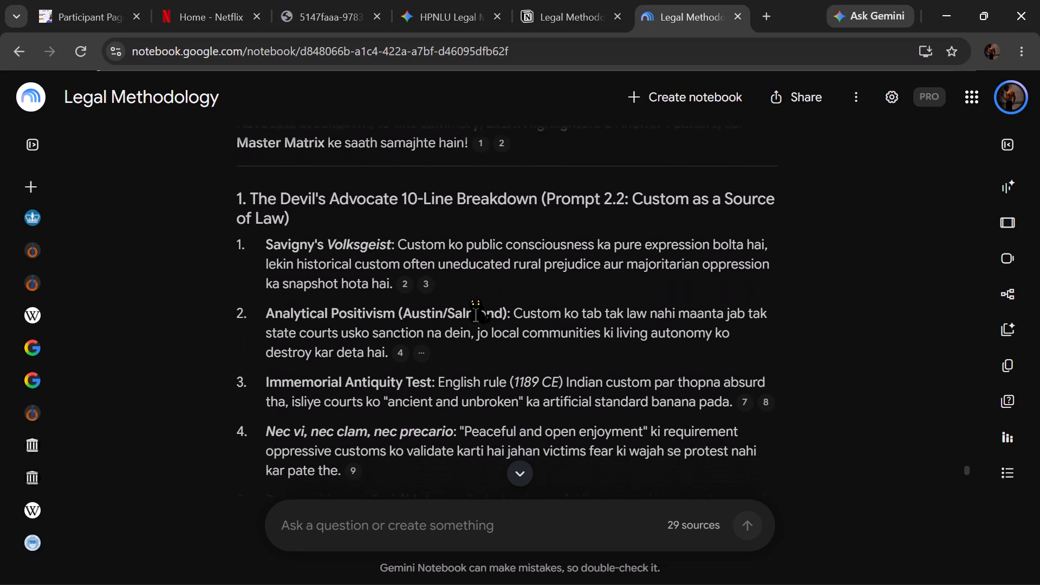
{"action": "scroll", "coordinate": [474, 309], "scroll_direction": "down", "scroll_amount": 2}
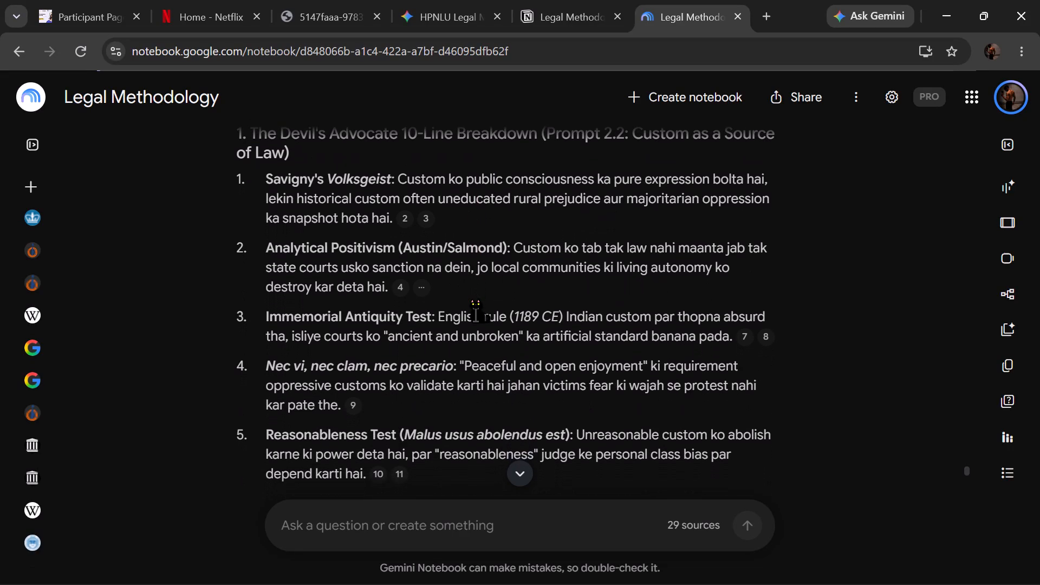
{"action": "scroll", "coordinate": [474, 309], "scroll_direction": "down", "scroll_amount": 1}
{"action": "left_click", "coordinate": [671, 180]}
{"action": "triple_click", "coordinate": [581, 206]}
{"action": "left_click", "coordinate": [581, 206]}
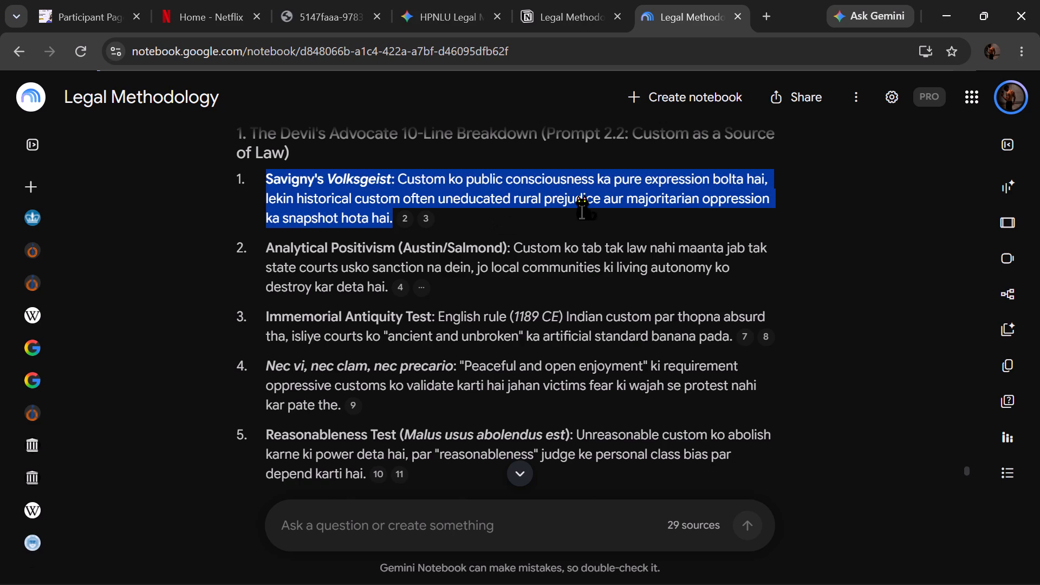
{"action": "triple_click", "coordinate": [477, 243]}
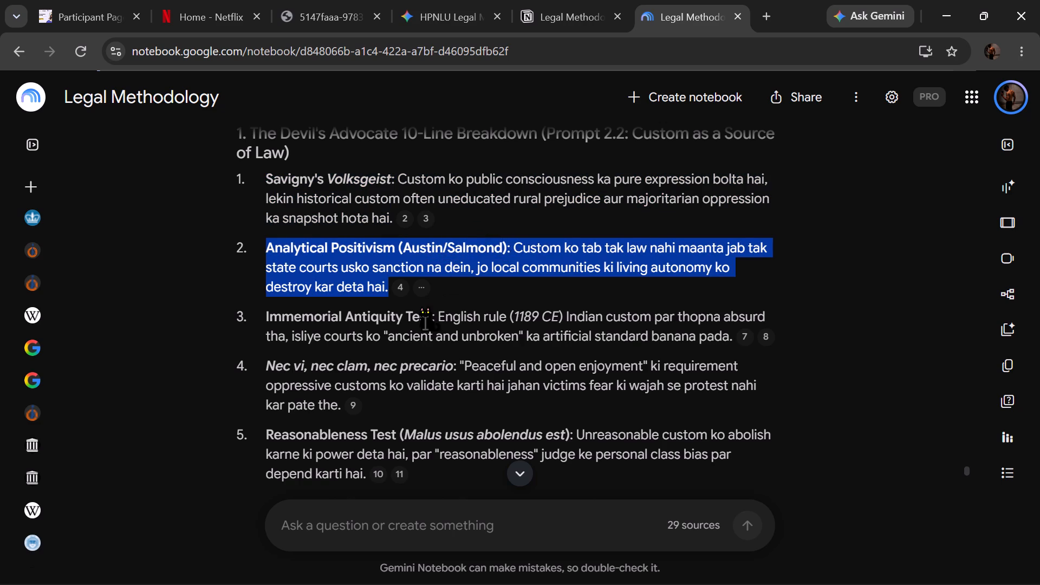
{"action": "left_click", "coordinate": [424, 317]}
{"action": "scroll", "coordinate": [424, 317], "scroll_direction": "down", "scroll_amount": 4}
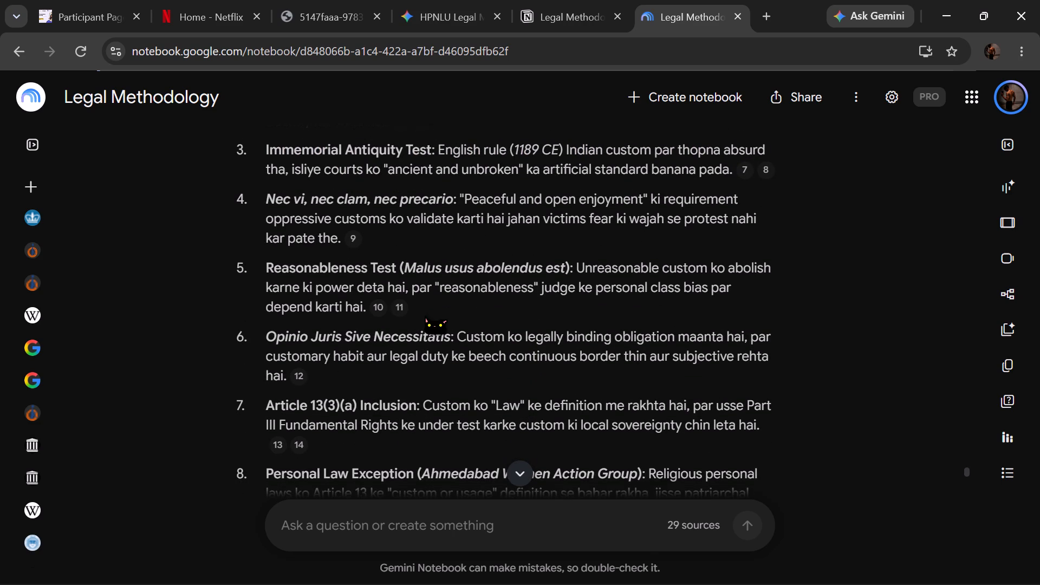
{"action": "scroll", "coordinate": [424, 317], "scroll_direction": "down", "scroll_amount": 8}
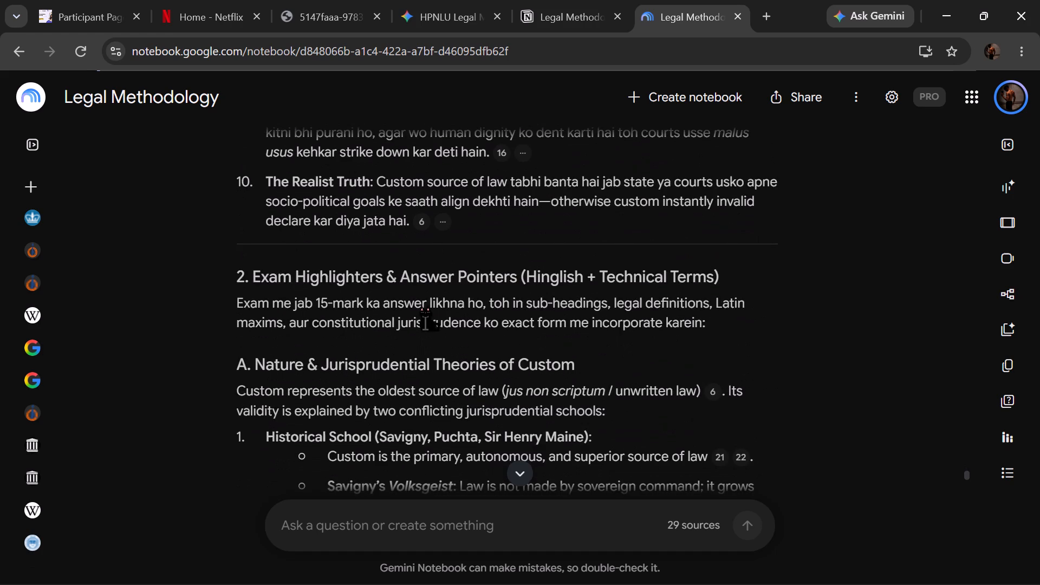
{"action": "scroll", "coordinate": [424, 317], "scroll_direction": "down", "scroll_amount": 8}
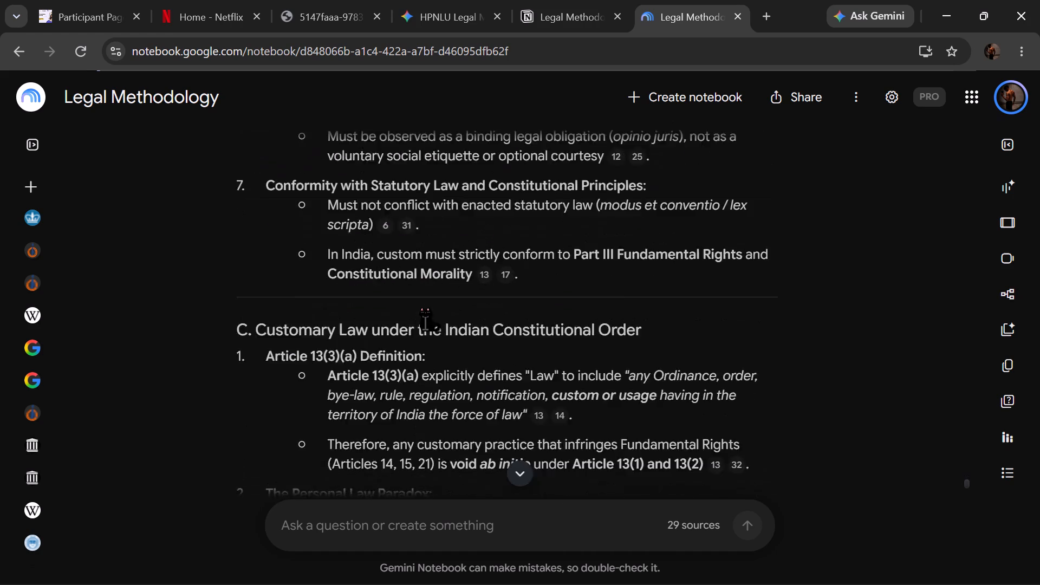
{"action": "scroll", "coordinate": [424, 317], "scroll_direction": "down", "scroll_amount": 9}
Start a chat prompt reading "Now i want you to do two things , 1st i have a 10 mark test on 28th".
{"action": "left_click", "coordinate": [393, 541]}
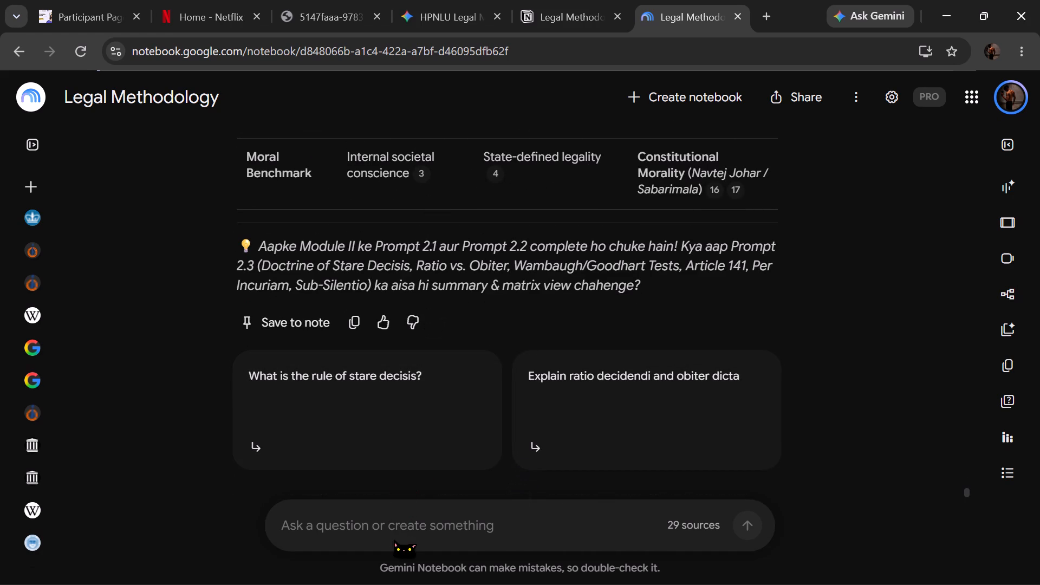
{"action": "left_click", "coordinate": [405, 523]}
{"action": "type", "text": "Now i want you to do two things , 1"}
{"action": "key", "text": "space"}
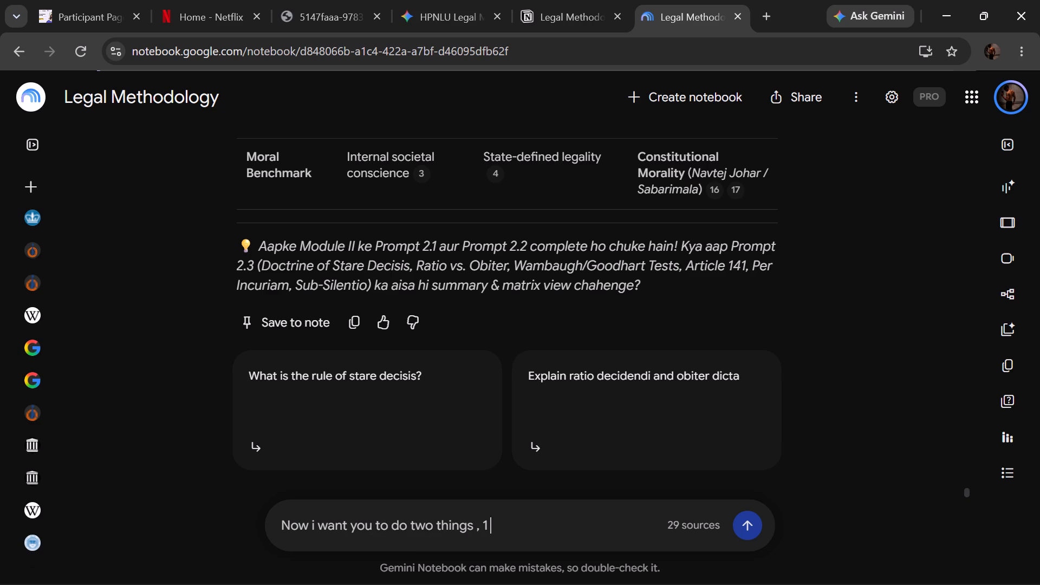
{"action": "type", "text": "s]"}
{"action": "key", "text": "BackSpace"}
{"action": "key", "text": "BackSpace"}
{"action": "key", "text": "BackSpace"}
{"action": "type", "text": "st"}
{"action": "key", "text": "space"}
{"action": "type", "text": "i have a"}
{"action": "key", "text": "space"}
{"action": "type", "text": "10 mark test on 2"}
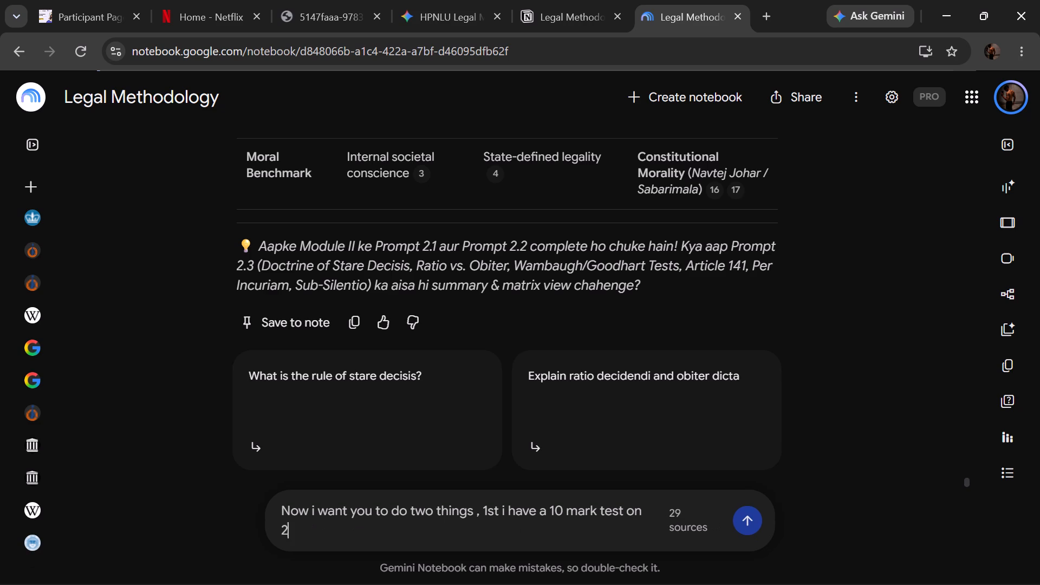
{"action": "type", "text": "8t"}
{"action": "type", "text": "h or"}
{"action": "key", "text": "space"}
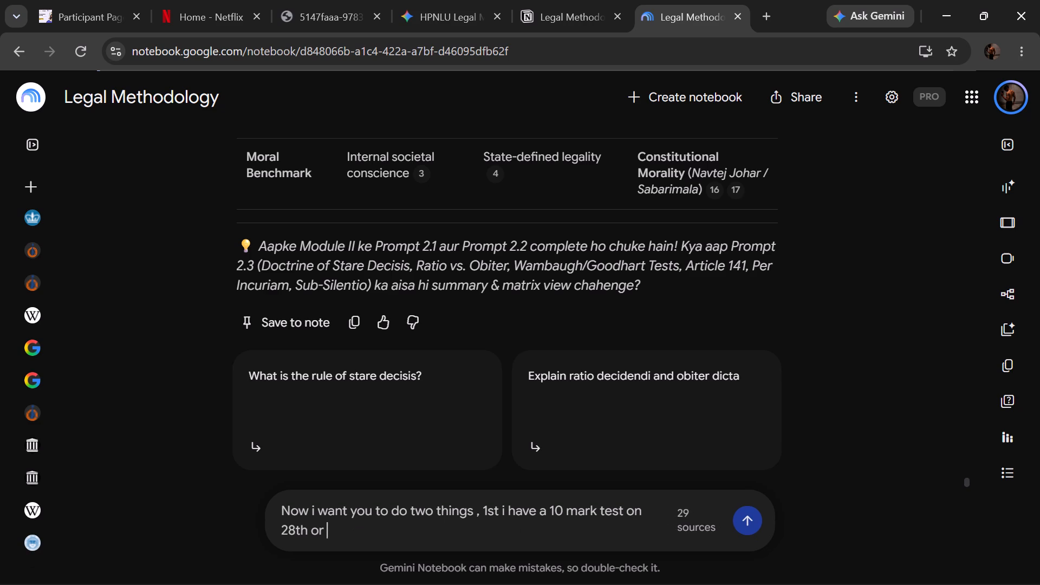
{"action": "key", "text": "BackSpace"}
{"action": "key", "text": "BackSpace"}
{"action": "key", "text": "BackSpace"}
{"action": "type", "text": ","}
{"action": "key", "text": "space"}
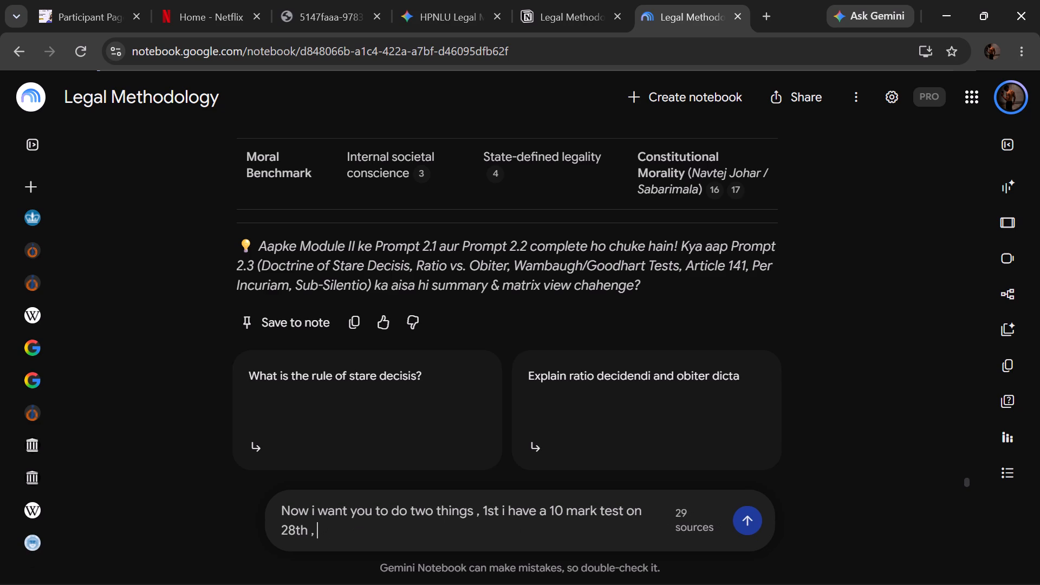
{"action": "type", "text": "sy"}
{"action": "key", "text": "BackSpace"}
{"action": "key", "text": "BackSpace"}
{"action": "key", "text": "BackSpace"}
{"action": "key", "text": "BackSpace"}
{"action": "key", "text": "BackSpace"}
Add the test's scope to the prompt as "( syllabus 1.1 to 2.2 ) ,".
{"action": "key", "text": "space"}
{"action": "type", "text": "( sy"}
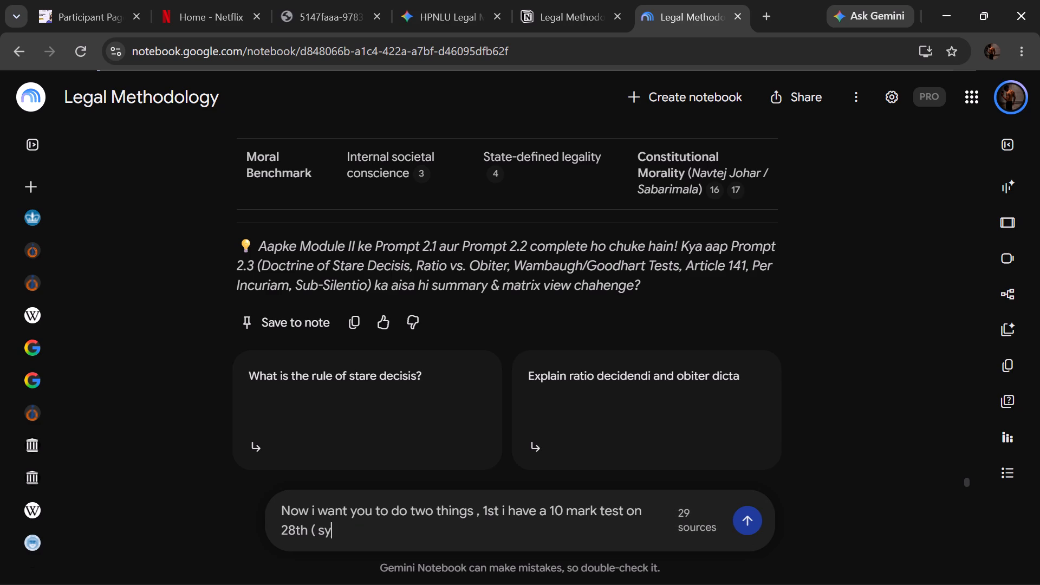
{"action": "type", "text": "llabus 1."}
{"action": "type", "text": "1 to 2.2"}
{"action": "key", "text": "space"}
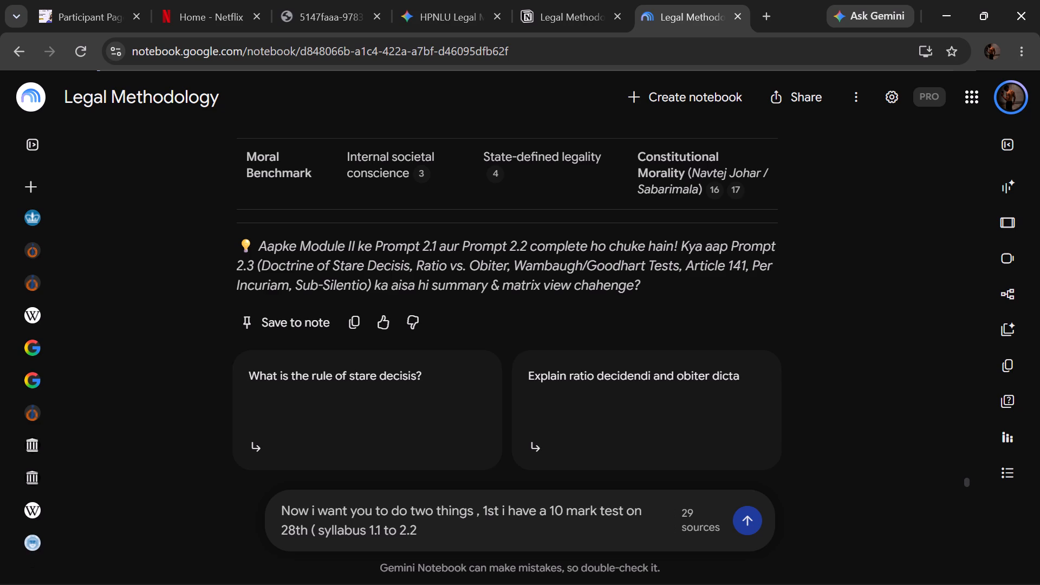
{"action": "type", "text": ")"}
{"action": "key", "text": "space"}
{"action": "type", "text": ","}
{"action": "key", "text": "space"}
{"action": "key", "text": "BackSpace"}
{"action": "key", "text": "BackSpace"}
{"action": "type", "text": ","}
{"action": "key", "text": "space"}
{"action": "type", "text": "so"}
{"action": "key", "text": "space"}
{"action": "type", "text": "all you have to do is prepare more"}
{"action": "key", "text": "space"}
{"action": "key", "text": "BackSpace"}
{"action": "key", "text": "BackSpace"}
{"action": "key", "text": "BackSpace"}
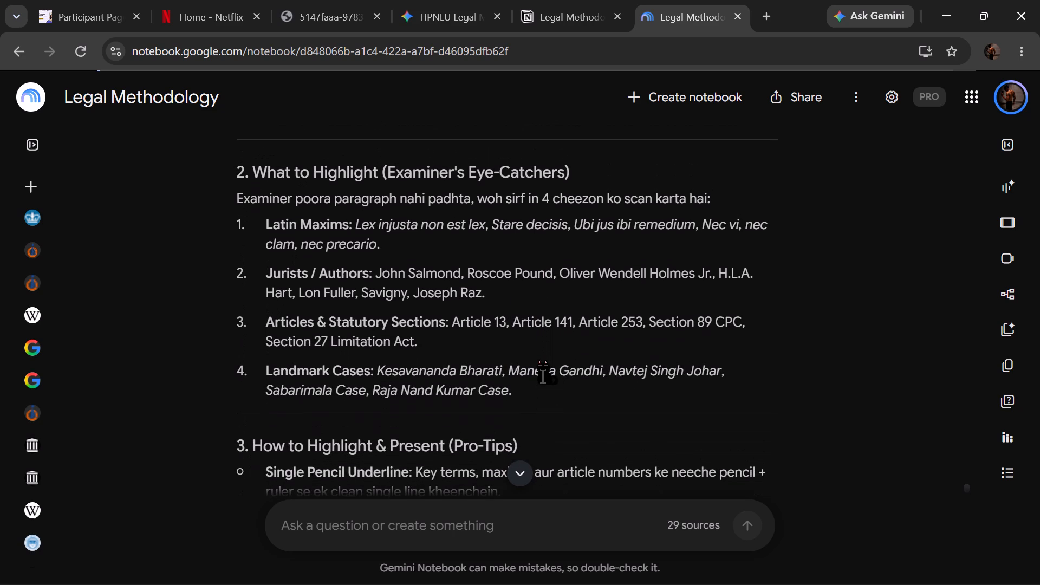
{"action": "scroll", "coordinate": [542, 370], "scroll_direction": "down", "scroll_amount": 3}
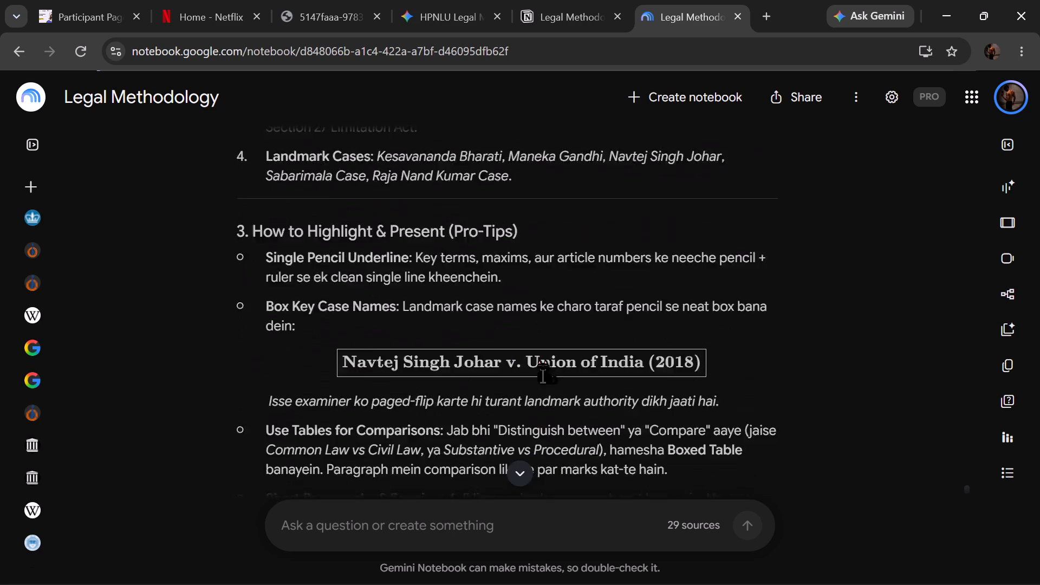
{"action": "scroll", "coordinate": [542, 370], "scroll_direction": "down", "scroll_amount": 12}
Return to the Notion Legal Methodology notes and study John Salmond's definition of law.
{"action": "left_click", "coordinate": [553, 0]}
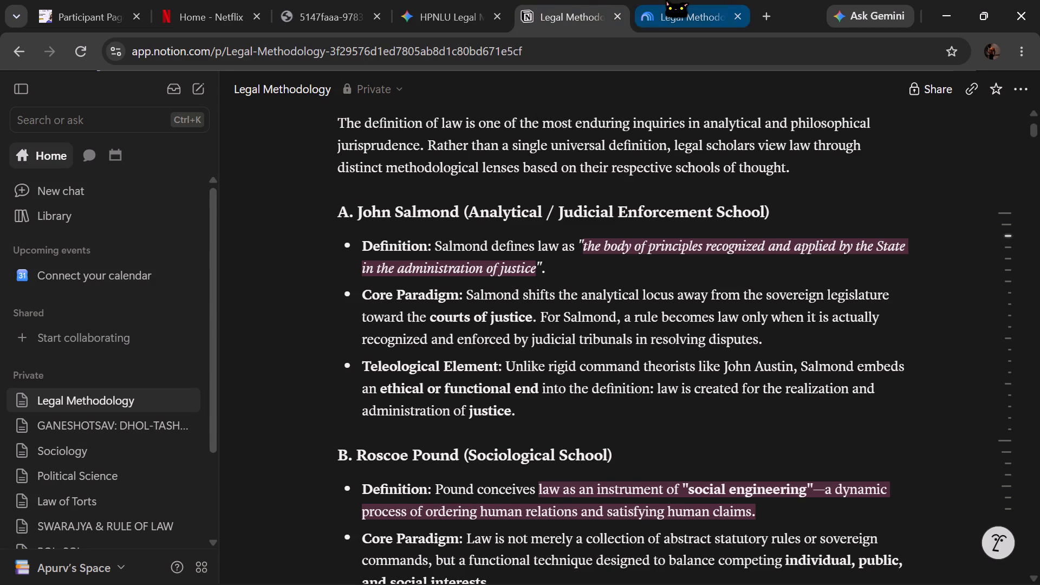
{"action": "left_click", "coordinate": [665, 0]}
{"action": "left_click", "coordinate": [555, 0]}
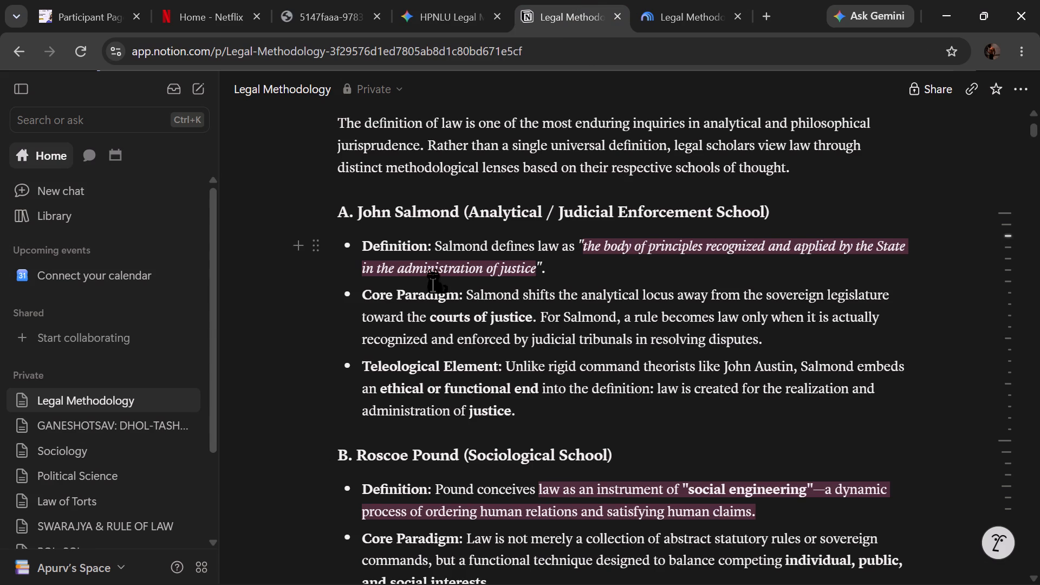
{"action": "scroll", "coordinate": [432, 279], "scroll_direction": "down", "scroll_amount": 1}
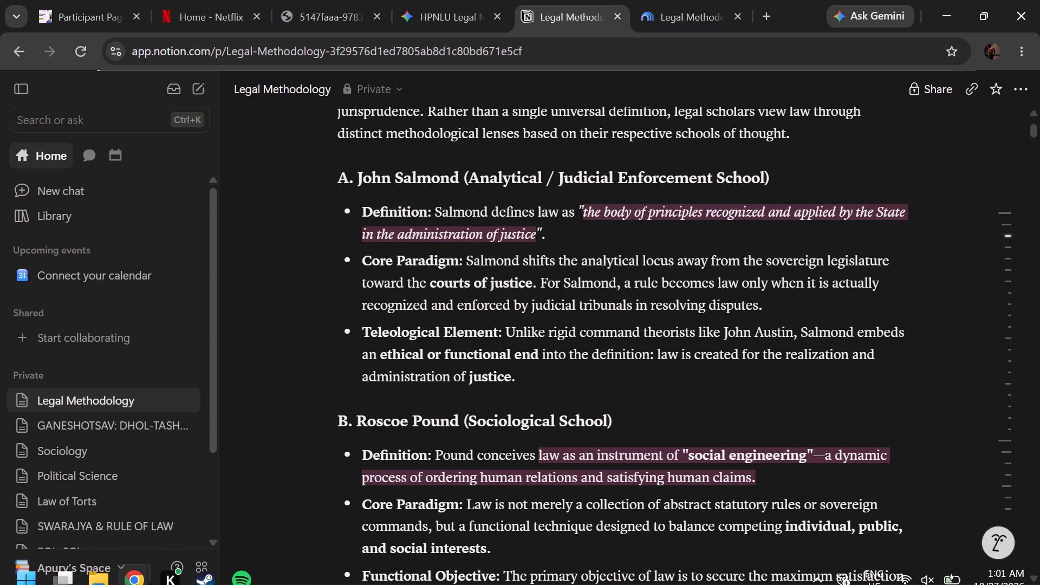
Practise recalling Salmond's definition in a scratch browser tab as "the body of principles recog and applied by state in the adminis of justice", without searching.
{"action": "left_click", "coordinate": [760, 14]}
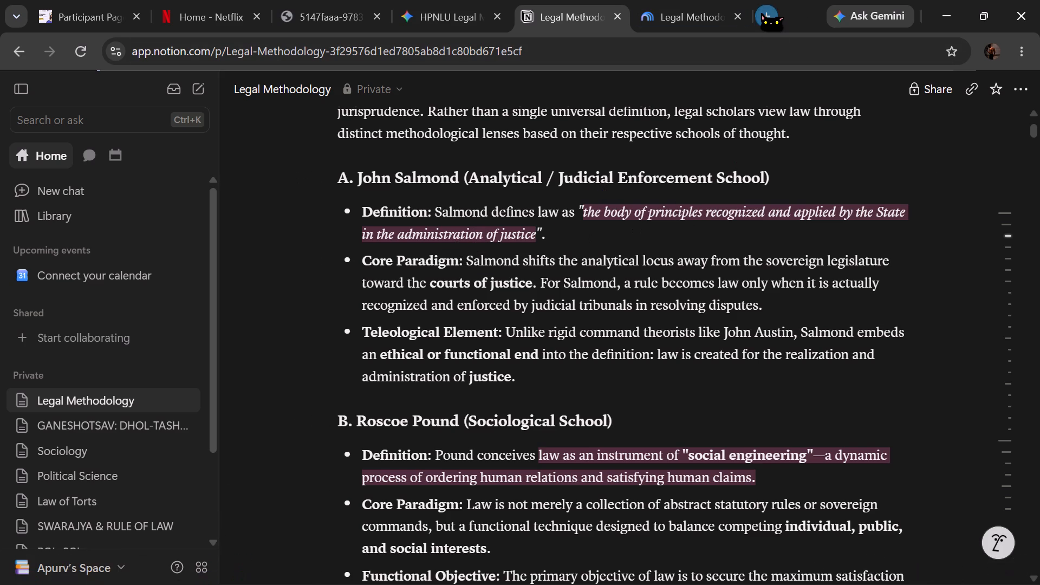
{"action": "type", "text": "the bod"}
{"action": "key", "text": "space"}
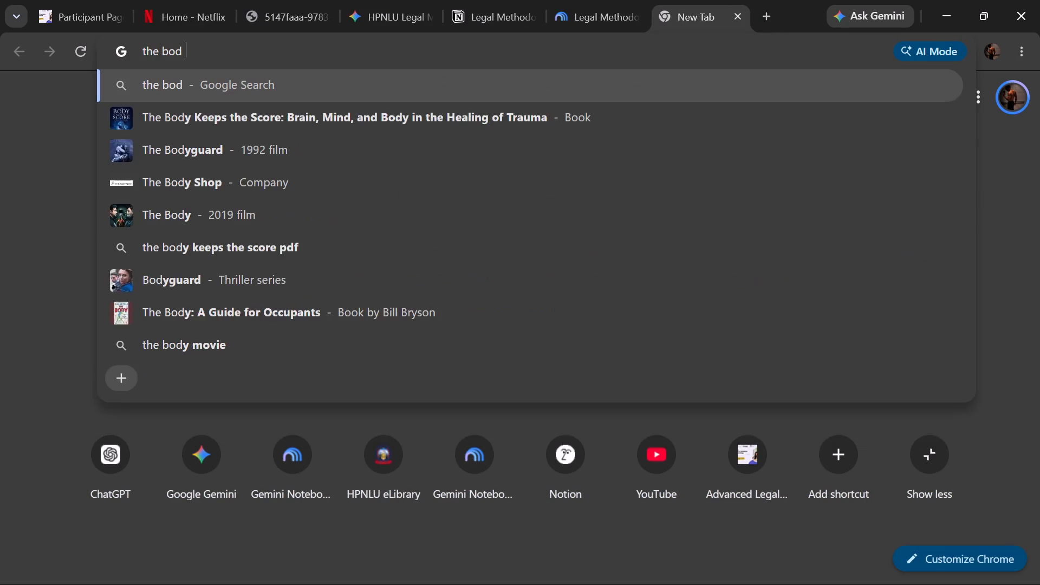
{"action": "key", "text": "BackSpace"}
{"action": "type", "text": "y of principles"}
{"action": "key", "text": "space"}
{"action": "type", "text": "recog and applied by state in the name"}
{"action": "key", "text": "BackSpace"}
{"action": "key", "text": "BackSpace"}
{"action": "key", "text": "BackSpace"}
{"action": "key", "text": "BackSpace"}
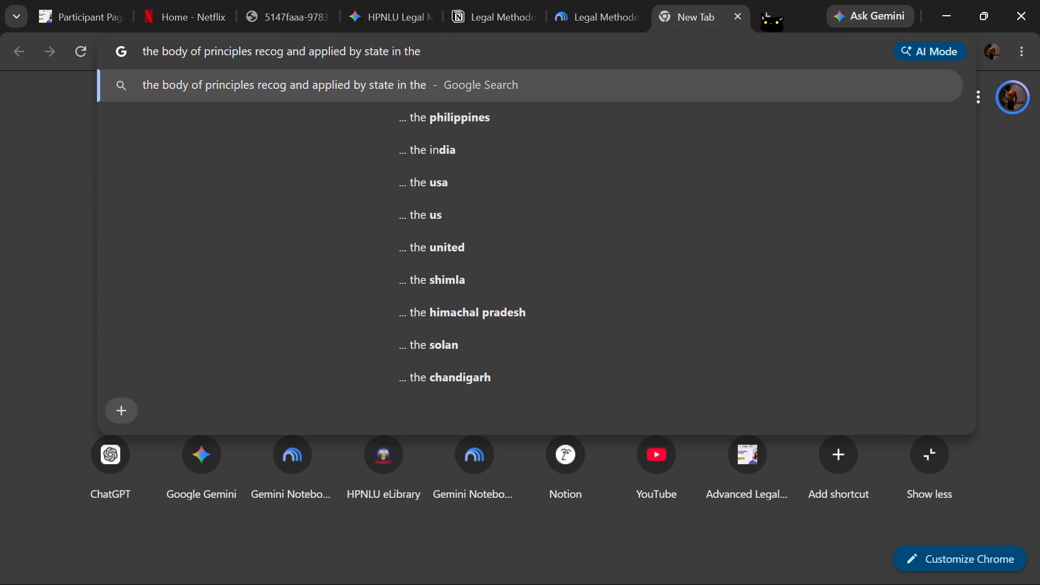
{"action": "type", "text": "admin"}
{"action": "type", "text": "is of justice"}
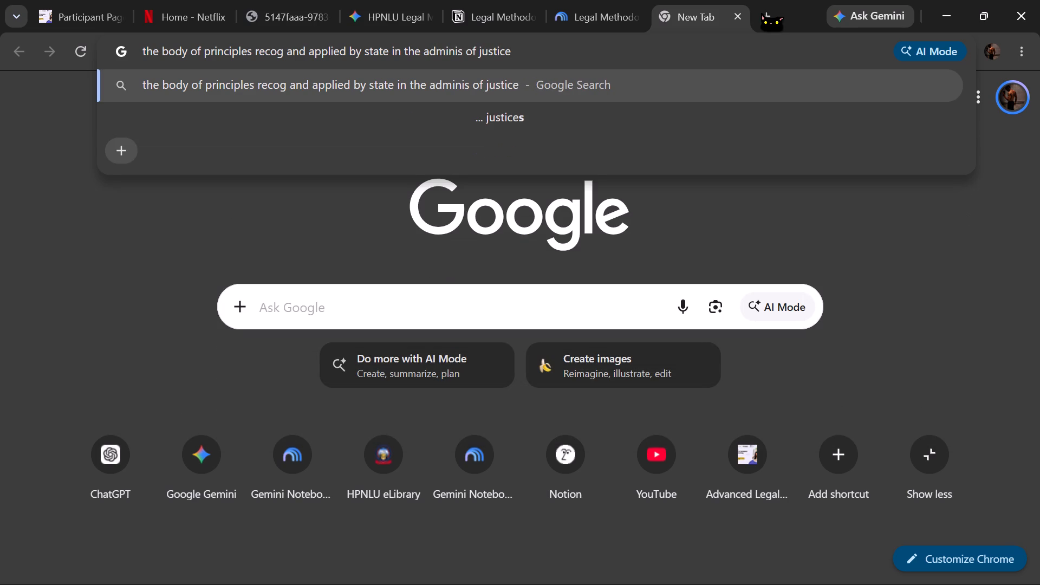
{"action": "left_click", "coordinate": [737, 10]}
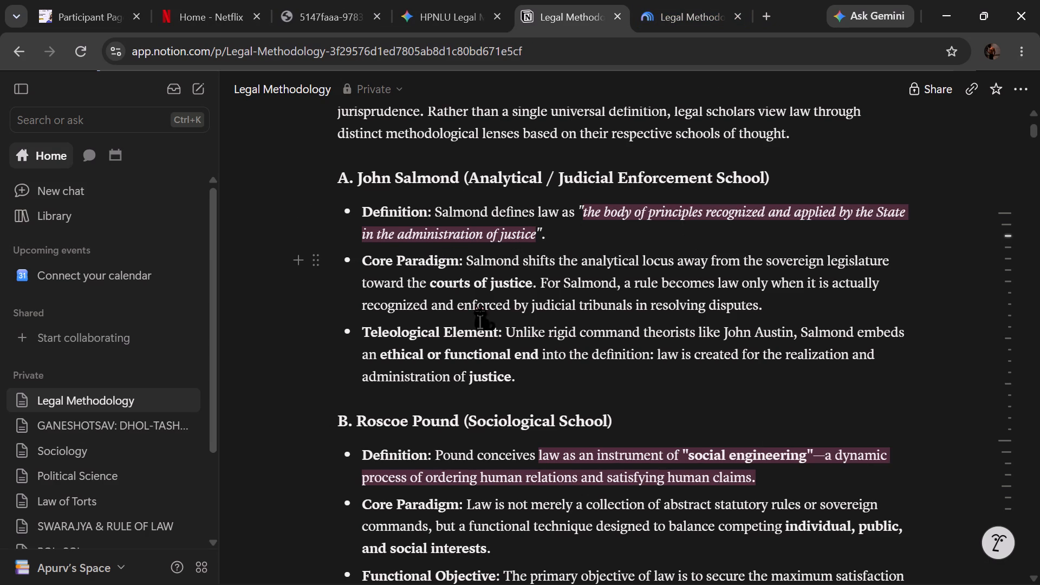
Delete the "Core Paradigm:" label from the second bullet under John Salmond in the Notion notes.
{"action": "left_click", "coordinate": [464, 266]}
{"action": "key", "text": "BackSpace"}
{"action": "key", "text": "BackSpace"}
{"action": "key", "text": "BackSpace"}
{"action": "key", "text": "BackSpace"}
{"action": "key", "text": "BackSpace"}
{"action": "key", "text": "BackSpace"}
{"action": "key", "text": "BackSpace"}
{"action": "key", "text": "BackSpace"}
{"action": "key", "text": "BackSpace"}
{"action": "key", "text": "BackSpace"}
{"action": "key", "text": "BackSpace"}
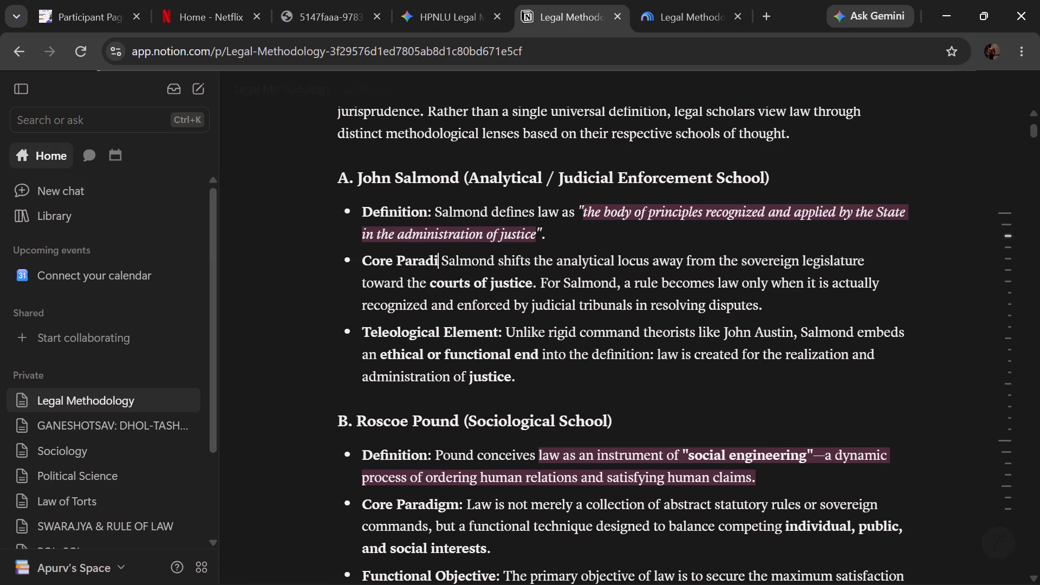
{"action": "key", "text": "BackSpace"}
{"action": "key", "text": "BackSpace"}
{"action": "key", "text": "BackSpace"}
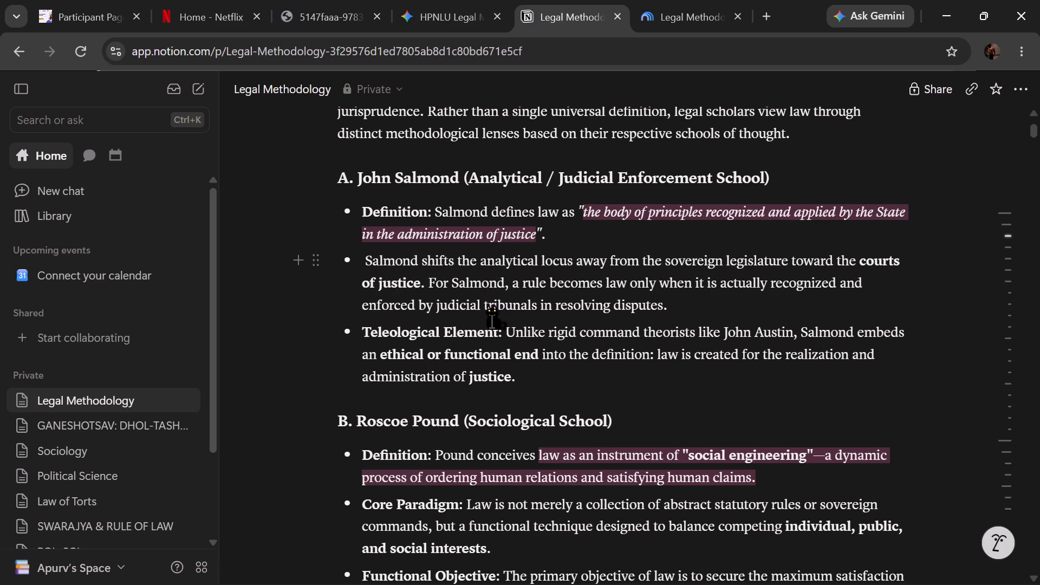
Search Google for "locus" in a separate tab and read its meanings, including the one used in law.
{"action": "left_click", "coordinate": [775, 0]}
{"action": "type", "text": "locus"}
{"action": "key", "text": "space"}
{"action": "key", "text": "Return"}
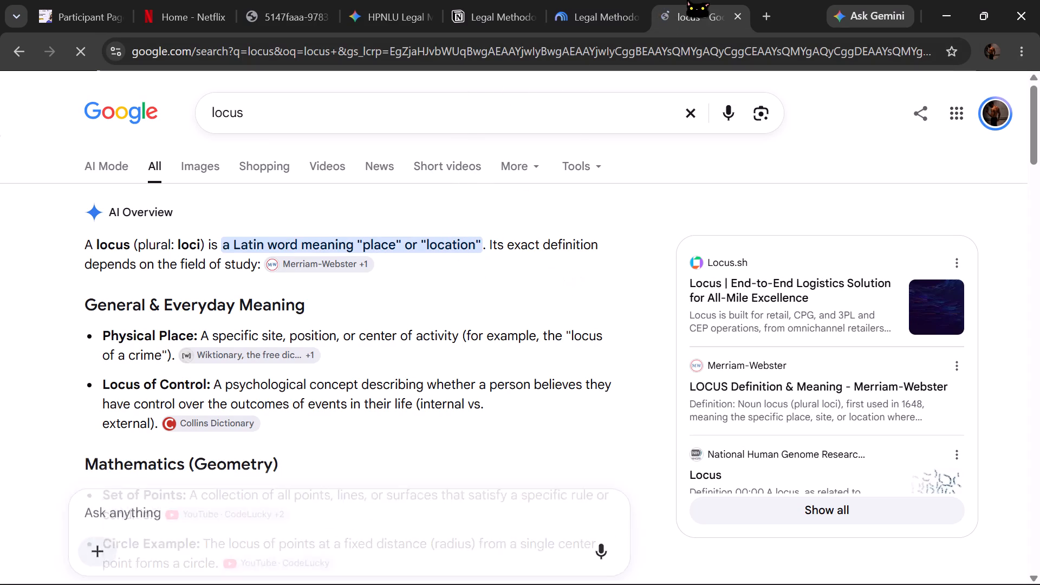
{"action": "left_click", "coordinate": [729, 15]}
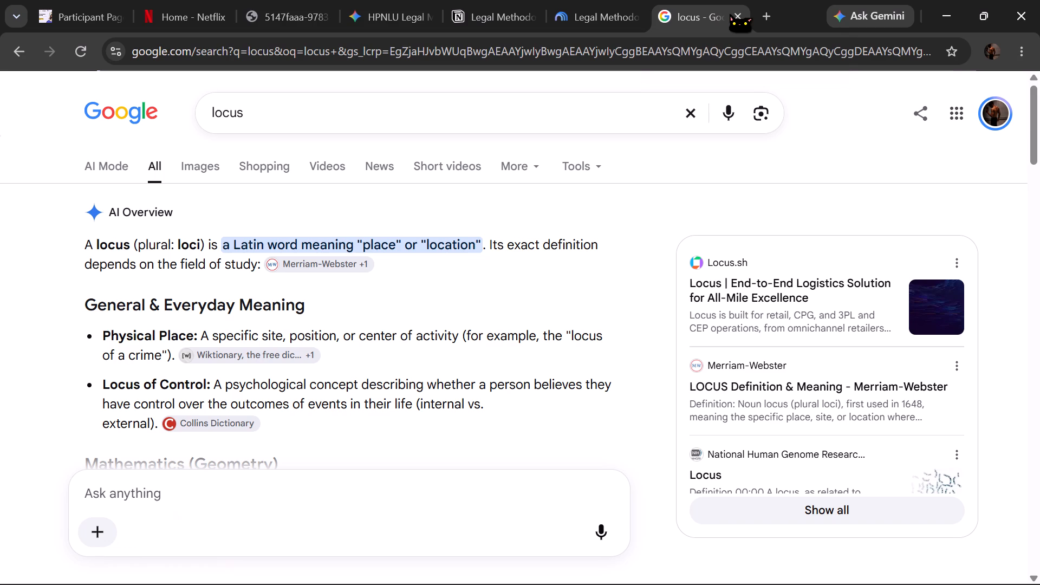
{"action": "scroll", "coordinate": [373, 251], "scroll_direction": "down", "scroll_amount": 1}
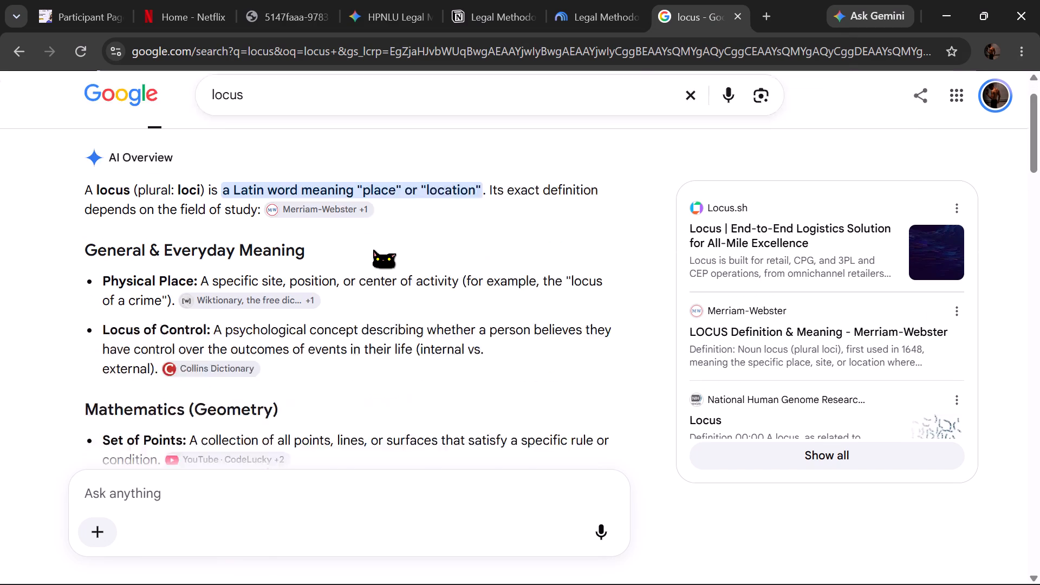
{"action": "scroll", "coordinate": [373, 251], "scroll_direction": "down", "scroll_amount": 5}
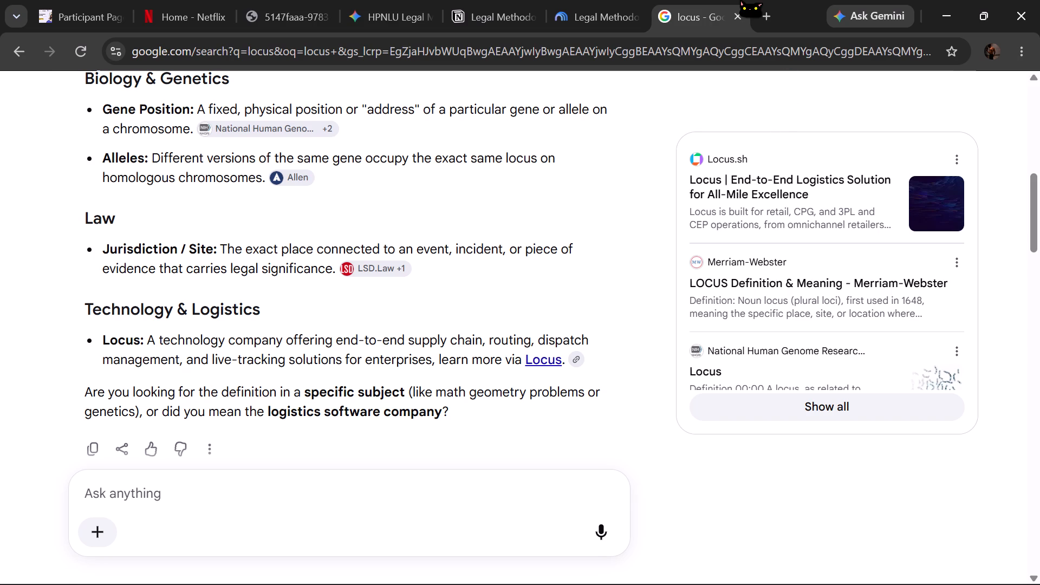
{"action": "left_click", "coordinate": [734, 14]}
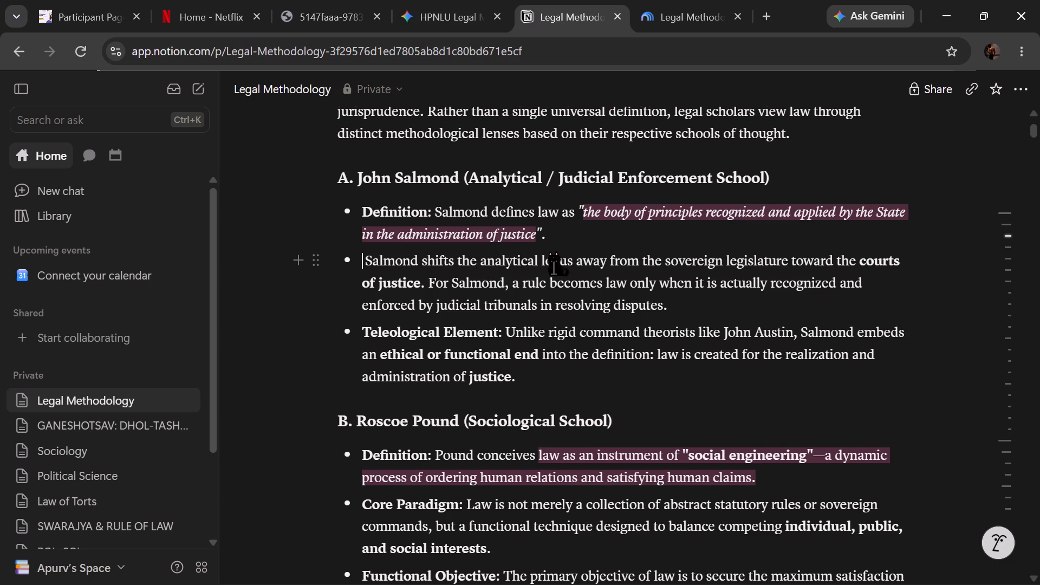
Highlight the word "shifts" in the second bullet under John Salmond with the last used highlight colour.
{"action": "double_click", "coordinate": [427, 257]}
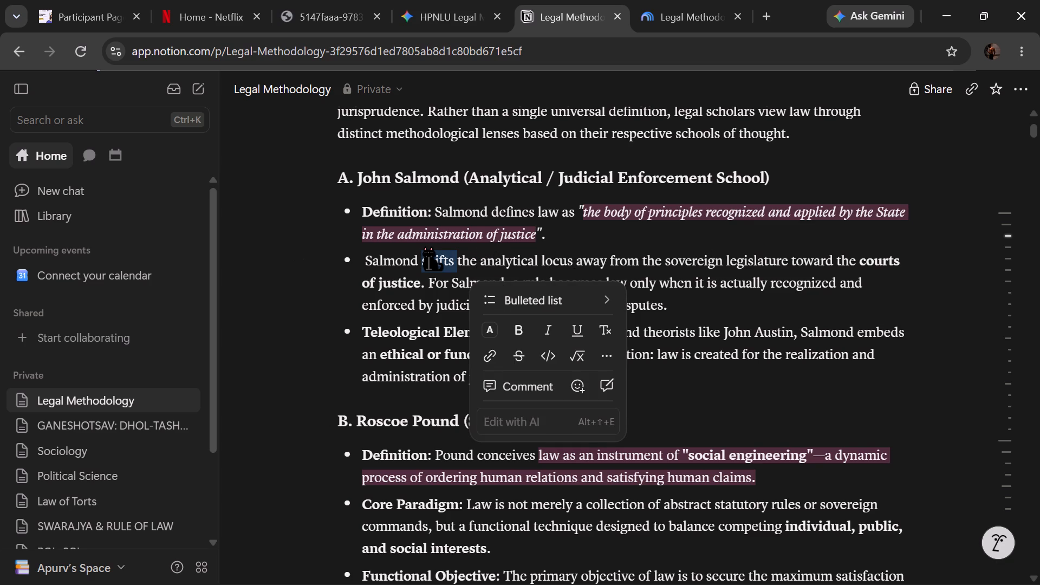
{"action": "key", "text": "ctrl+shift+h"}
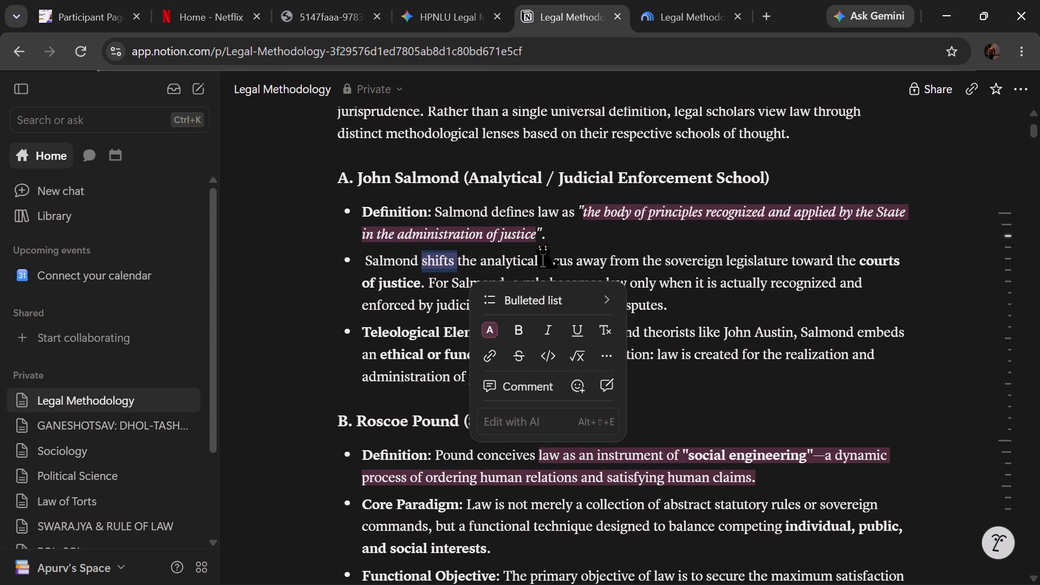
Highlight the words "analytical locus away" in the second bullet under John Salmond with the last used highlight colour.
{"action": "double_click", "coordinate": [542, 254]}
{"action": "key", "text": "ctrl+shift+h"}
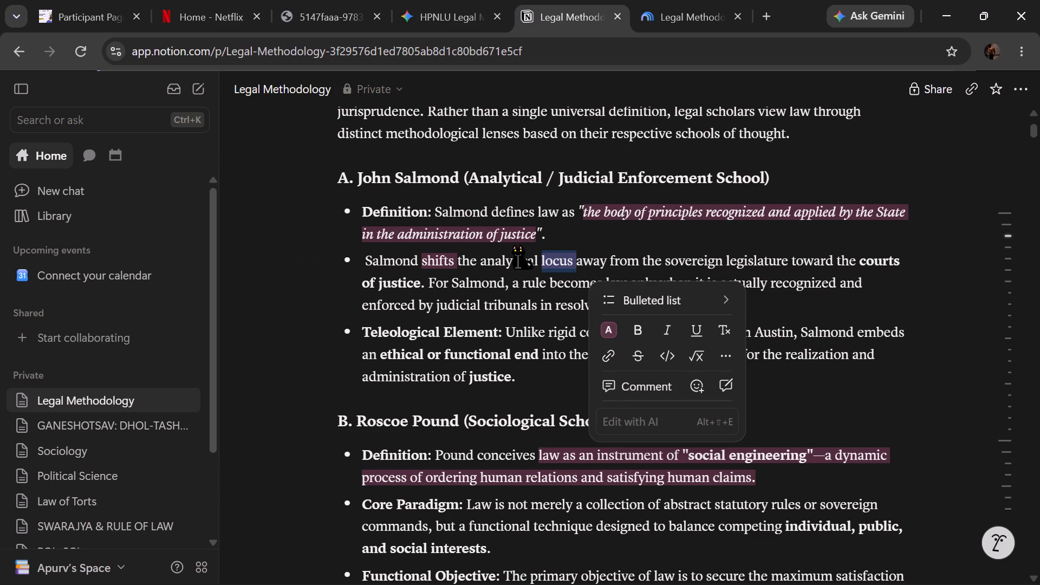
{"action": "double_click", "coordinate": [517, 255]}
{"action": "key", "text": "ctrl+shift+h"}
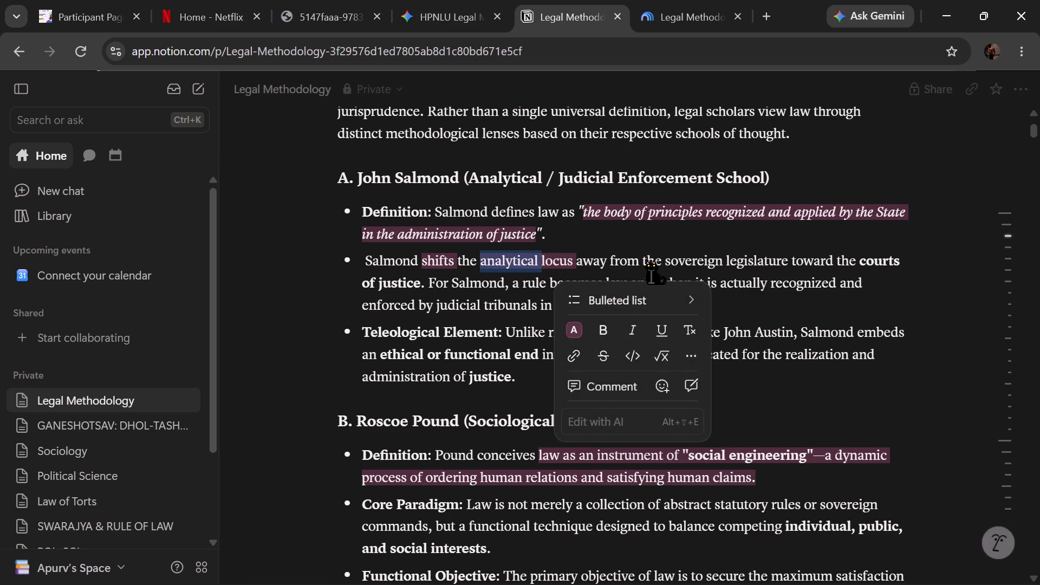
{"action": "double_click", "coordinate": [588, 268]}
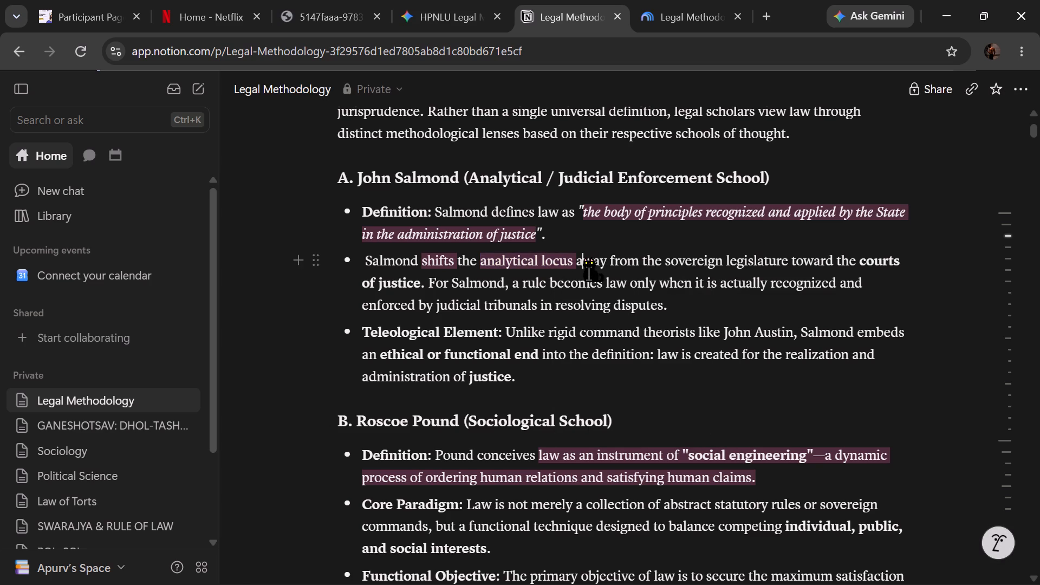
{"action": "key", "text": "ctrl+shift+h"}
{"action": "left_click", "coordinate": [759, 258]}
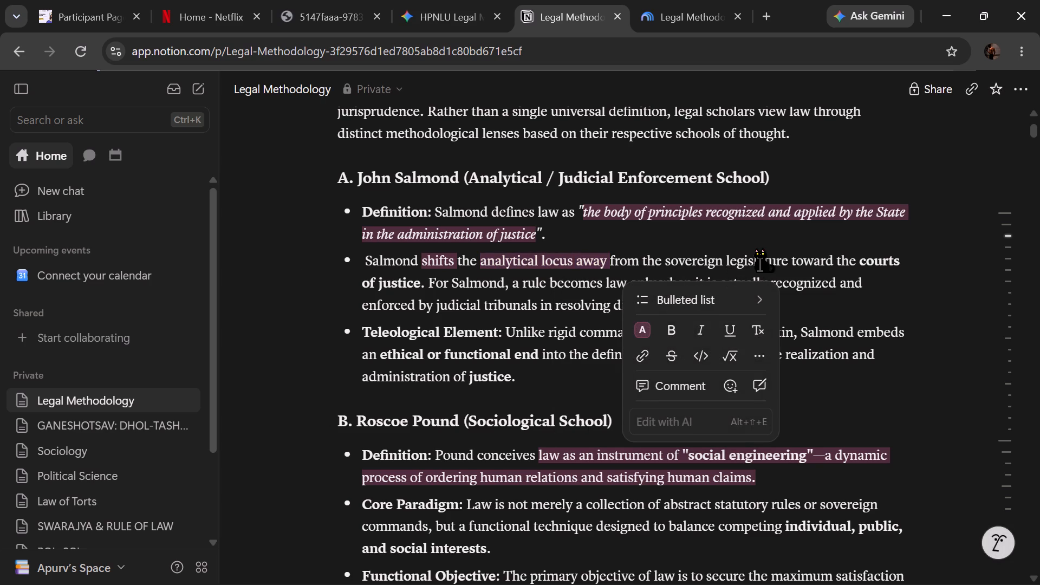
Search Google for "sovereignty meaning" in a separate tab, read the dictionary definition, and close that tab.
{"action": "left_click", "coordinate": [772, 0]}
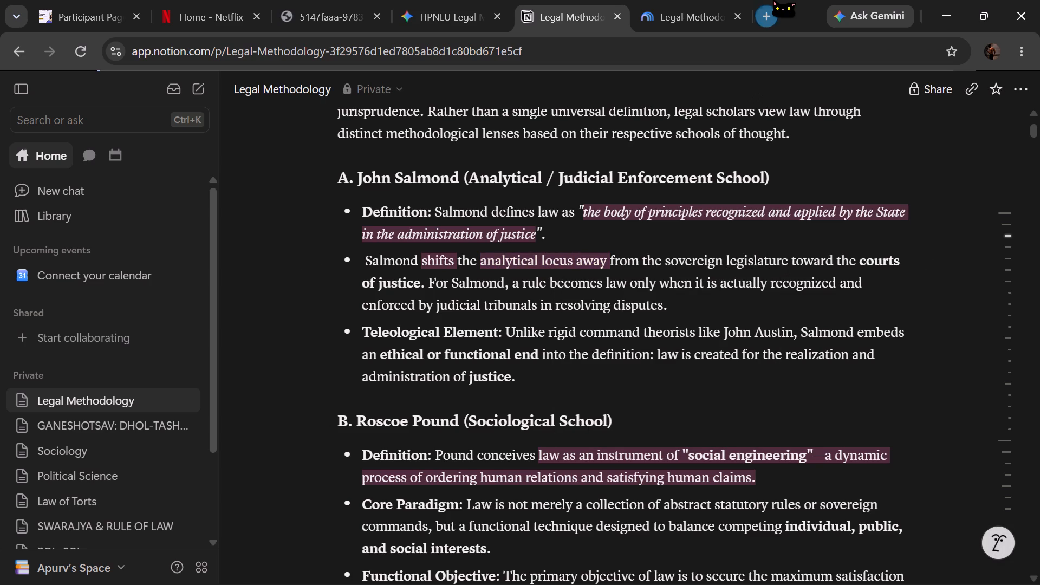
{"action": "type", "text": "sove"}
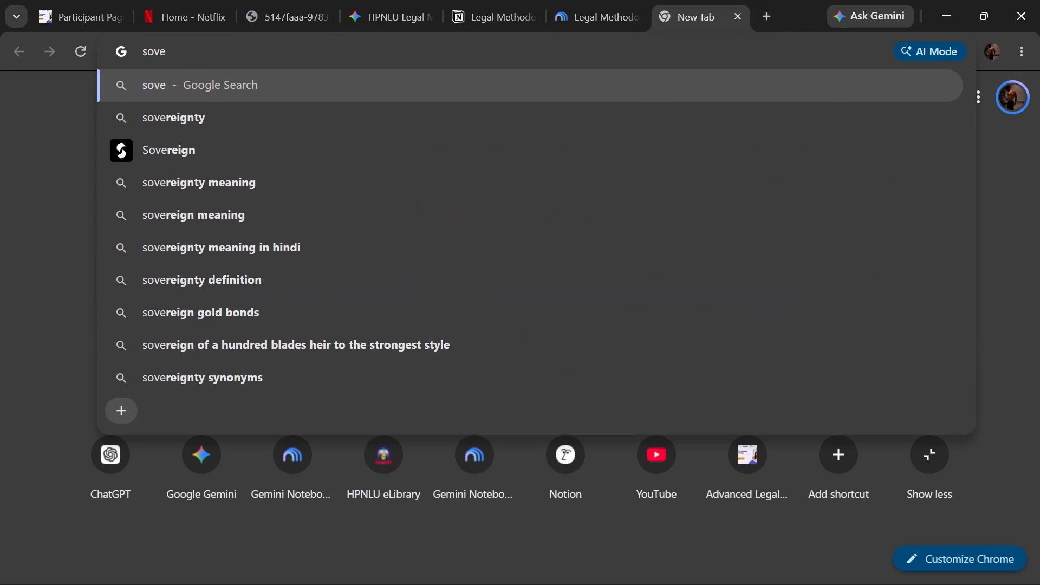
{"action": "key", "text": "Down"}
{"action": "key", "text": "Down"}
{"action": "key", "text": "Down"}
{"action": "key", "text": "backslash"}
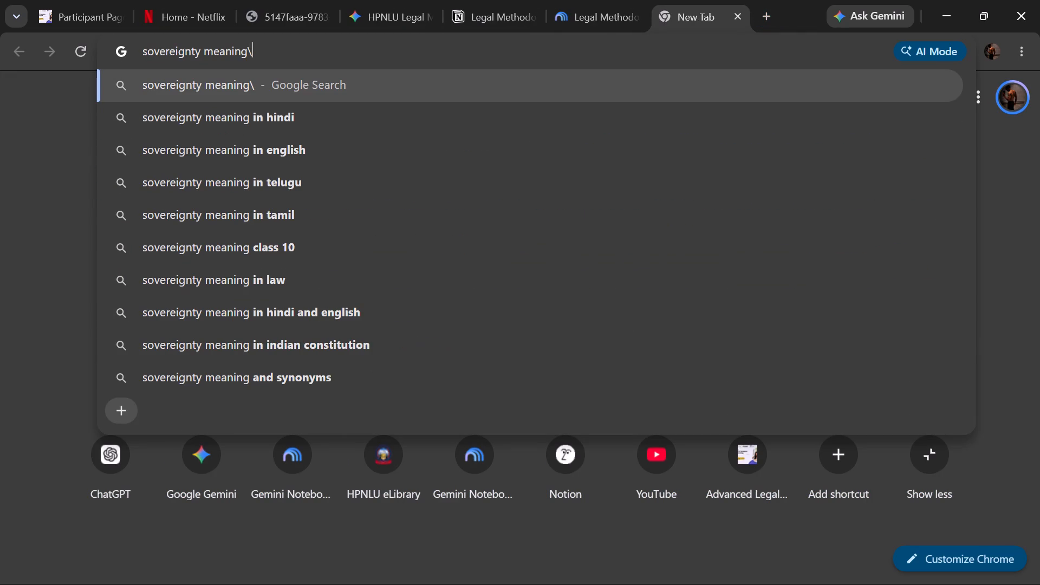
{"action": "key", "text": "BackSpace"}
{"action": "key", "text": "Return"}
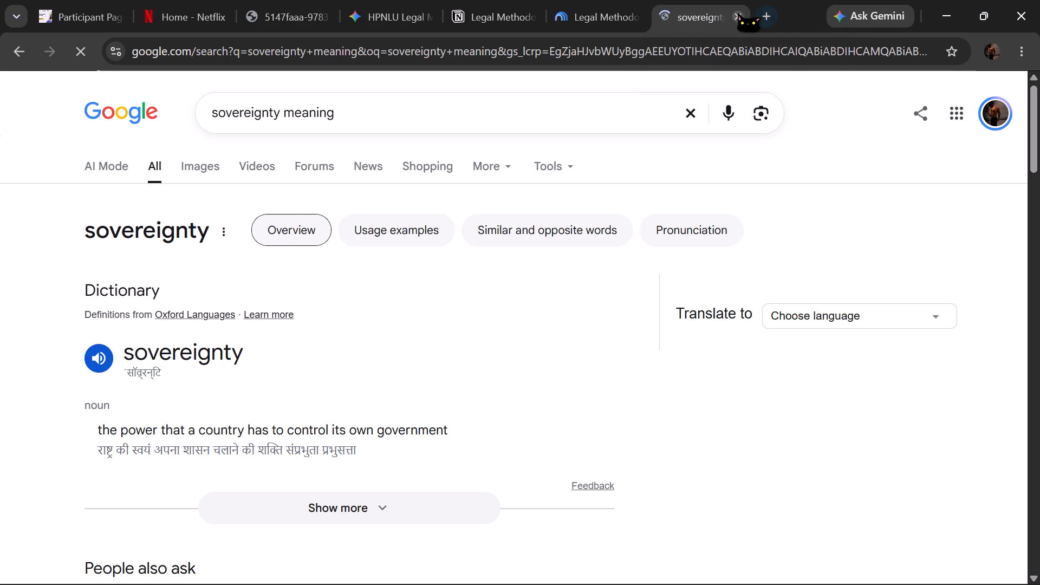
{"action": "left_click", "coordinate": [734, 16]}
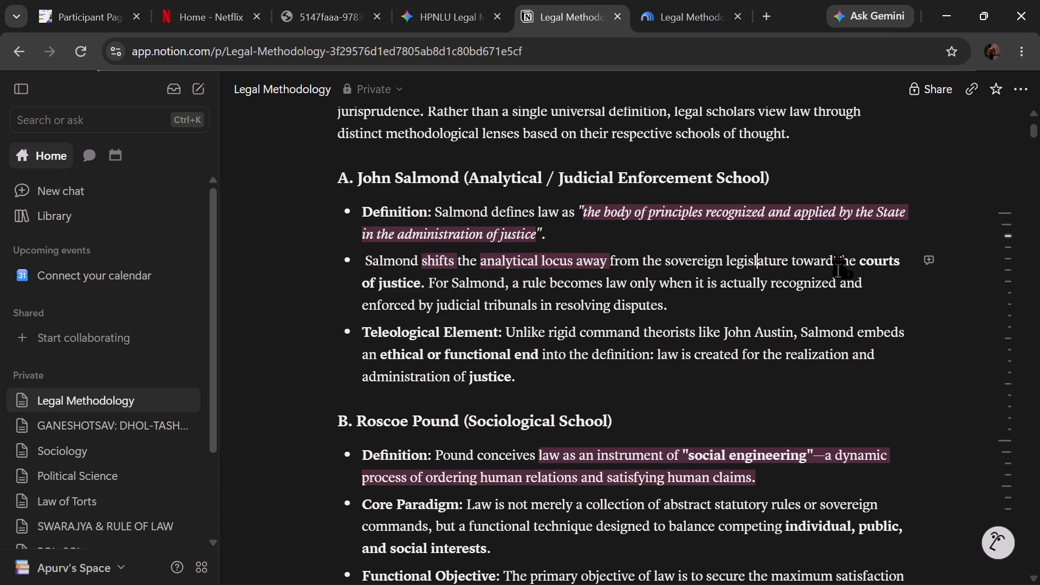
Highlight the bold phrase "courts of justice" in the second bullet under John Salmond with the last used colour.
{"action": "triple_click", "coordinate": [868, 259]}
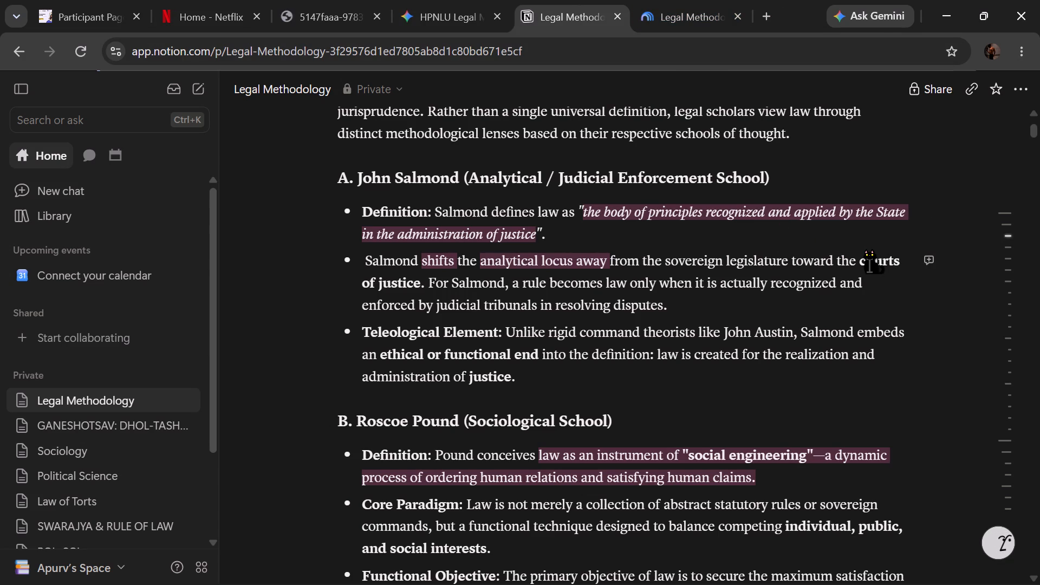
{"action": "double_click", "coordinate": [868, 259]}
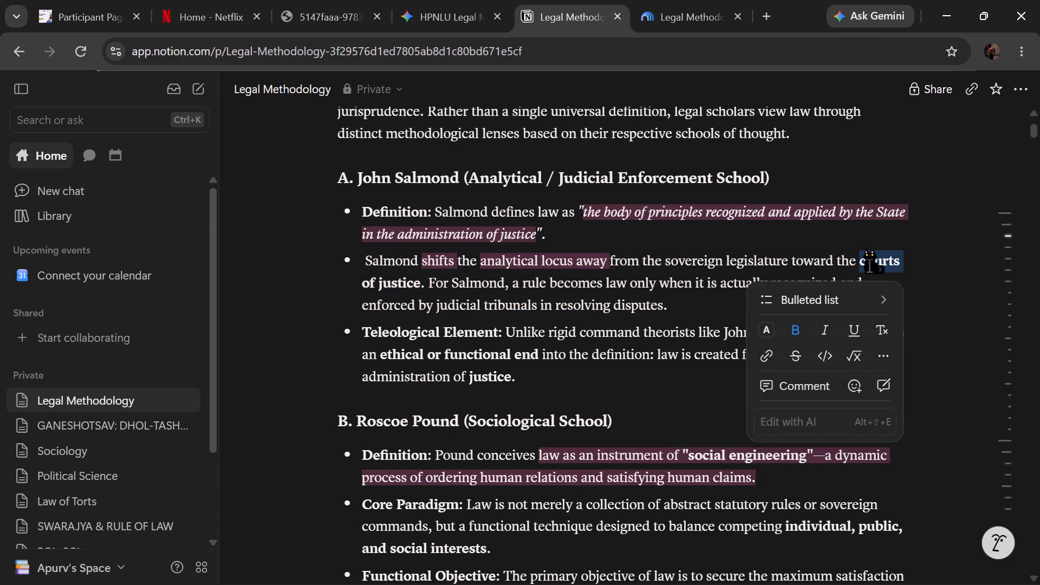
{"action": "key", "text": "ctrl+shift+h"}
{"action": "double_click", "coordinate": [398, 278]}
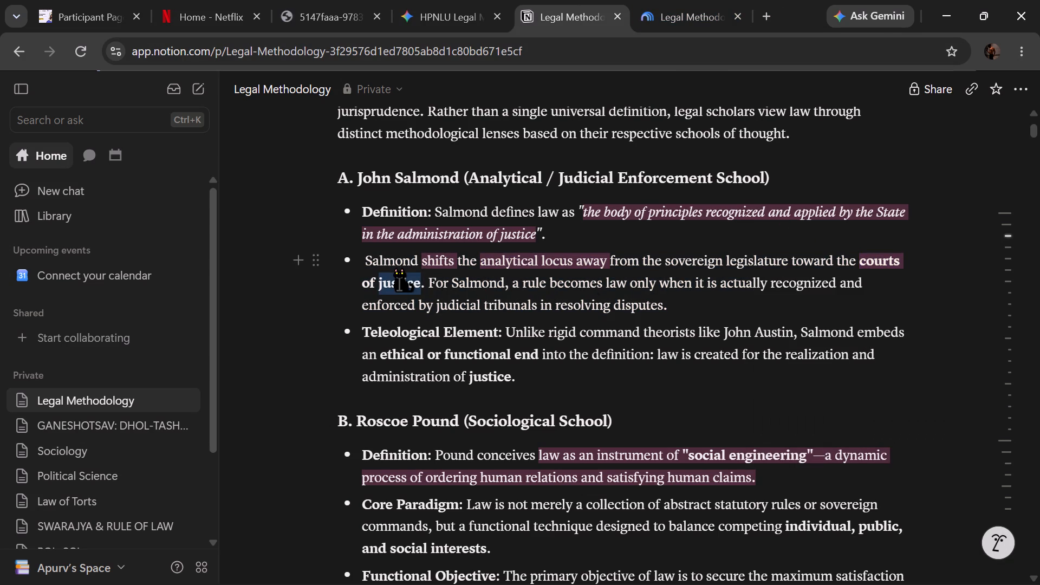
{"action": "key", "text": "ctrl+shift+h"}
{"action": "double_click", "coordinate": [373, 280]}
{"action": "key", "text": "ctrl+shift+h"}
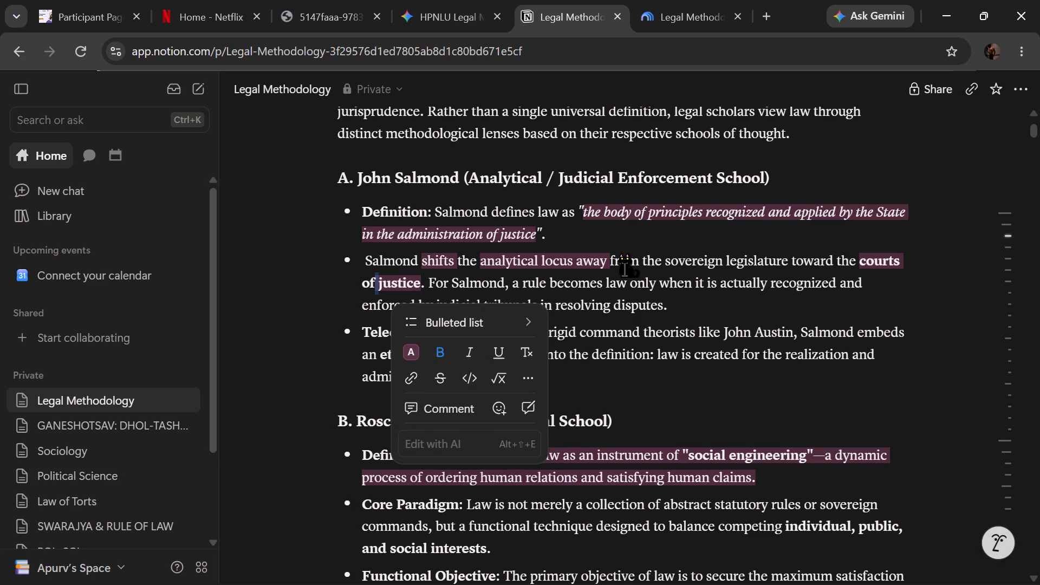
{"action": "double_click", "coordinate": [365, 284]}
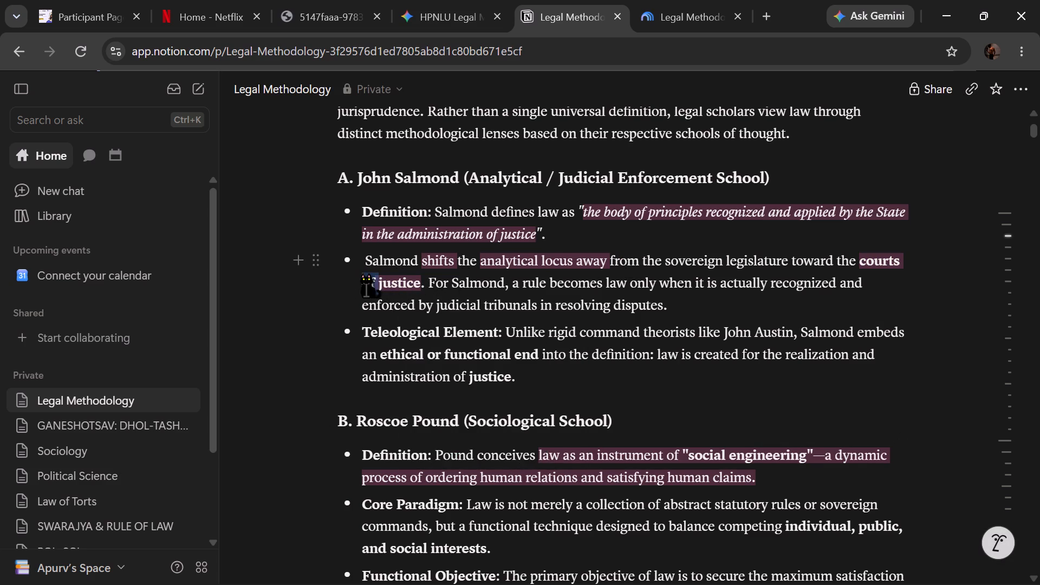
{"action": "key", "text": "ctrl+shift+h"}
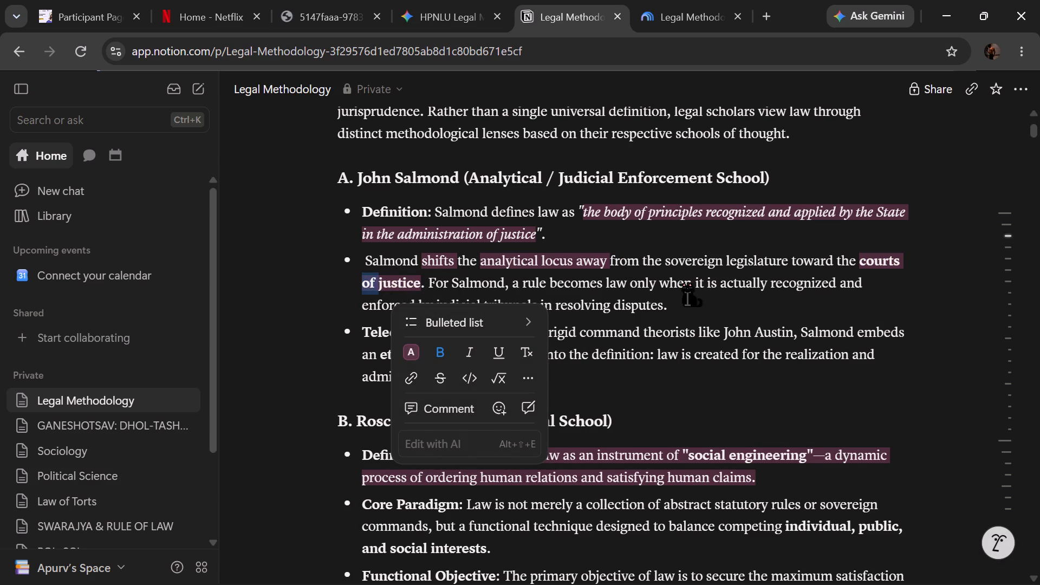
{"action": "left_click", "coordinate": [743, 289]}
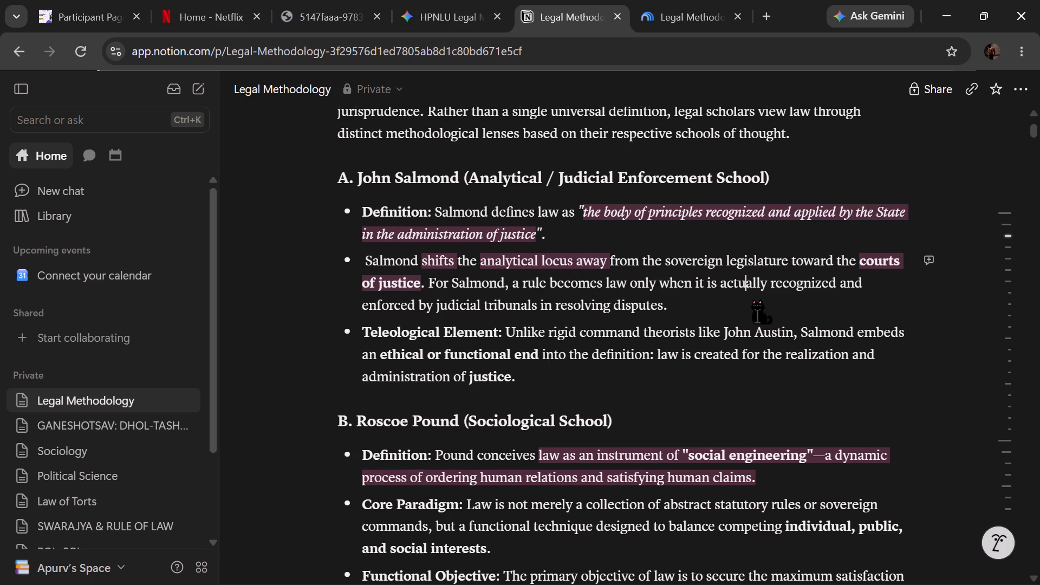
Highlight the words "recognized" and "enforced" in the second bullet under John Salmond with the last used colour.
{"action": "triple_click", "coordinate": [829, 279]}
{"action": "left_click", "coordinate": [829, 279]}
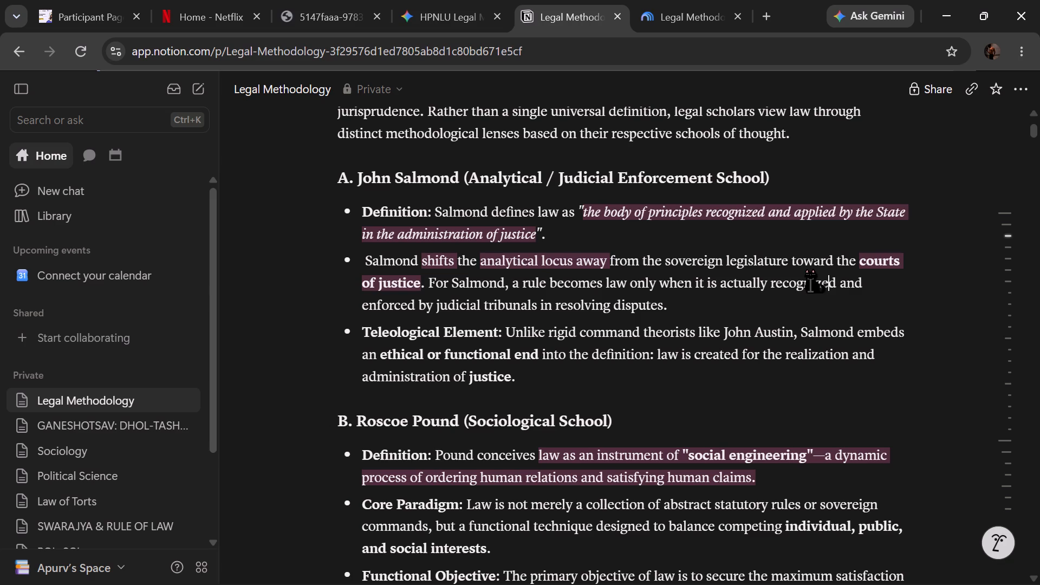
{"action": "double_click", "coordinate": [807, 278]}
{"action": "key", "text": "ctrl+shift+h"}
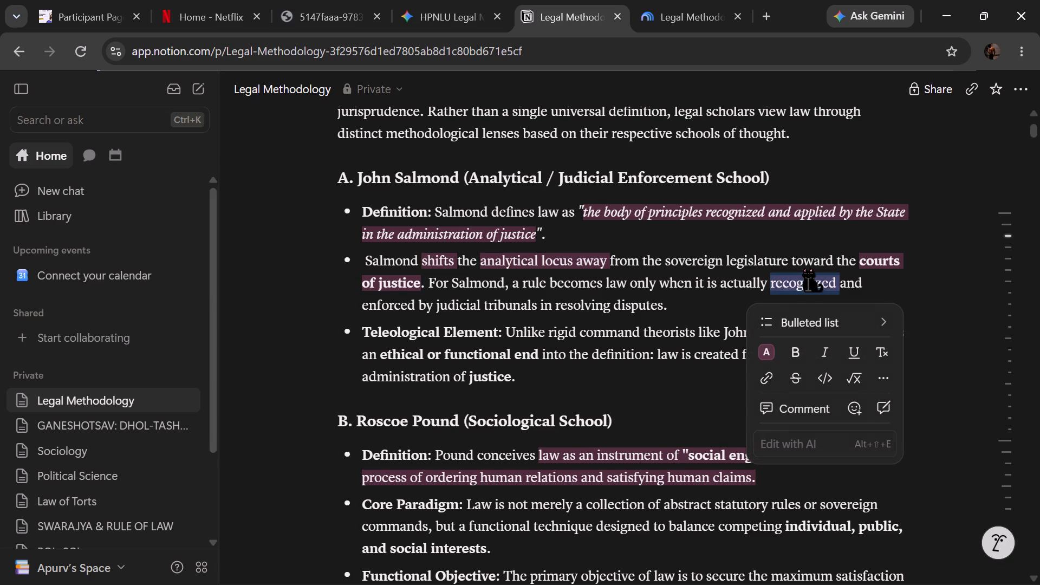
{"action": "double_click", "coordinate": [386, 308]}
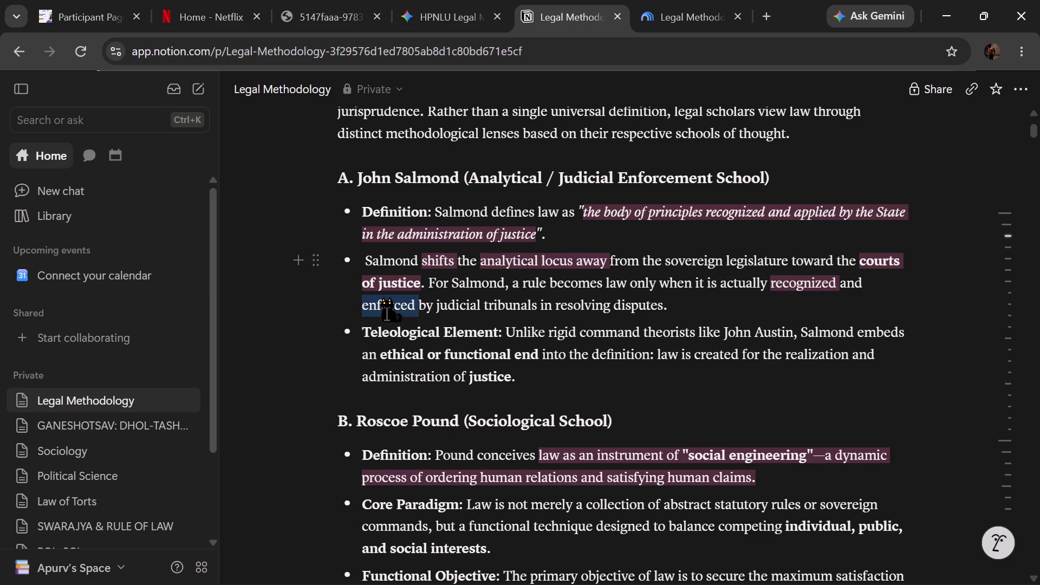
{"action": "key", "text": "ctrl+shift+h"}
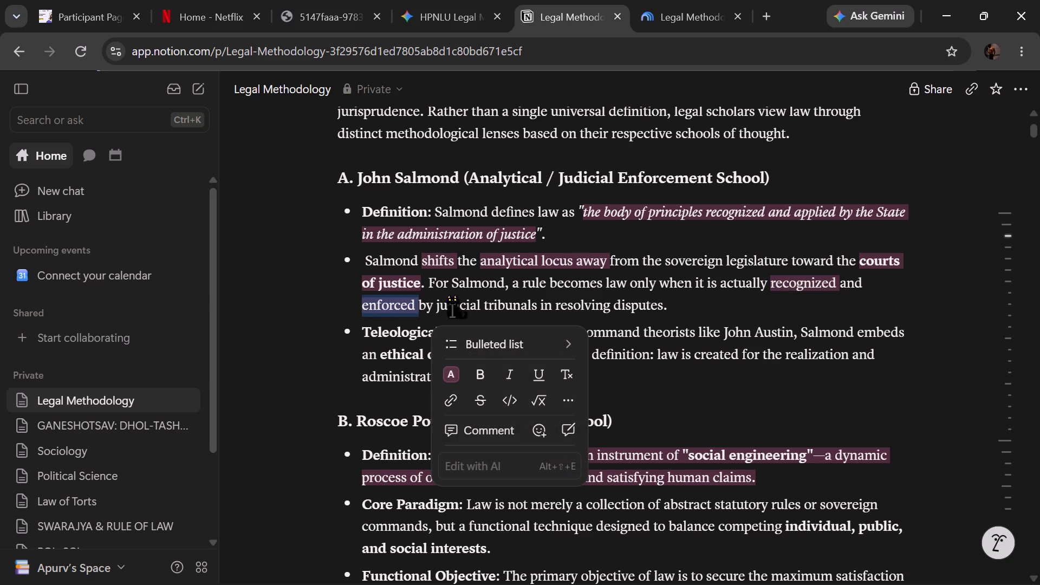
Highlight the words "judicial tribunals" in the second bullet under John Salmond and make them bold.
{"action": "triple_click", "coordinate": [467, 302]}
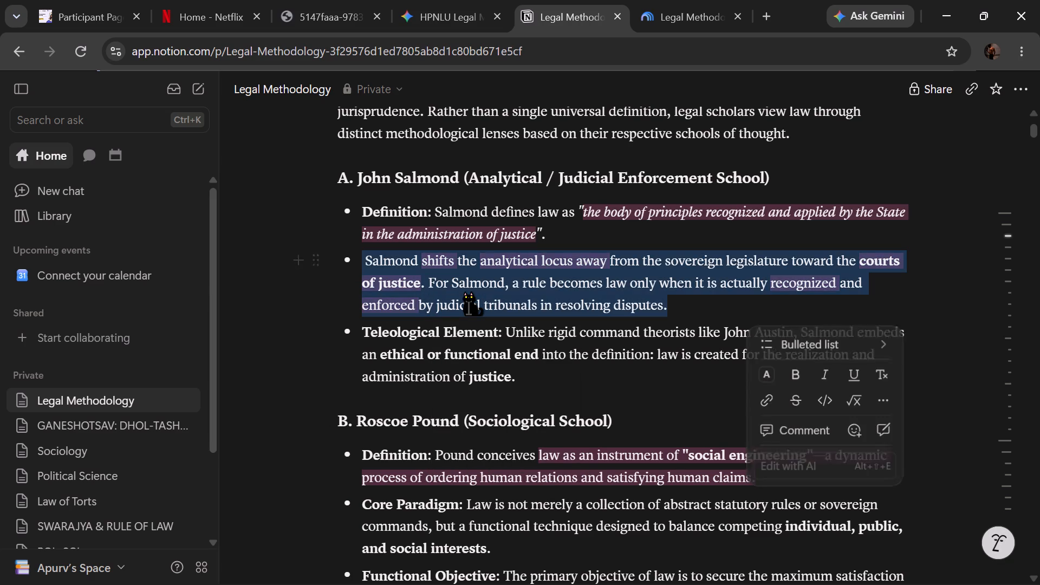
{"action": "double_click", "coordinate": [467, 302]}
{"action": "key", "text": "ctrl+shift+h"}
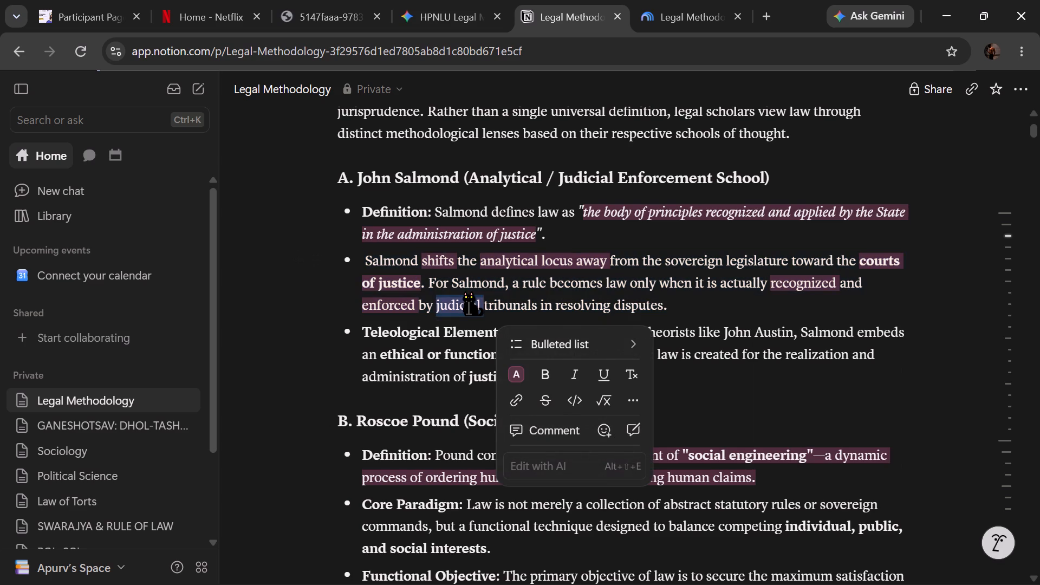
{"action": "left_click", "coordinate": [538, 370]}
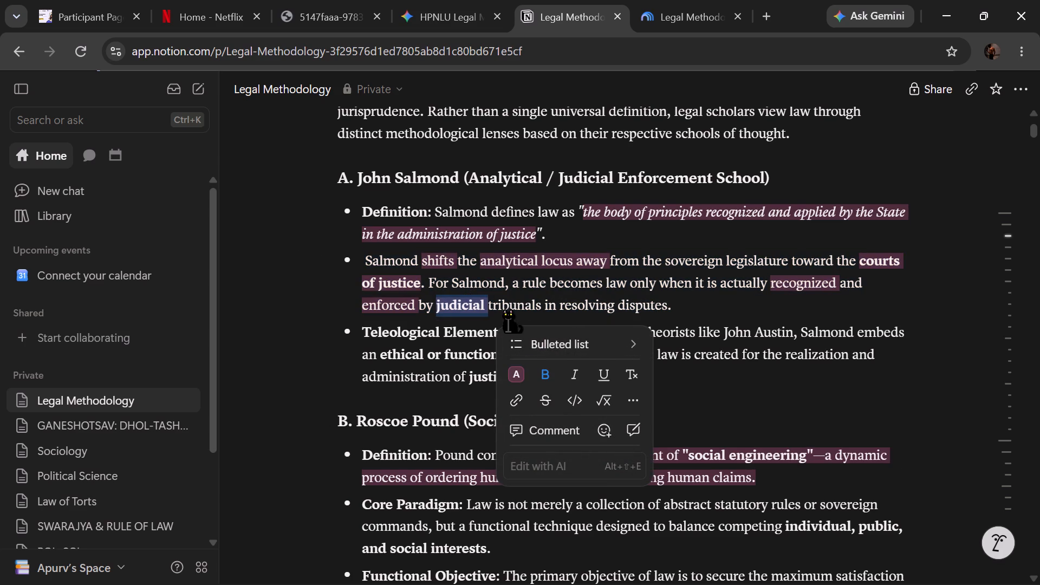
{"action": "double_click", "coordinate": [506, 310]}
{"action": "key", "text": "ctrl+shift+h"}
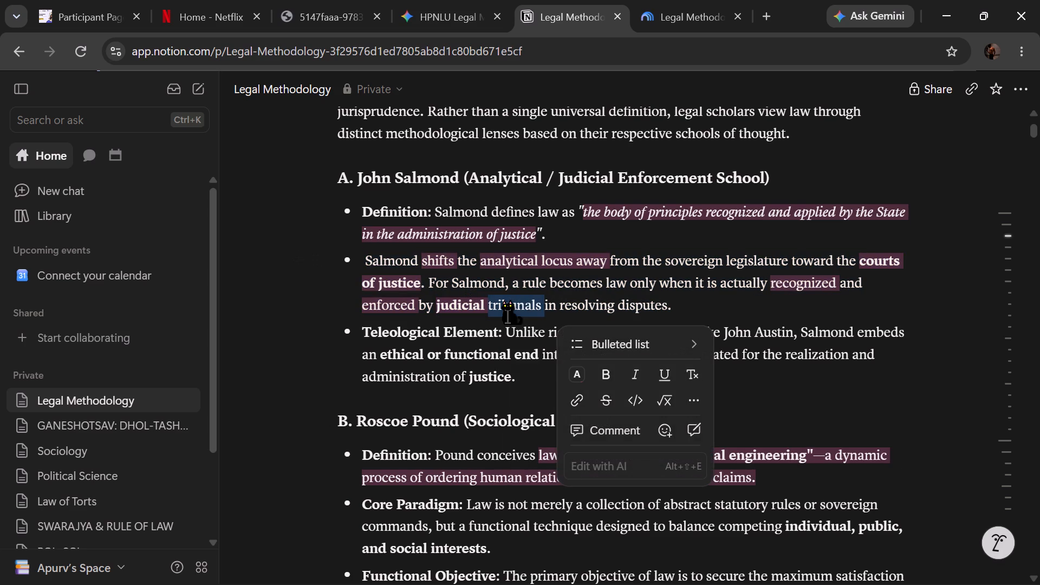
{"action": "left_click", "coordinate": [606, 371]}
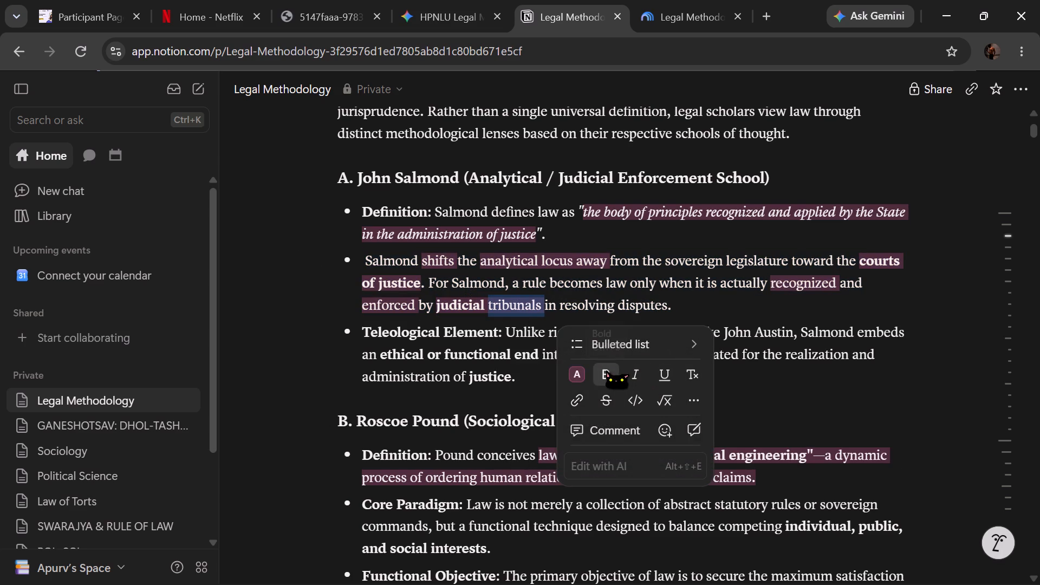
{"action": "left_click", "coordinate": [541, 294]}
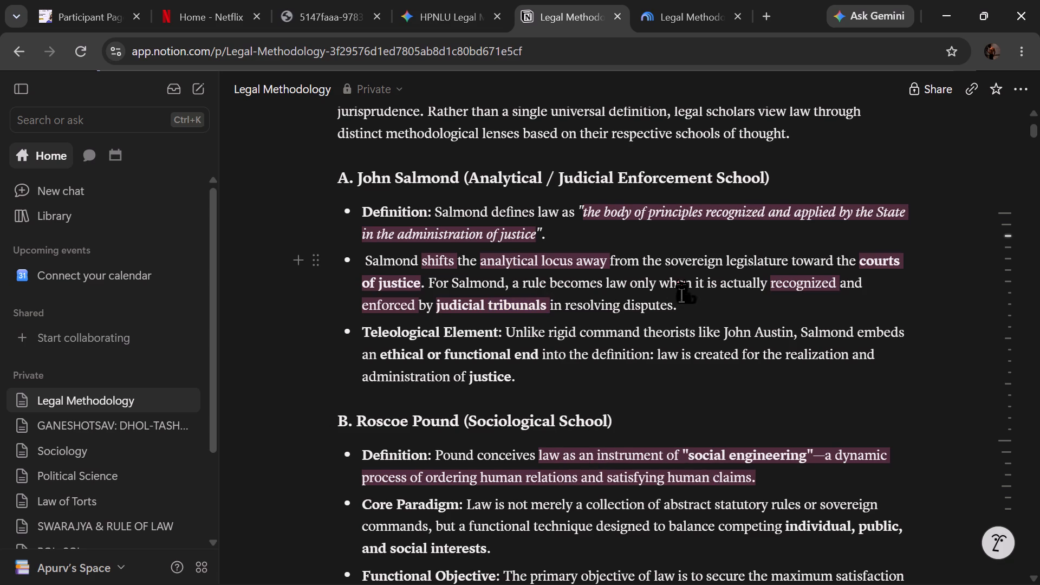
Reread the notes under John Salmond, including how the Teleological Element bullet contrasts him with rigid command theorists.
{"action": "scroll", "coordinate": [716, 314], "scroll_direction": "down", "scroll_amount": 1}
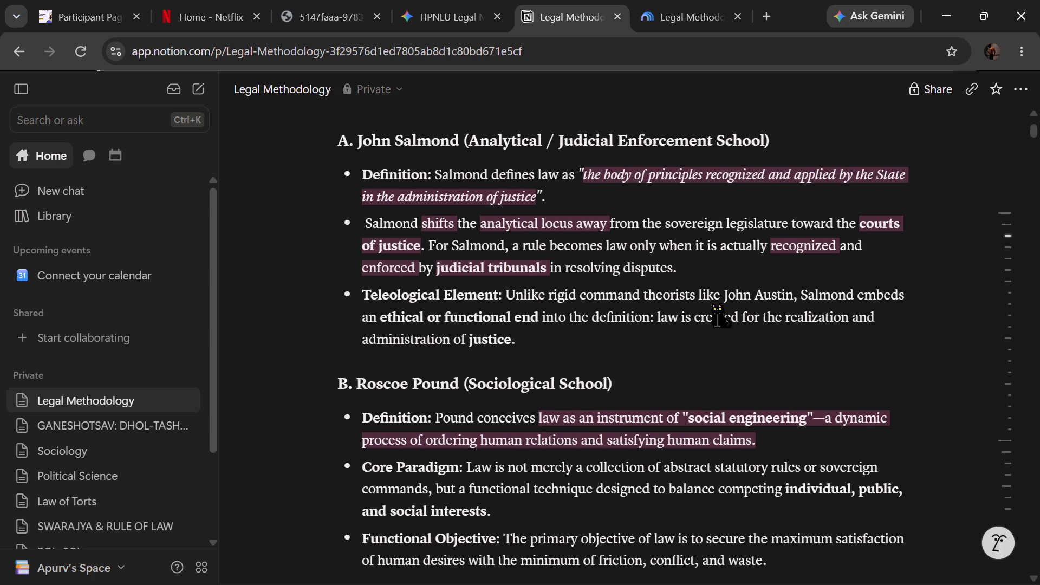
{"action": "scroll", "coordinate": [716, 314], "scroll_direction": "down", "scroll_amount": 2}
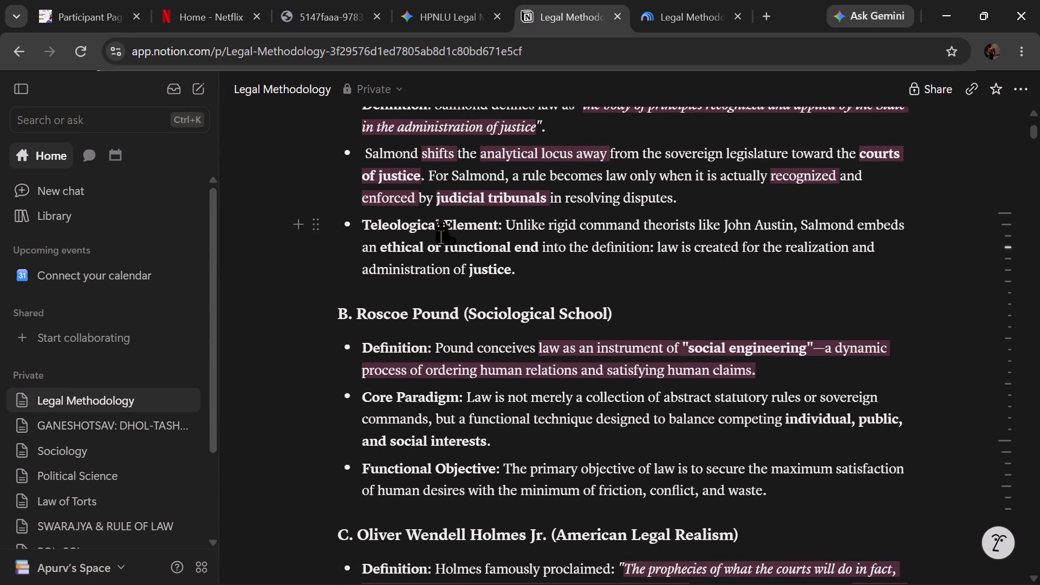
{"action": "scroll", "coordinate": [695, 243], "scroll_direction": "up", "scroll_amount": 1}
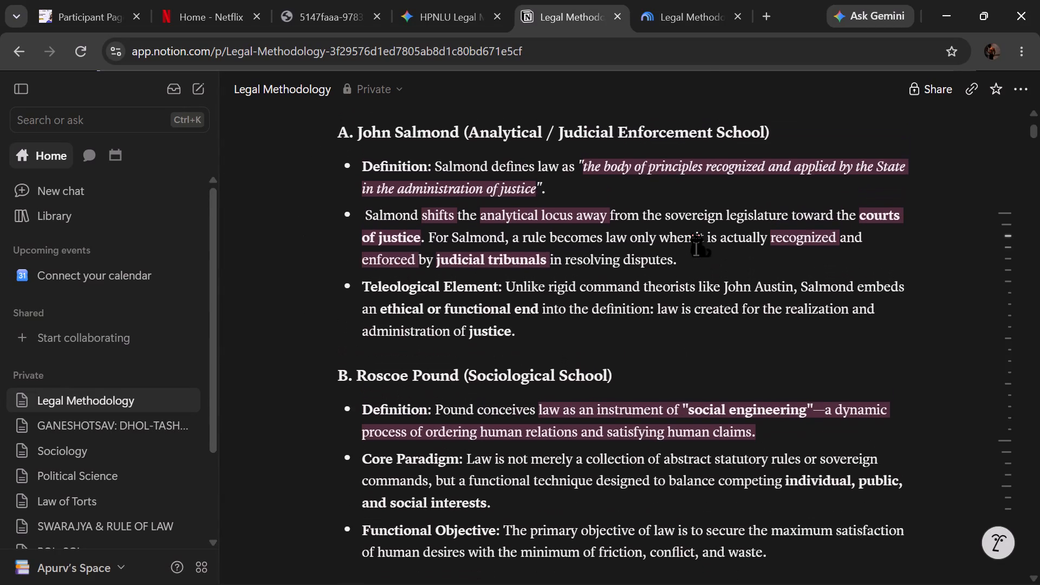
{"action": "scroll", "coordinate": [695, 243], "scroll_direction": "up", "scroll_amount": 2}
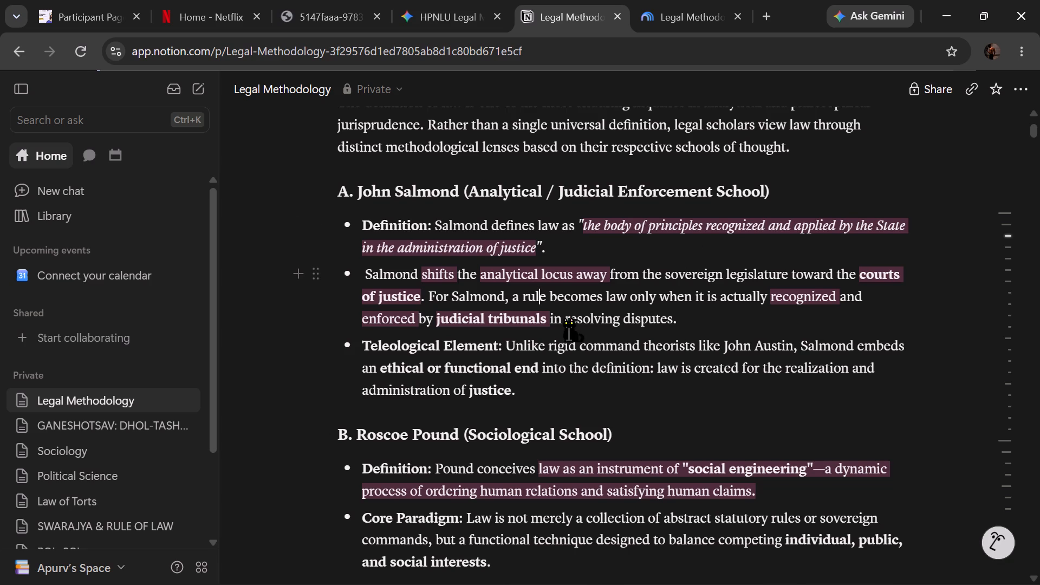
{"action": "left_click_drag", "start_coordinate": [544, 347], "coordinate": [691, 346]}
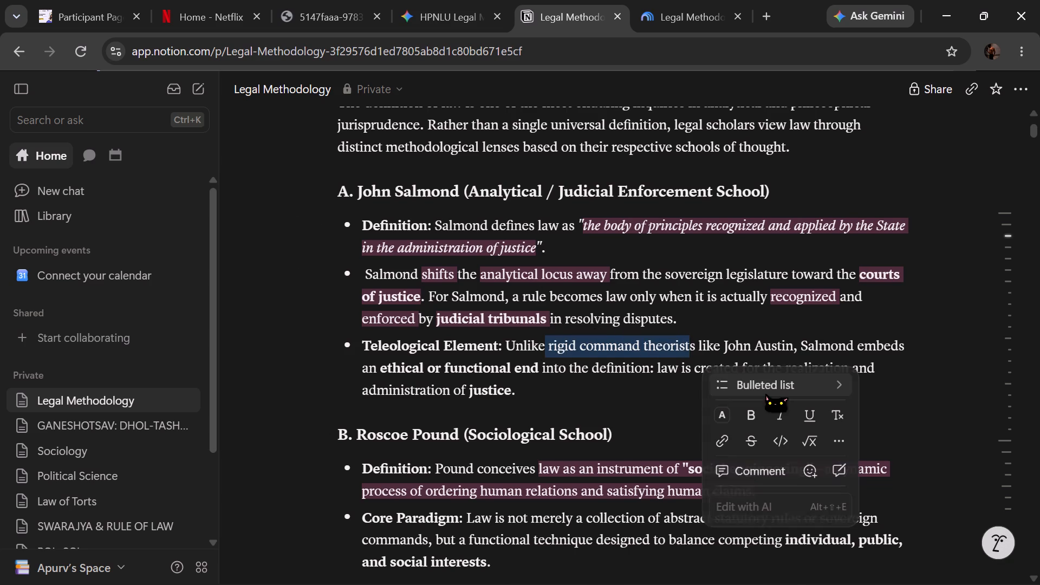
{"action": "left_click", "coordinate": [836, 302]}
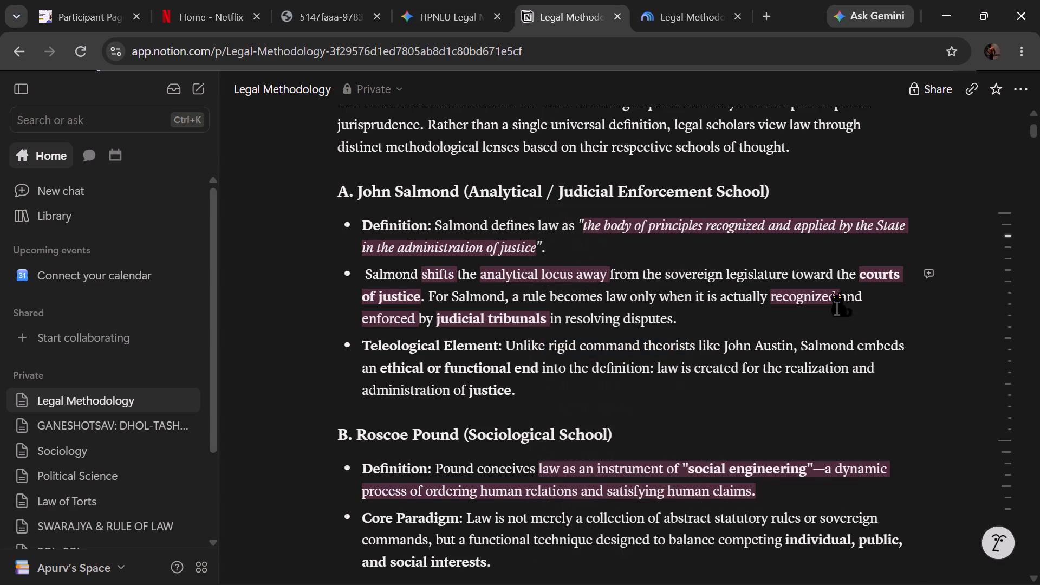
Highlight the words "ethical", "functional end" and "embeds" in the Teleological Element bullet under John Salmond with the last used colour.
{"action": "scroll", "coordinate": [836, 302], "scroll_direction": "down", "scroll_amount": 1}
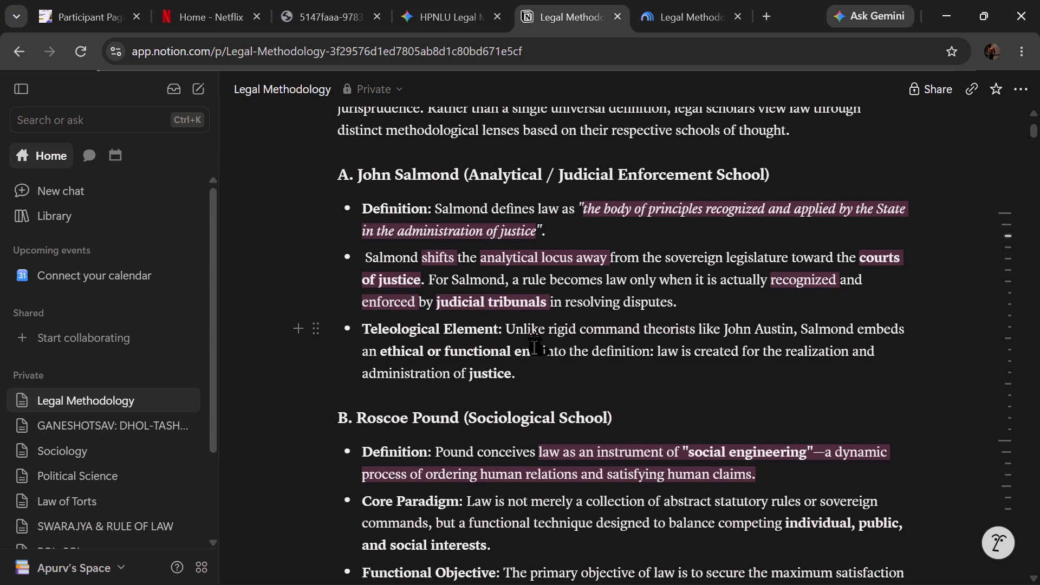
{"action": "double_click", "coordinate": [396, 347]}
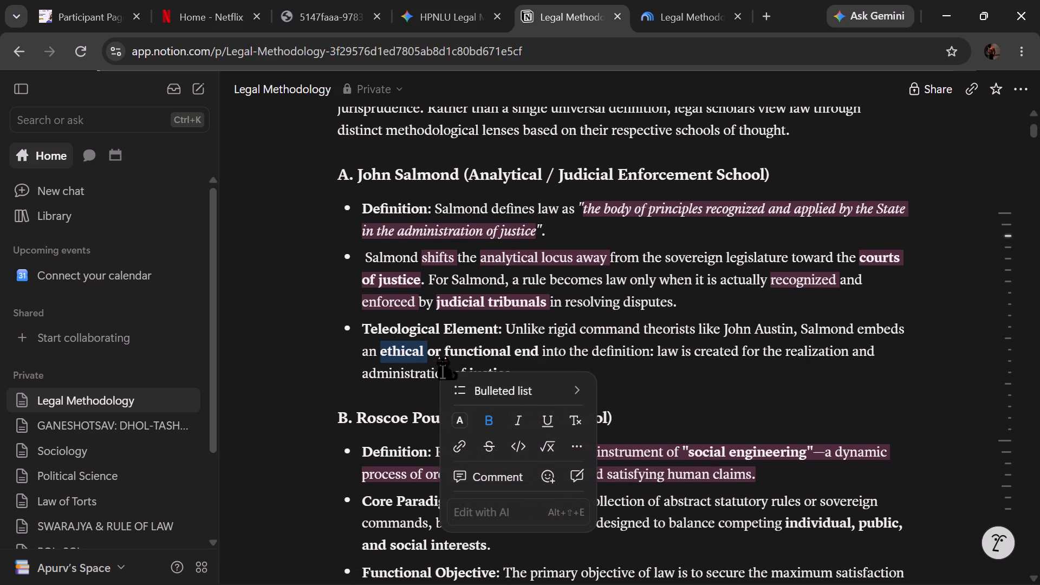
{"action": "key", "text": "ctrl+shift+h"}
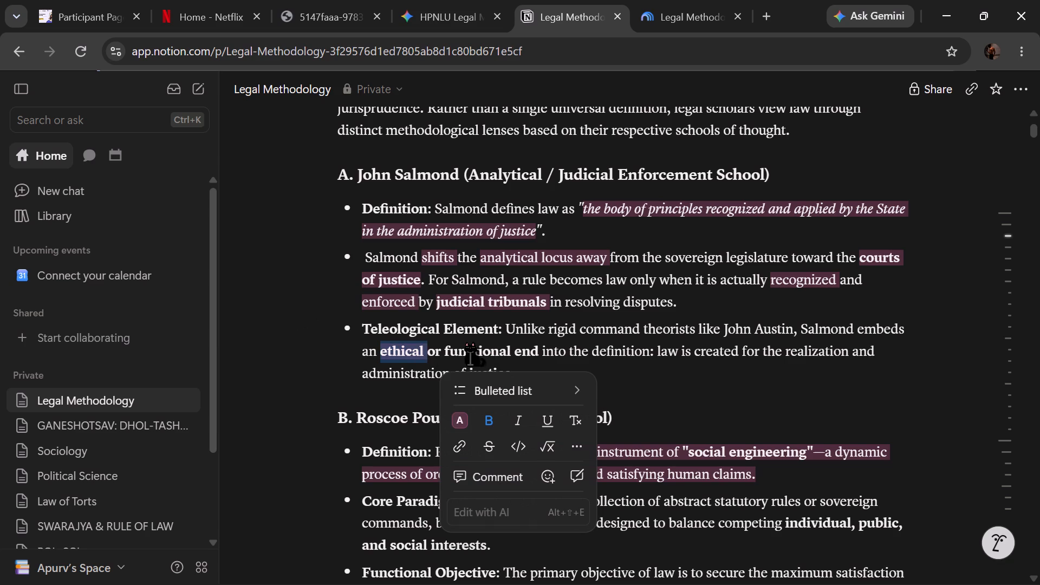
{"action": "double_click", "coordinate": [469, 352]}
{"action": "key", "text": "ctrl+shift+h"}
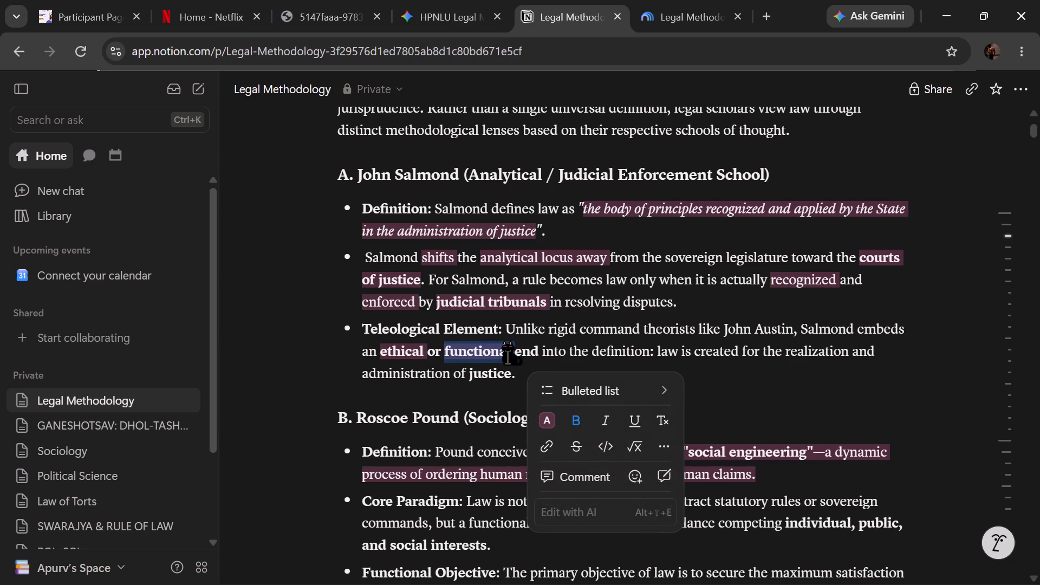
{"action": "double_click", "coordinate": [526, 351]}
{"action": "key", "text": "ctrl+shift+h"}
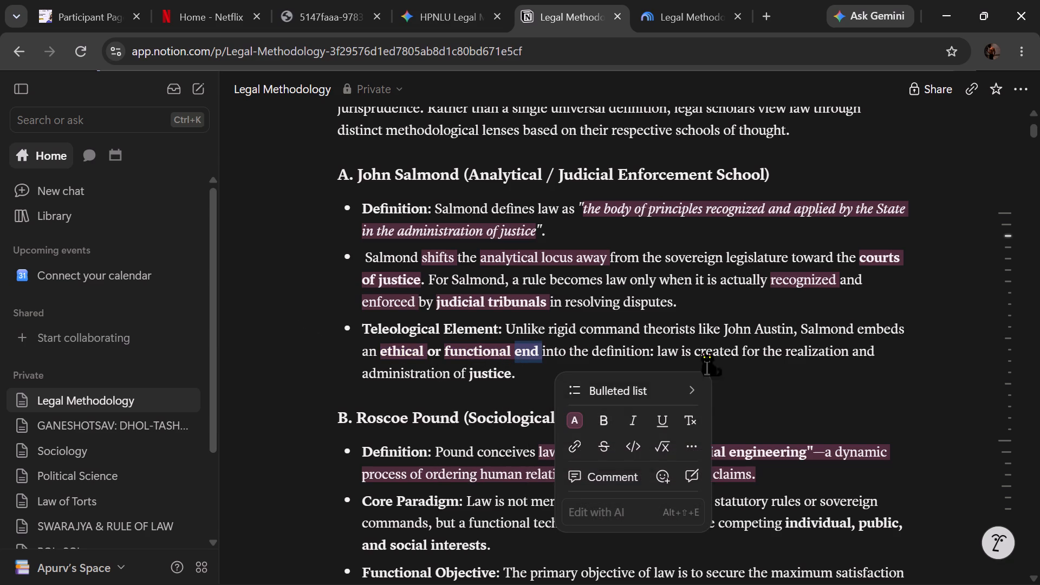
{"action": "double_click", "coordinate": [889, 328]}
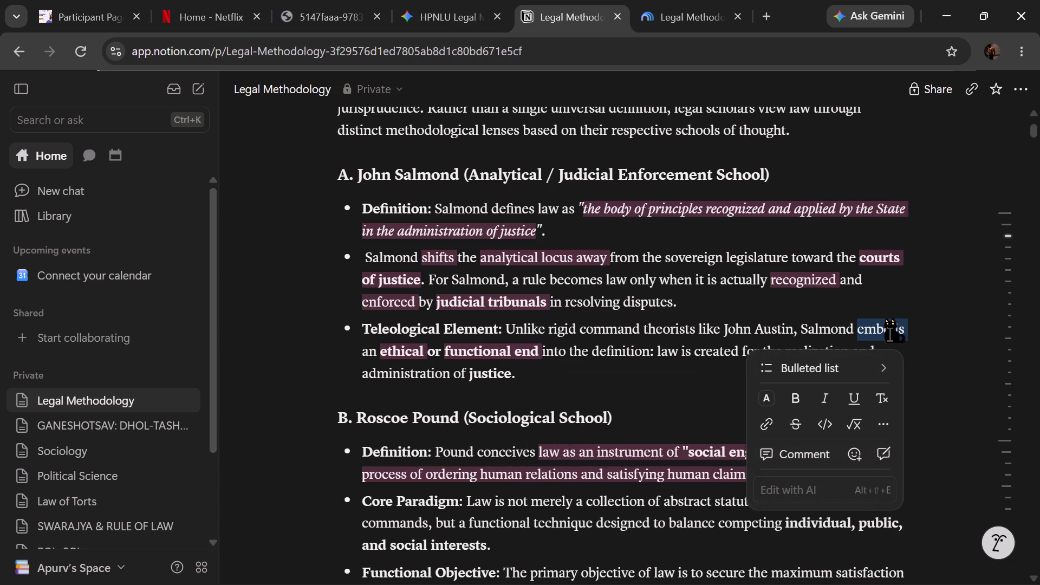
{"action": "key", "text": "ctrl+shift+h"}
{"action": "left_click", "coordinate": [626, 347]}
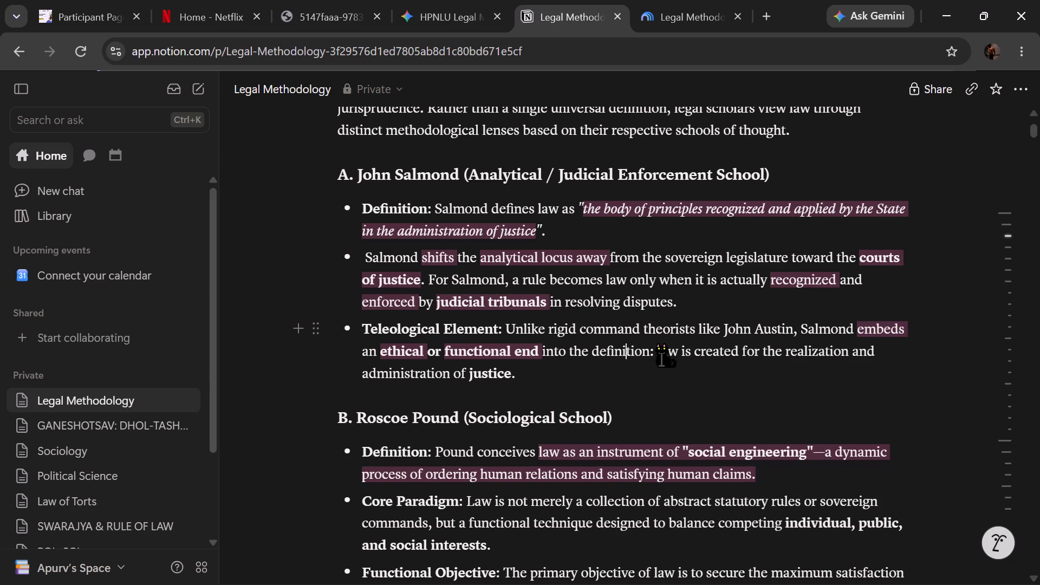
Highlight "law is created for the realization and administration of justice." in the Teleological Element bullet with the last used colour.
{"action": "left_click_drag", "start_coordinate": [658, 352], "coordinate": [686, 381]}
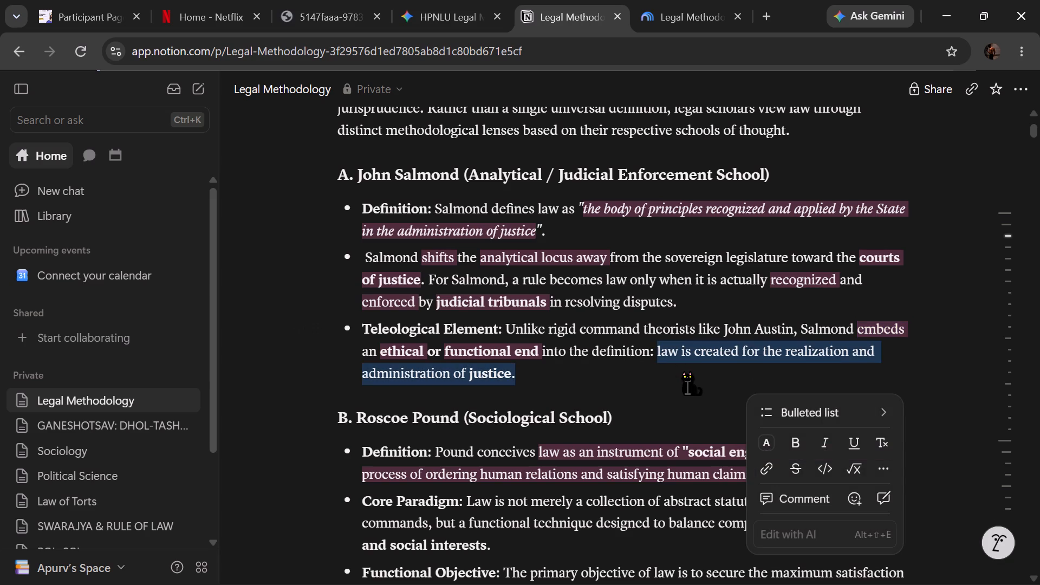
{"action": "key", "text": "ctrl+shift+h"}
{"action": "left_click", "coordinate": [642, 378]}
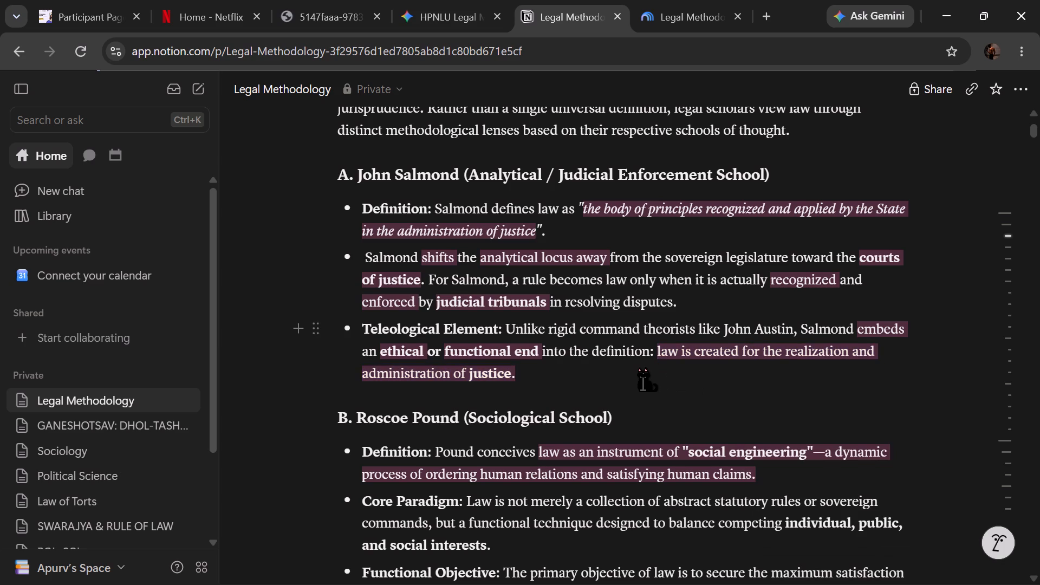
Switch to Notepad and delete the whole daily schedule text from the note that begins with "5-8am : Gym".
{"action": "scroll", "coordinate": [642, 378], "scroll_direction": "up", "scroll_amount": 1}
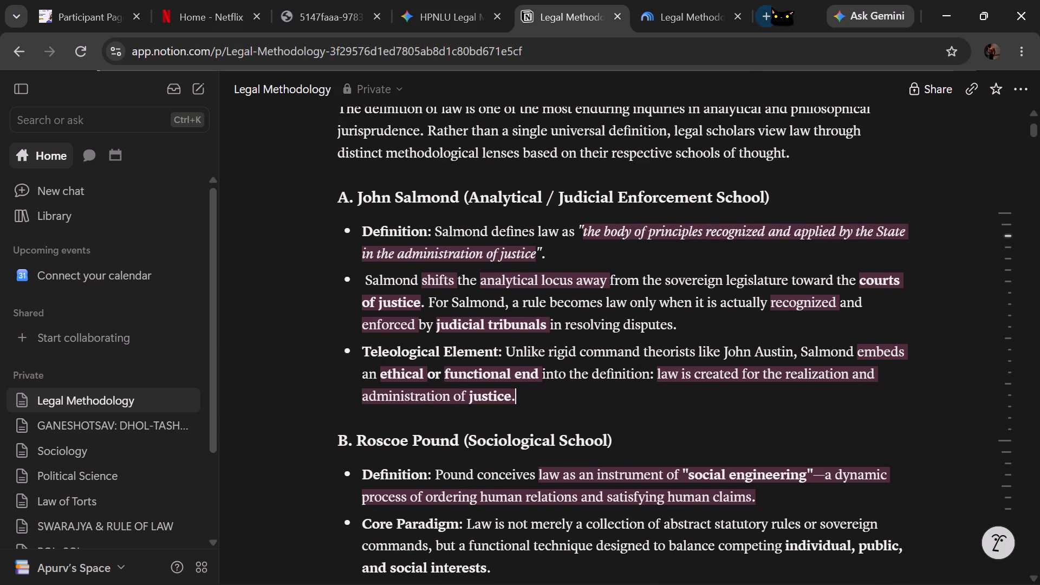
{"action": "left_click", "coordinate": [19, 563]}
{"action": "type", "text": "notes"}
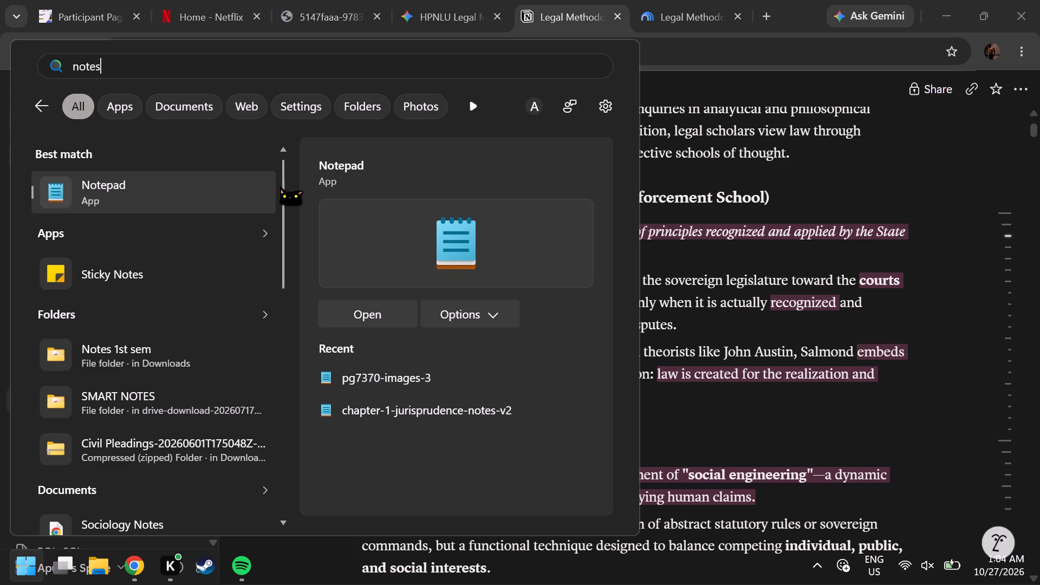
{"action": "left_click", "coordinate": [371, 318]}
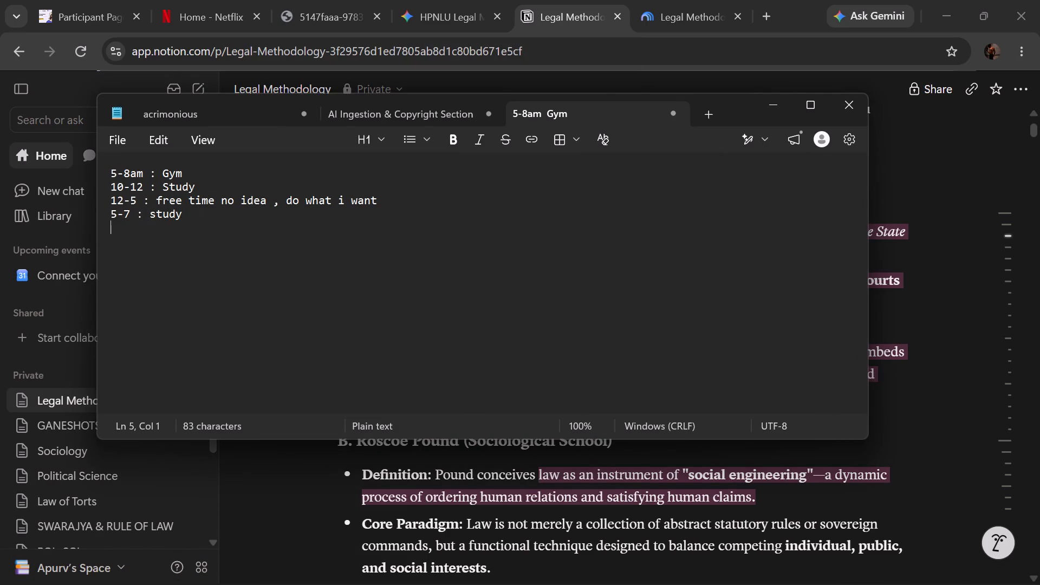
{"action": "left_click_drag", "start_coordinate": [118, 173], "coordinate": [225, 230]}
{"action": "key", "text": "BackSpace"}
{"action": "key", "text": "BackSpace"}
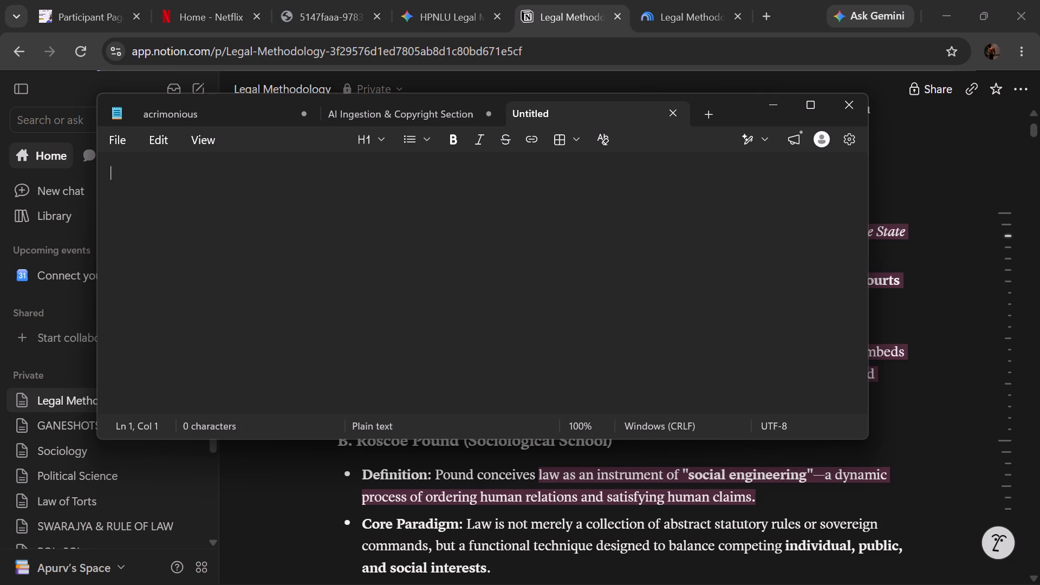
Maximize the note and write: salmond defines law as " the body of principles recognized and applied by the state in the administration of justice".
{"action": "left_click", "coordinate": [807, 102]}
{"action": "type", "text": "salmond defines law as"}
{"action": "key", "text": "space"}
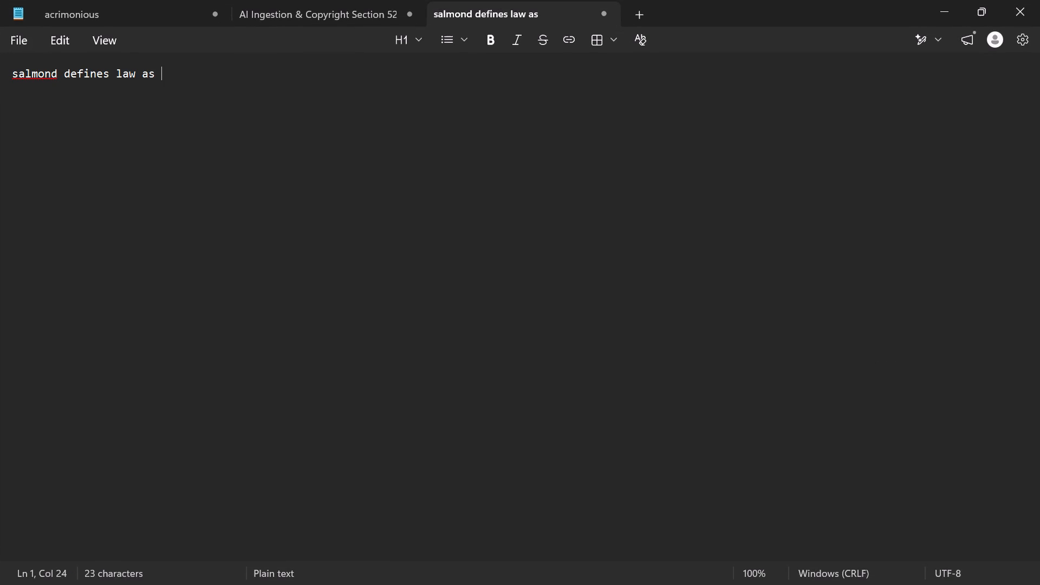
{"action": "type", "text": "\""}
{"action": "key", "text": "space"}
{"action": "type", "text": "the"}
{"action": "key", "text": "space"}
{"action": "key", "text": "alt+Tab"}
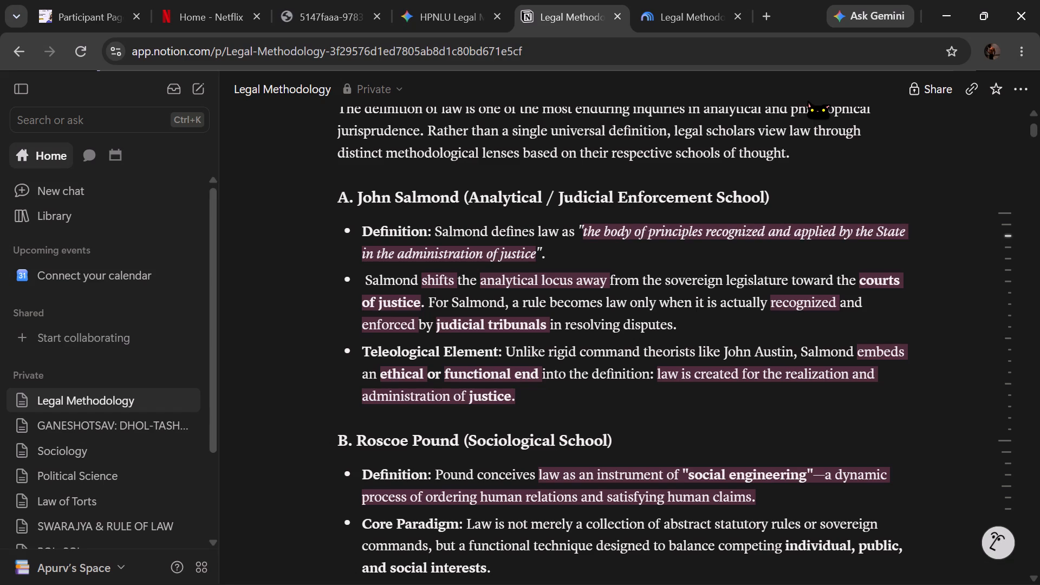
{"action": "key", "text": "alt+Tab"}
{"action": "type", "text": "bodu"}
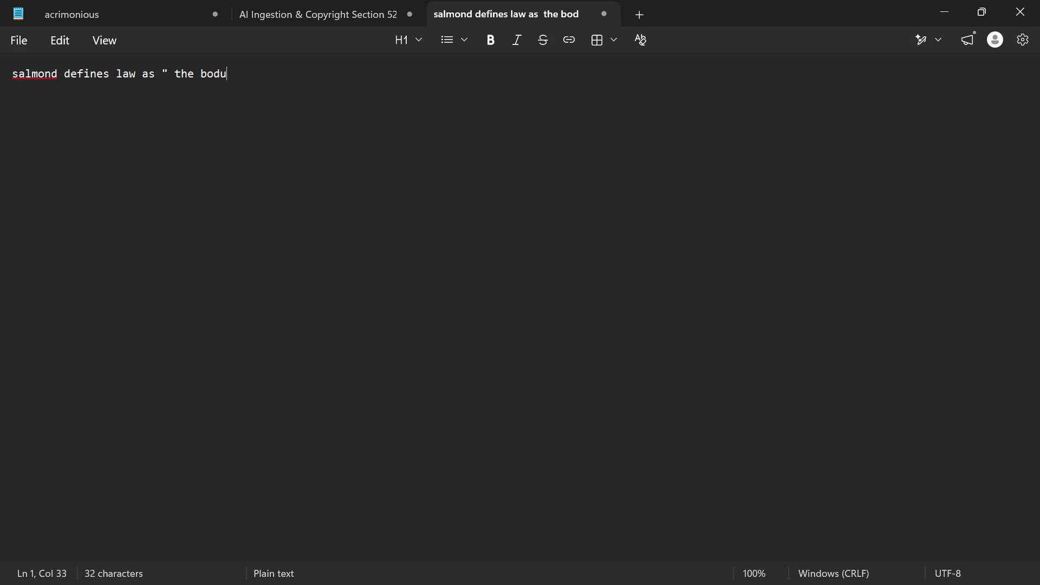
{"action": "key", "text": "BackSpace"}
{"action": "type", "text": "y of principles recognised and ap"}
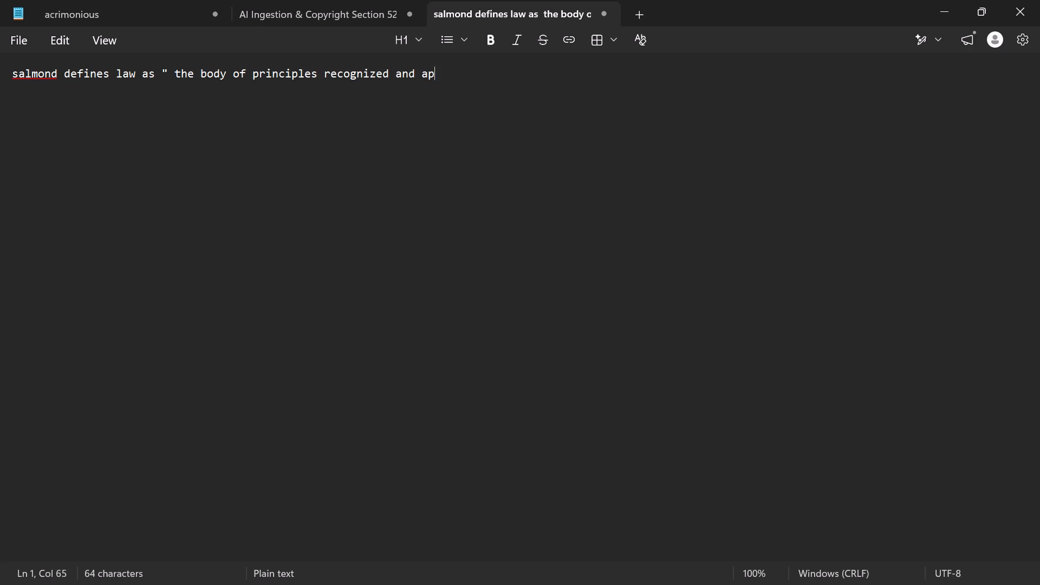
{"action": "type", "text": "plied by the stae"}
{"action": "key", "text": "BackSpace"}
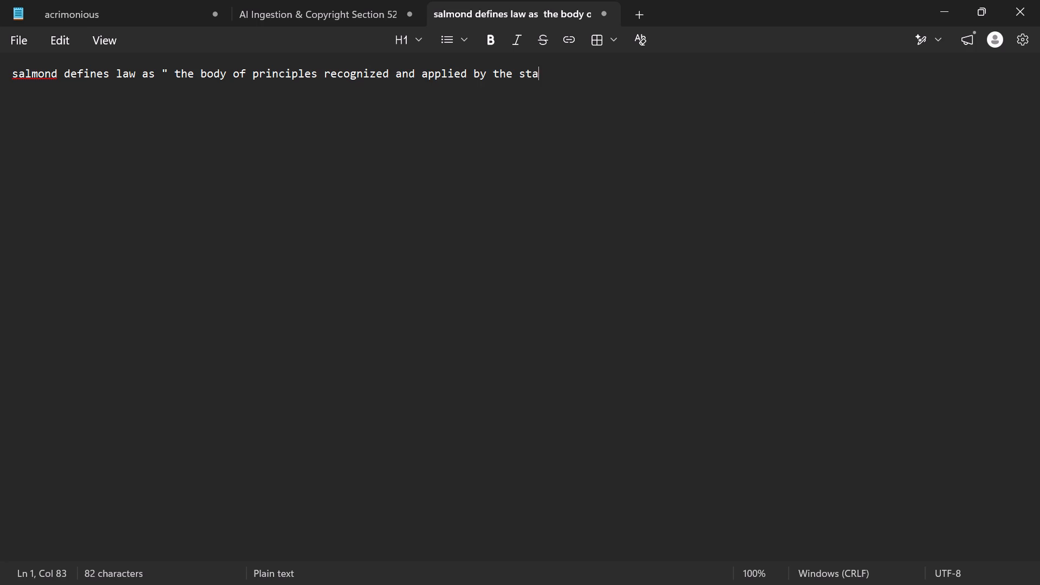
{"action": "type", "text": "te in the admisn"}
{"action": "key", "text": "BackSpace"}
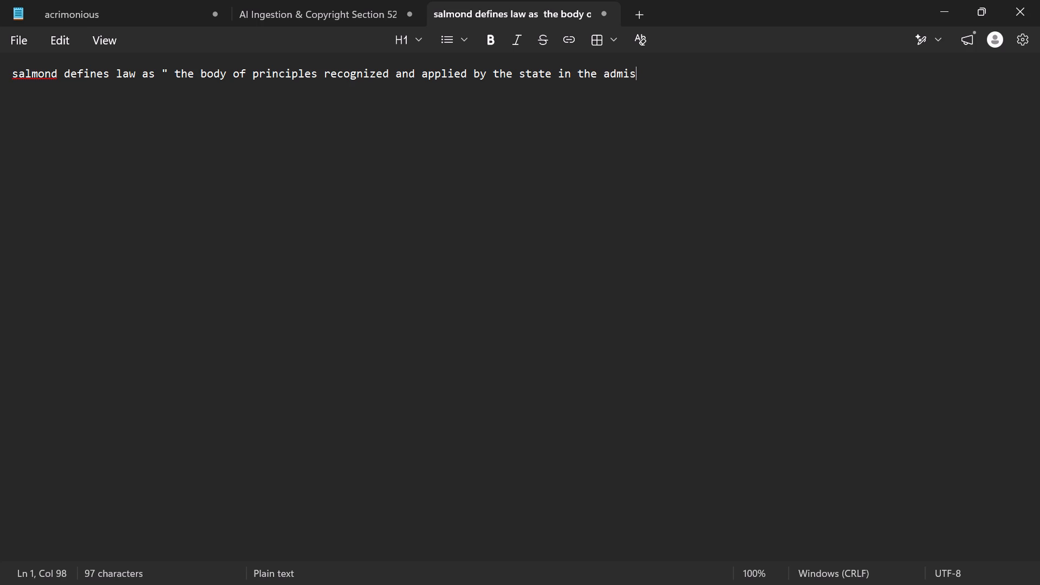
{"action": "key", "text": "BackSpace"}
{"action": "type", "text": "nisit"}
{"action": "key", "text": "BackSpace"}
{"action": "key", "text": "BackSpace"}
{"action": "type", "text": "trat"}
{"action": "type", "text": "ion of"}
{"action": "key", "text": "space"}
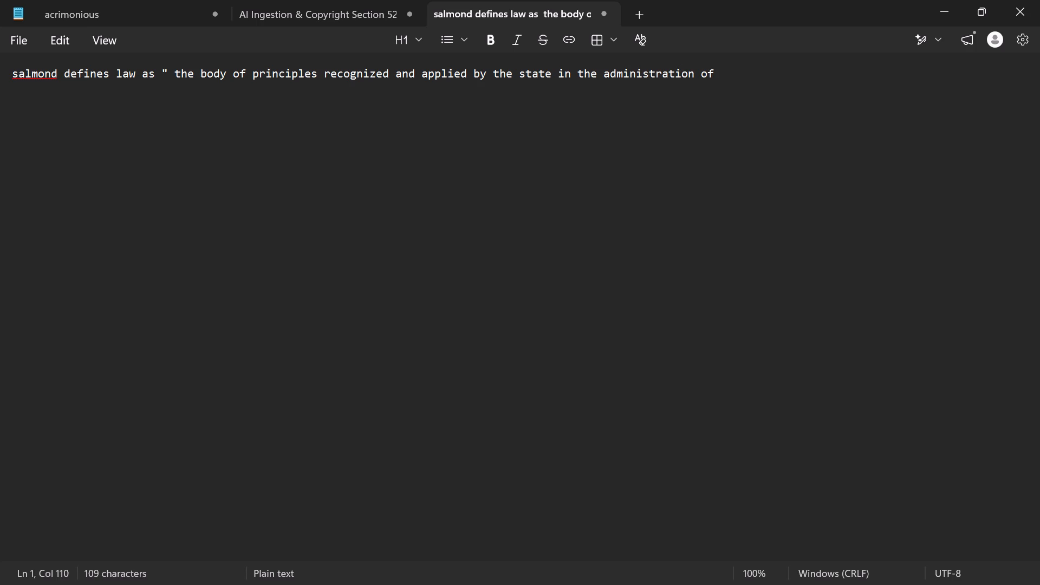
{"action": "type", "text": "justice"}
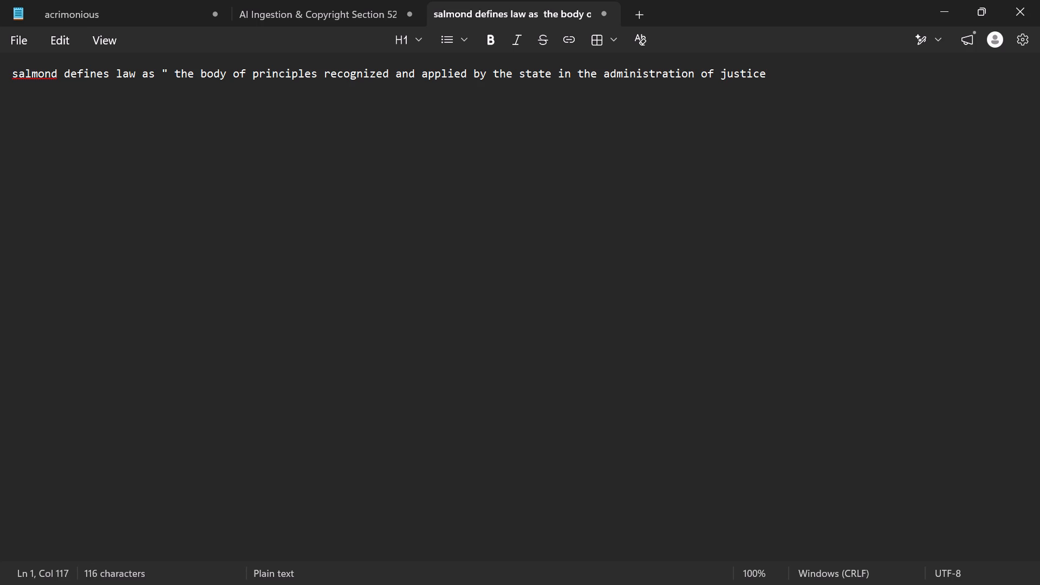
{"action": "key", "text": "shift+quotedbl"}
Add a second line reading "salmond shifts the analytical locus away from sovereign legistature", checking the Notion notes for the wording.
{"action": "key", "text": "Return"}
{"action": "type", "text": "salmond shi"}
{"action": "type", "text": "fts the ann"}
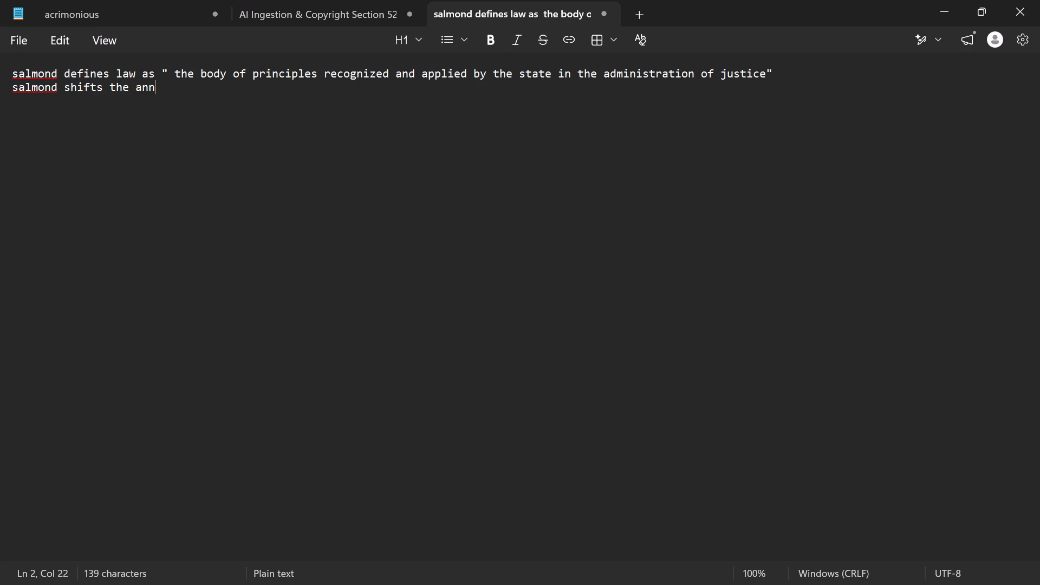
{"action": "key", "text": "BackSpace"}
{"action": "type", "text": "alytic"}
{"action": "type", "text": "al"}
{"action": "key", "text": "space"}
{"action": "key", "text": "alt+Tab"}
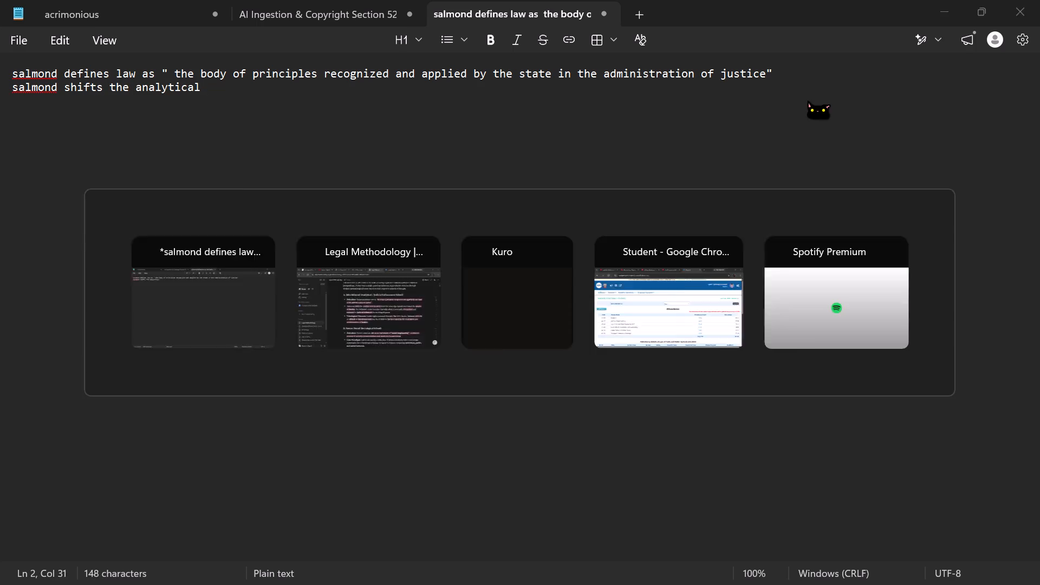
{"action": "key", "text": "alt+Tab"}
{"action": "type", "text": "locus away from soveir"}
{"action": "key", "text": "BackSpace"}
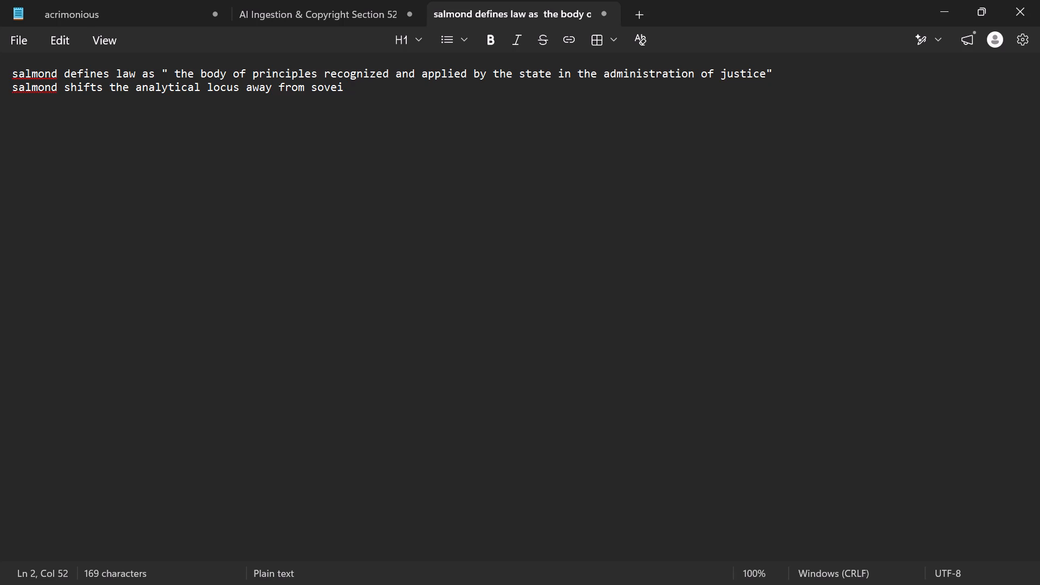
{"action": "key", "text": "alt+Tab"}
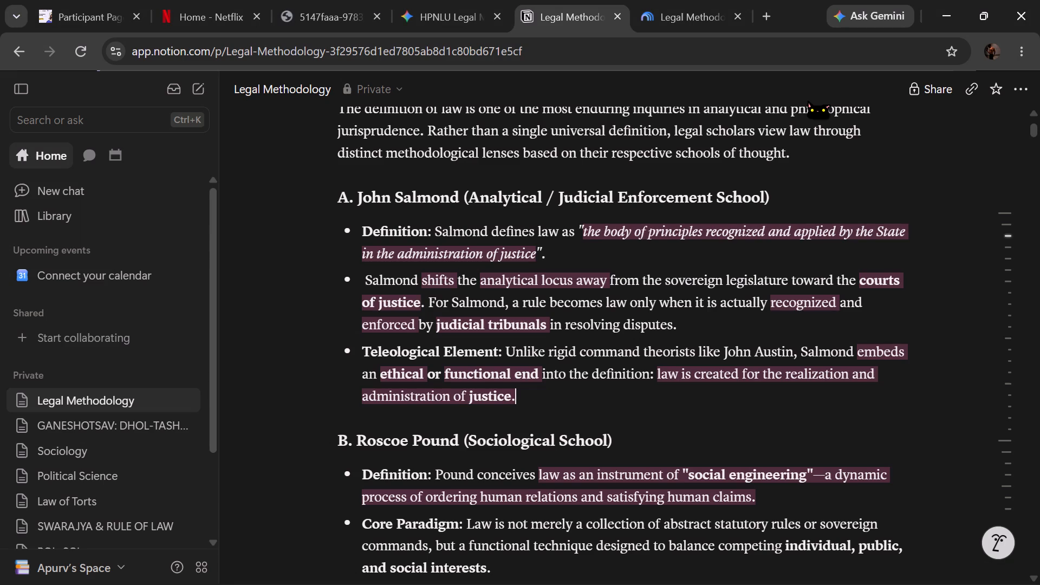
{"action": "key", "text": "alt+Tab"}
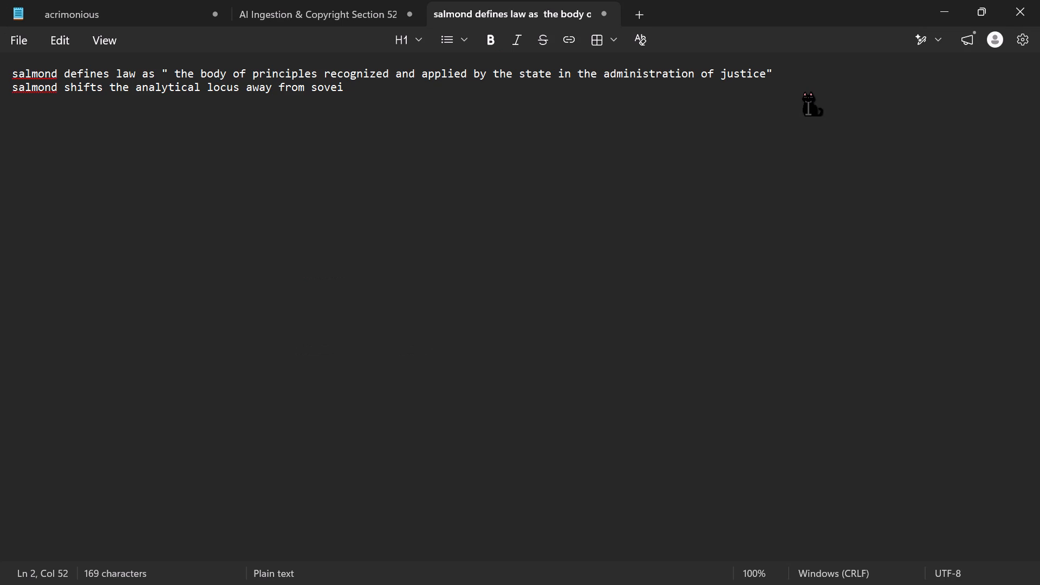
{"action": "key", "text": "BackSpace"}
{"action": "type", "text": "reign"}
{"action": "key", "text": "space"}
{"action": "type", "text": "lw"}
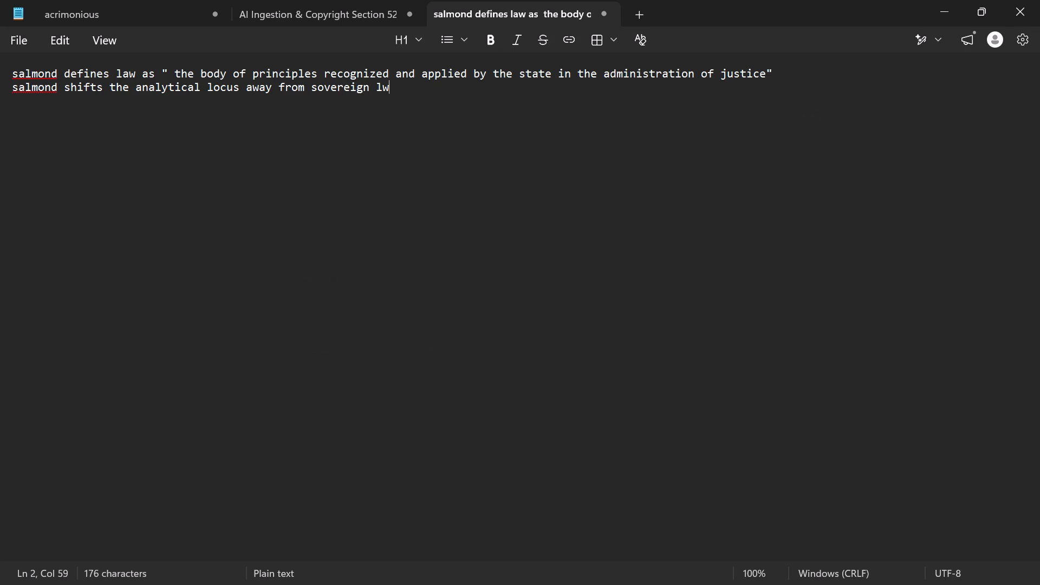
{"action": "key", "text": "BackSpace"}
{"action": "type", "text": "egista"}
{"action": "type", "text": "ture"}
{"action": "key", "text": "space"}
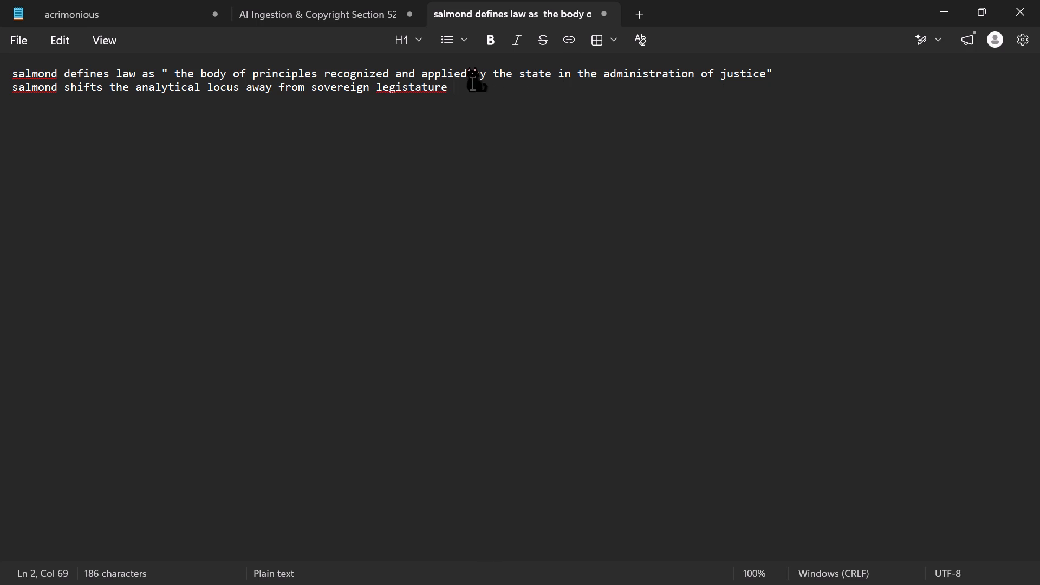
Correct the misspelled "legistature" in the second line to "legislature" using the spelling suggestion.
{"action": "left_click", "coordinate": [412, 86]}
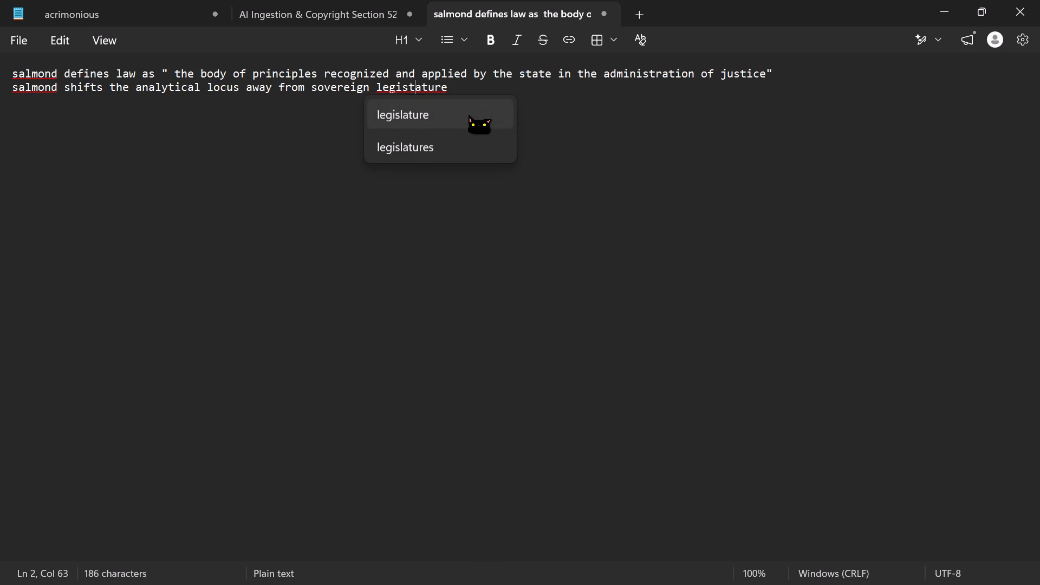
{"action": "left_click", "coordinate": [468, 116]}
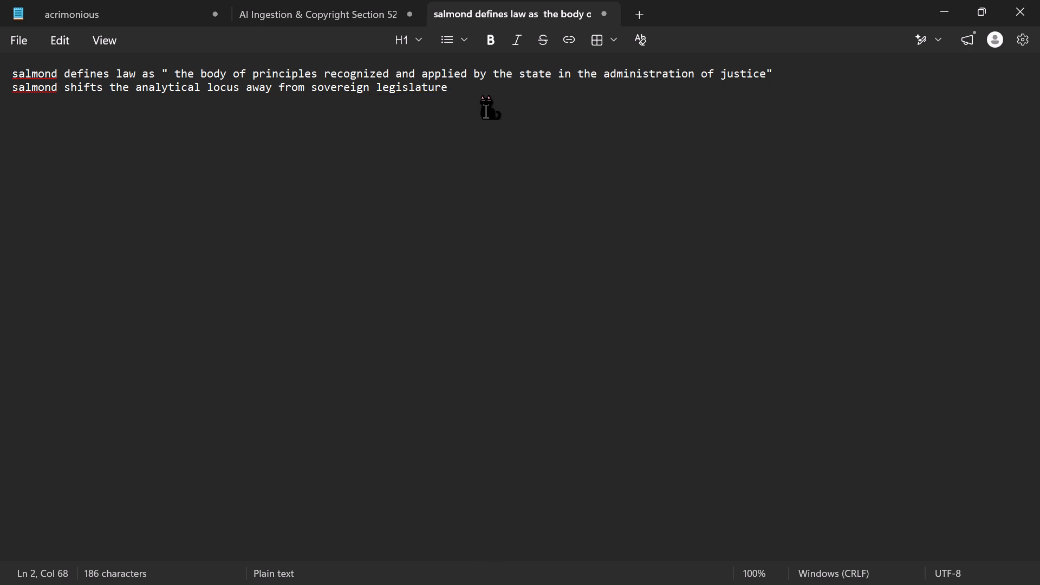
Continue the second line after "legislature" with "towards the court of justice".
{"action": "key", "text": "space"}
{"action": "type", "text": "towards t"}
{"action": "key", "text": "g"}
{"action": "key", "text": "BackSpace"}
{"action": "type", "text": "he t"}
{"action": "key", "text": "BackSpace"}
{"action": "type", "text": "court of justice"}
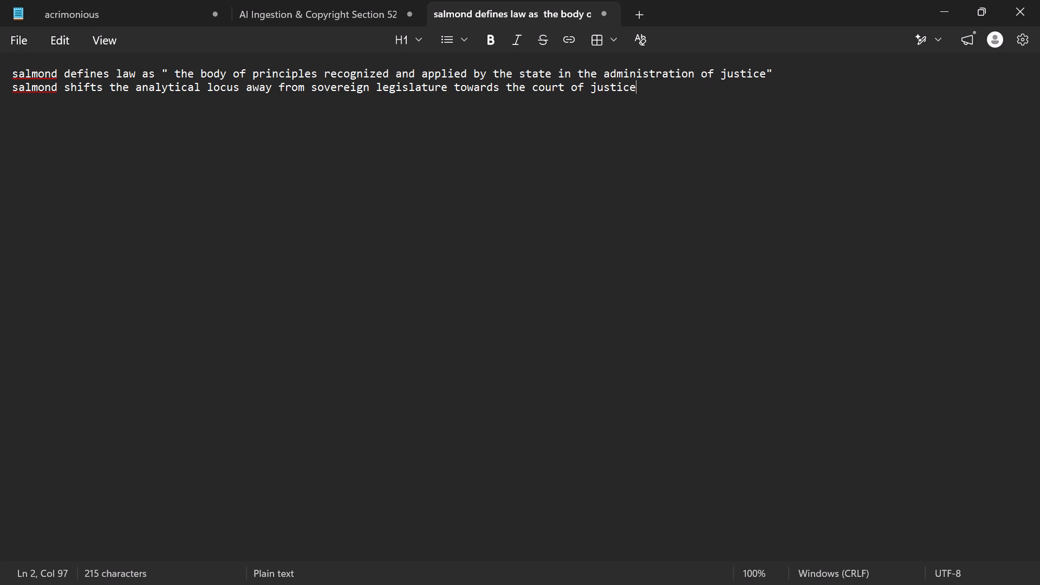
Change "court" to "courts" in the second line and end the sentence with a full stop after "justice".
{"action": "key", "text": "Left"}
{"action": "key", "text": "Left"}
{"action": "key", "text": "Left"}
{"action": "key", "text": "Left"}
{"action": "key", "text": "Left"}
{"action": "key", "text": "Left"}
{"action": "key", "text": "Left"}
{"action": "key", "text": "Left"}
{"action": "key", "text": "Left"}
{"action": "key", "text": "Left"}
{"action": "key", "text": "Left"}
{"action": "key", "text": "Left"}
{"action": "key", "text": "Right"}
{"action": "key", "text": "s"}
{"action": "key", "text": "Right"}
{"action": "key", "text": "Right"}
{"action": "key", "text": "Right"}
{"action": "key", "text": "Right"}
{"action": "key", "text": "Right"}
{"action": "key", "text": "Right"}
{"action": "key", "text": "Right"}
{"action": "key", "text": "Right"}
{"action": "key", "text": "Right"}
{"action": "key", "text": "Right"}
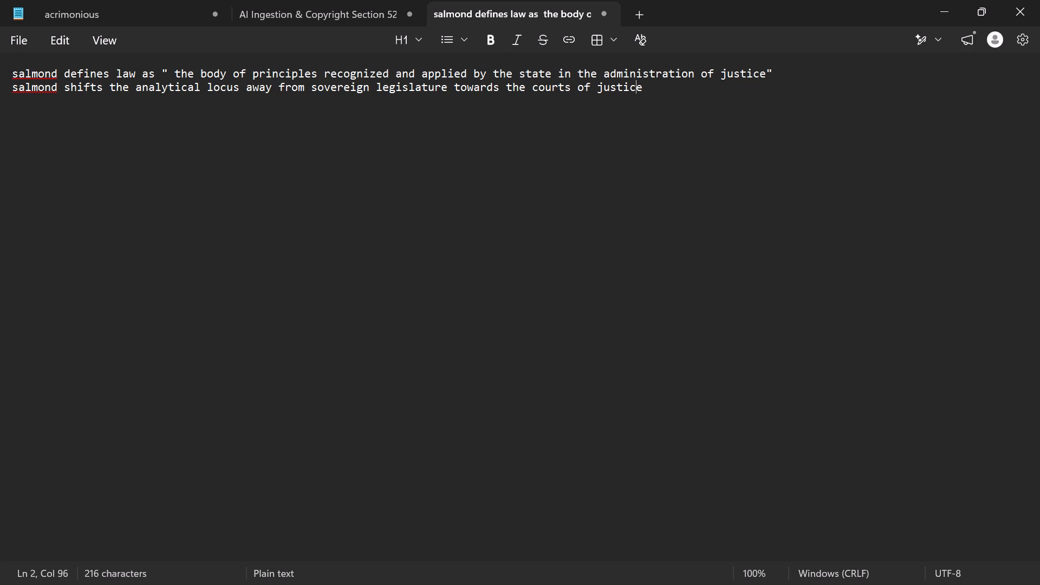
{"action": "key", "text": "Right"}
{"action": "type", "text": "."}
{"action": "key", "text": "space"}
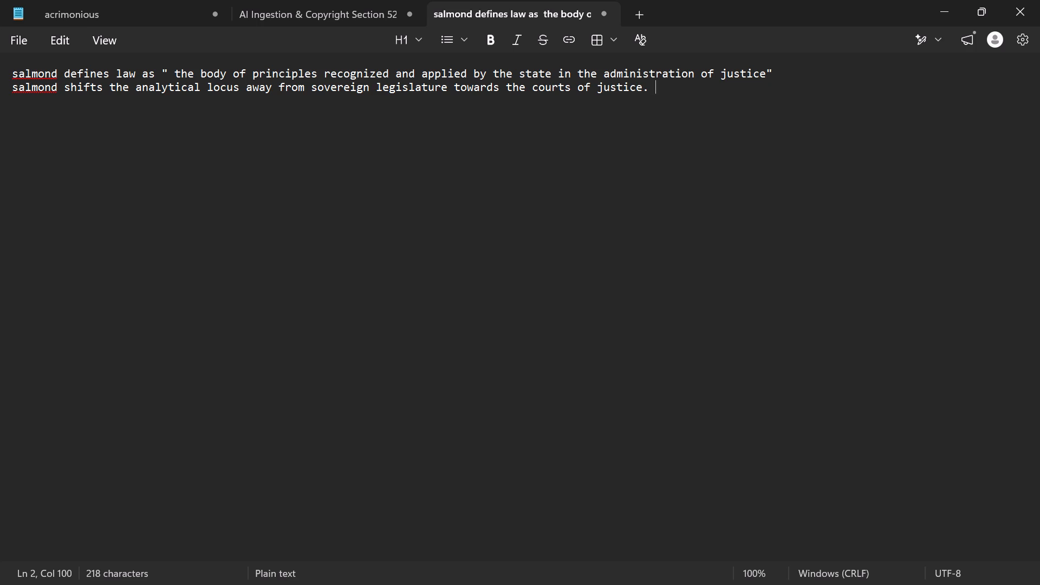
Add to the second line: "a rule only becomes a law for salmond when it is recognized".
{"action": "type", "text": "a rule only beo"}
{"action": "key", "text": "BackSpace"}
{"action": "type", "text": "comes a law for salmod"}
{"action": "key", "text": "BackSpace"}
{"action": "type", "text": "nd whe"}
{"action": "key", "text": "BackSpace"}
{"action": "key", "text": "BackSpace"}
{"action": "key", "text": "BackSpace"}
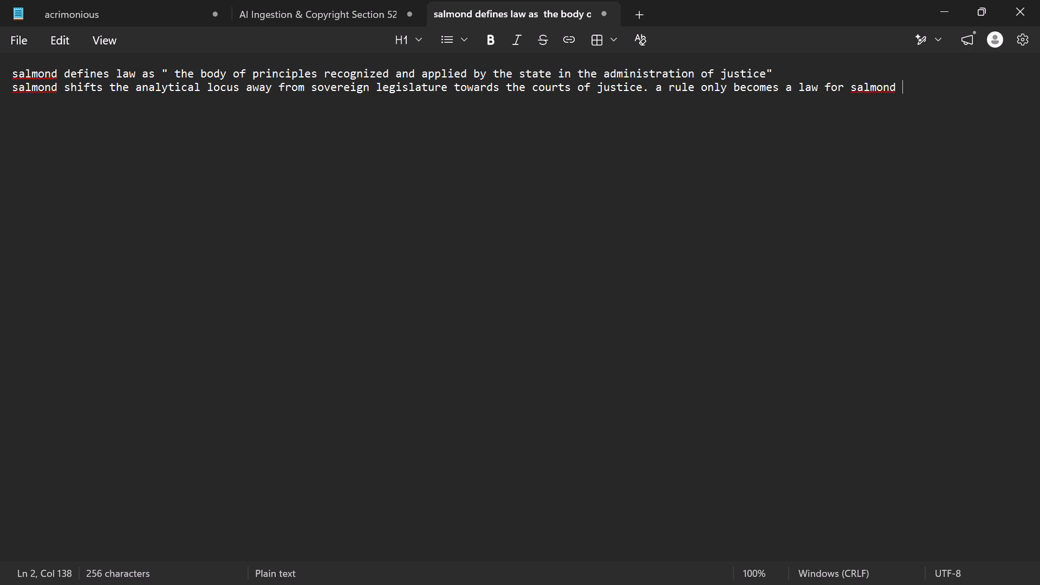
{"action": "type", "text": "when it is"}
{"action": "key", "text": "space"}
{"action": "type", "text": "recognised"}
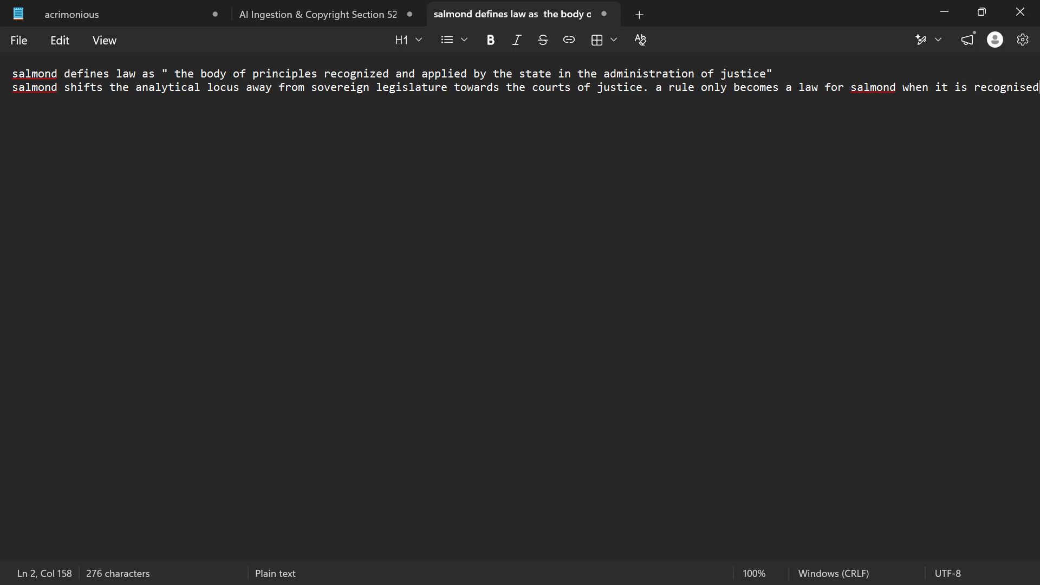
{"action": "key", "text": "space"}
Check the wording in the Notion notes and complete the sentence in Notepad with "and enfored by judicial tribunals.".
{"action": "key", "text": "alt+Tab"}
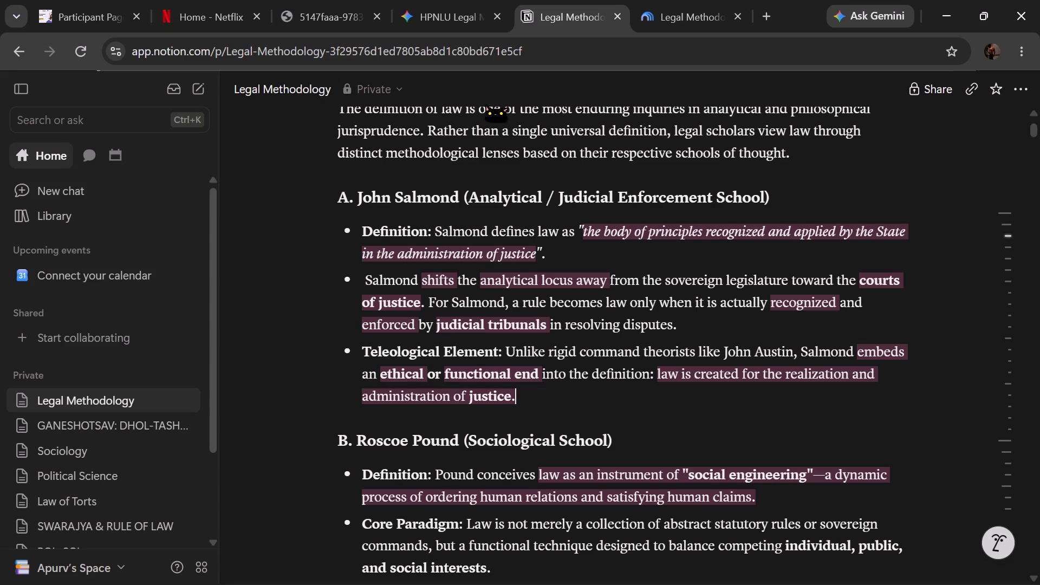
{"action": "key", "text": "alt+Tab"}
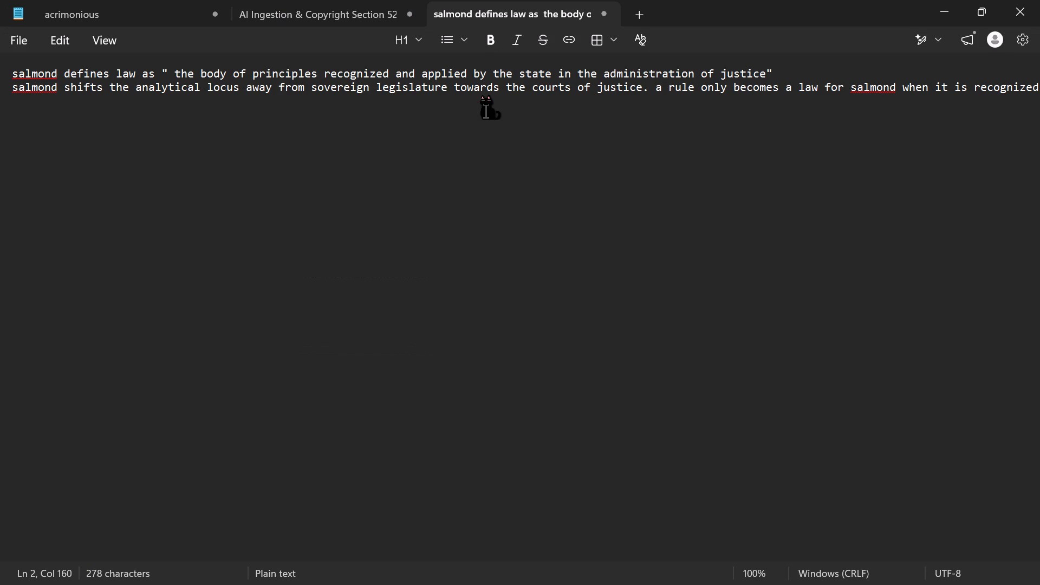
{"action": "type", "text": "and enfored by judica"}
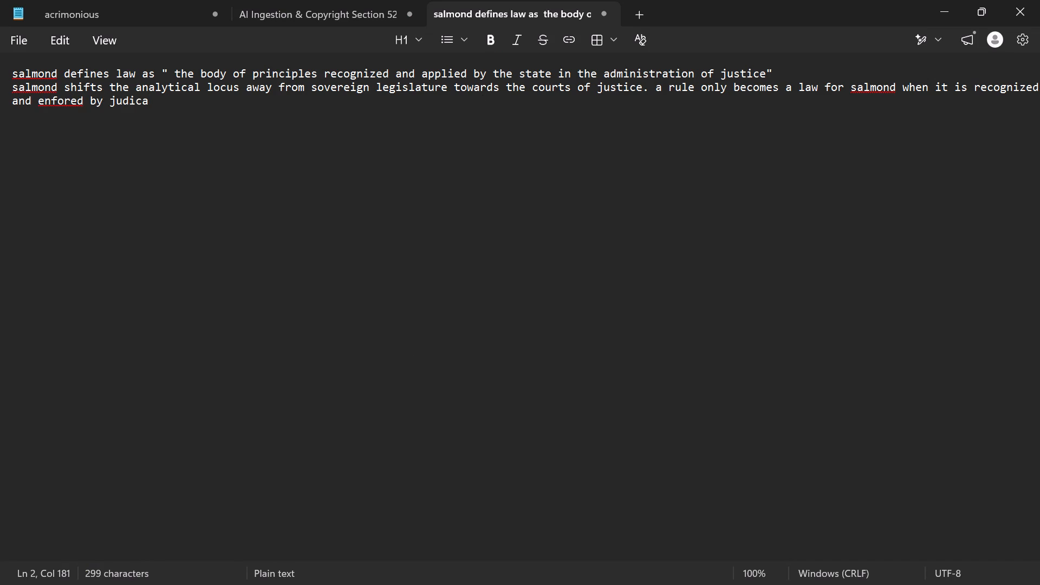
{"action": "key", "text": "BackSpace"}
{"action": "type", "text": "ial"}
{"action": "key", "text": "space"}
{"action": "type", "text": "trin"}
{"action": "key", "text": "BackSpace"}
{"action": "type", "text": "bunals"}
{"action": "key", "text": "space"}
{"action": "key", "text": "BackSpace"}
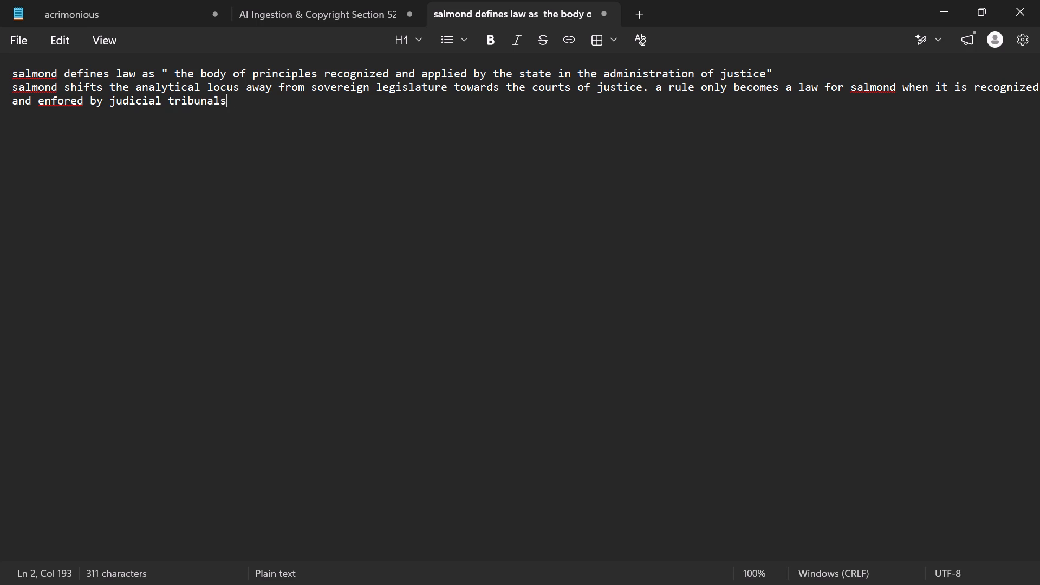
{"action": "key", "text": "period"}
Start a third line reading "unlike rigid command theorist like John Austin, Salmond embeds an".
{"action": "key", "text": "Return"}
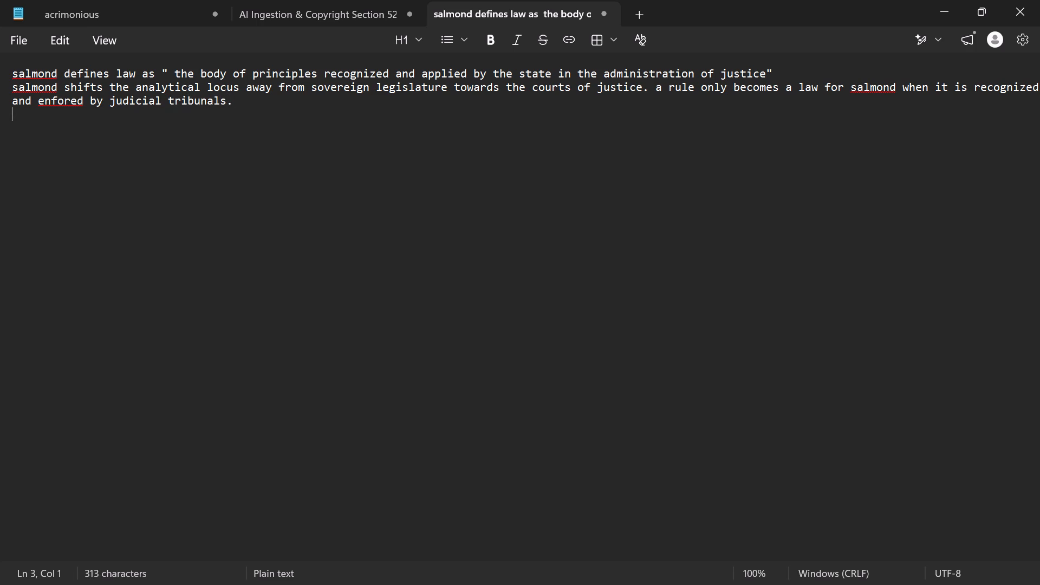
{"action": "type", "text": "unline"}
{"action": "key", "text": "BackSpace"}
{"action": "key", "text": "BackSpace"}
{"action": "key", "text": "BackSpace"}
{"action": "type", "text": "ike"}
{"action": "key", "text": "space"}
{"action": "type", "text": "rigid x"}
{"action": "key", "text": "BackSpace"}
{"action": "type", "text": "command"}
{"action": "key", "text": "space"}
{"action": "type", "text": "theoris"}
{"action": "key", "text": "space"}
{"action": "key", "text": "BackSpace"}
{"action": "type", "text": "t like"}
{"action": "key", "text": "space"}
{"action": "type", "text": "John austin"}
{"action": "key", "text": "space"}
{"action": "key", "text": "BackSpace"}
{"action": "type", "text": ", Salmond w"}
{"action": "key", "text": "BackSpace"}
{"action": "type", "text": "embeds"}
{"action": "key", "text": "space"}
{"action": "type", "text": "an"}
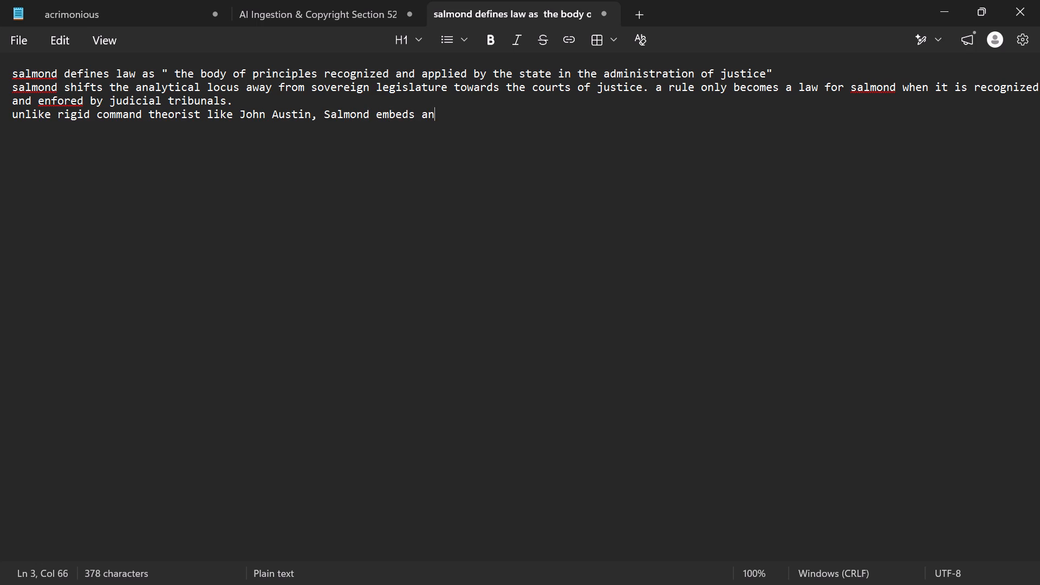
{"action": "key", "text": "space"}
Continue the third line with "ethical or functional end into the definition: law", checking the Notion notes for the wording.
{"action": "key", "text": "alt+Tab"}
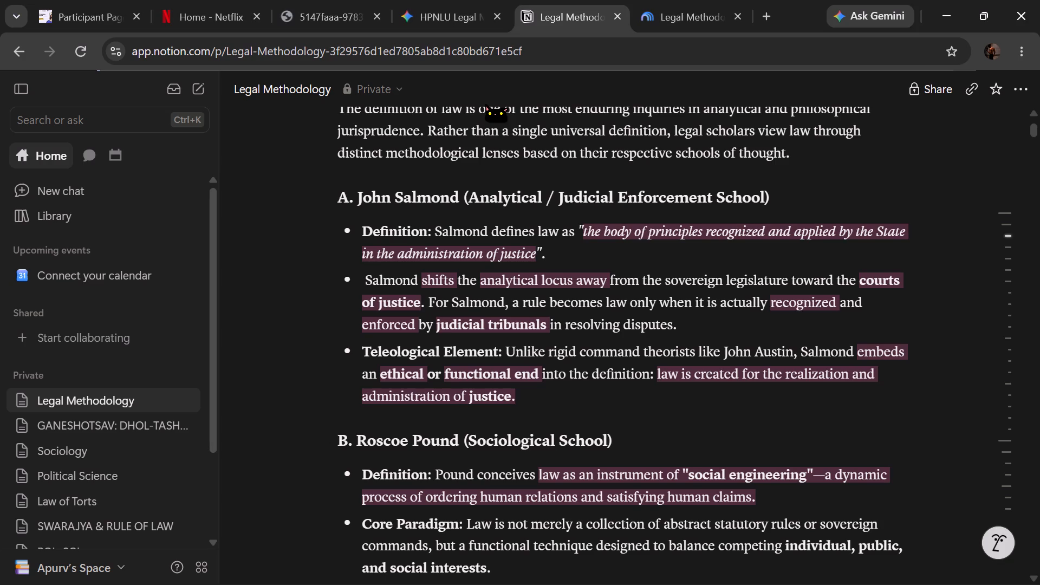
{"action": "key", "text": "alt+Tab"}
{"action": "type", "text": "ethical and"}
{"action": "key", "text": "space"}
{"action": "key", "text": "BackSpace"}
{"action": "key", "text": "BackSpace"}
{"action": "key", "text": "BackSpace"}
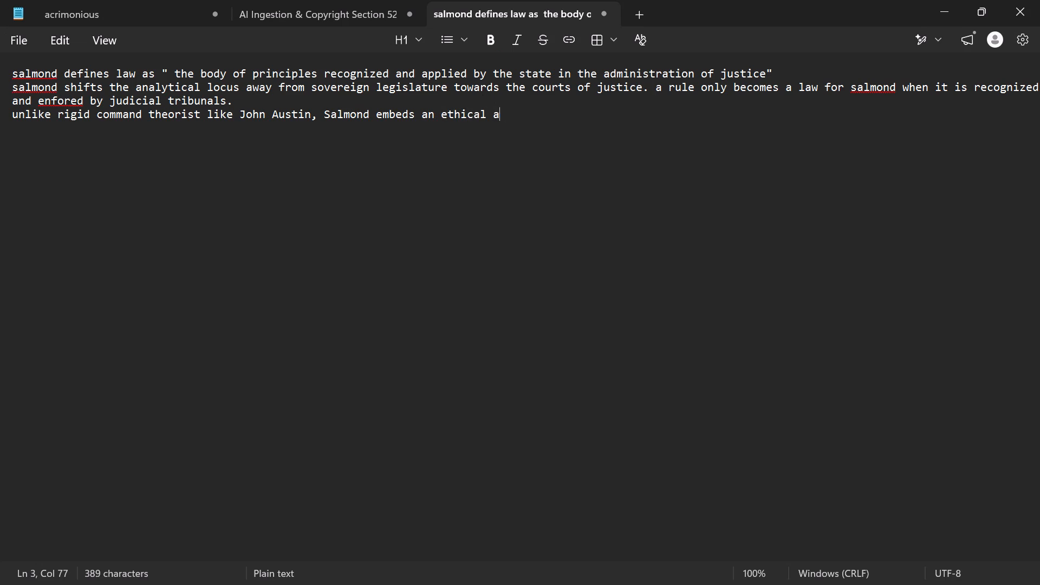
{"action": "key", "text": "BackSpace"}
{"action": "type", "text": "or functional end"}
{"action": "key", "text": "space"}
{"action": "key", "text": "alt+Tab"}
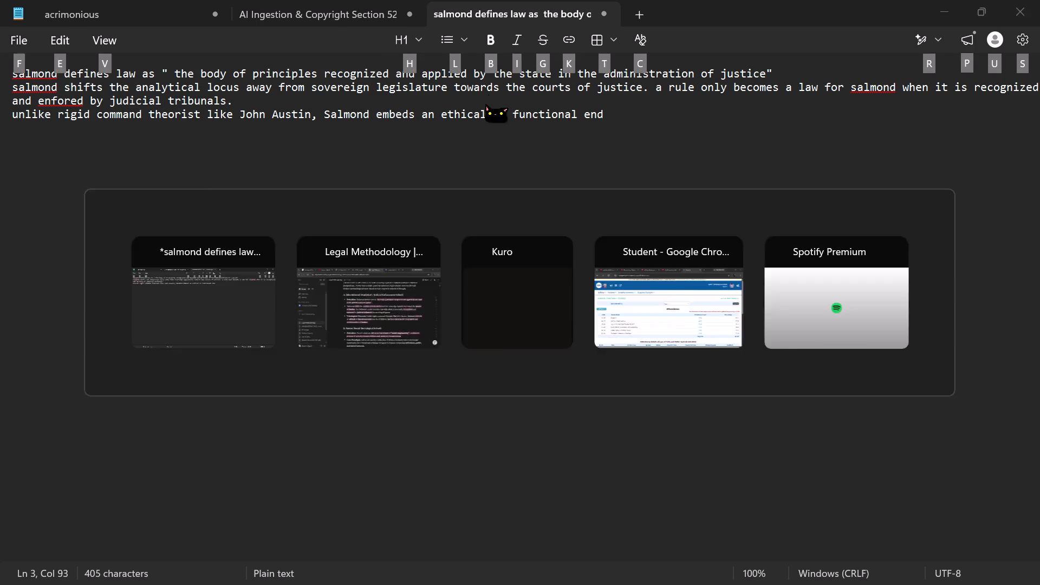
{"action": "key", "text": "alt+Tab"}
{"action": "type", "text": "into"}
{"action": "key", "text": "BackSpace"}
{"action": "key", "text": "BackSpace"}
{"action": "key", "text": "BackSpace"}
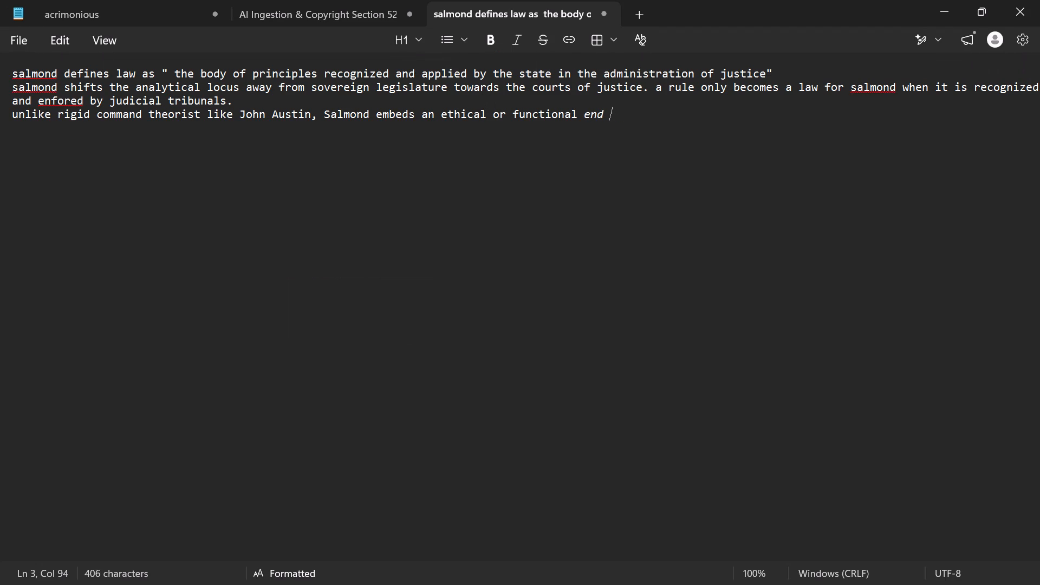
{"action": "type", "text": "into the de"}
{"action": "type", "text": "fi"}
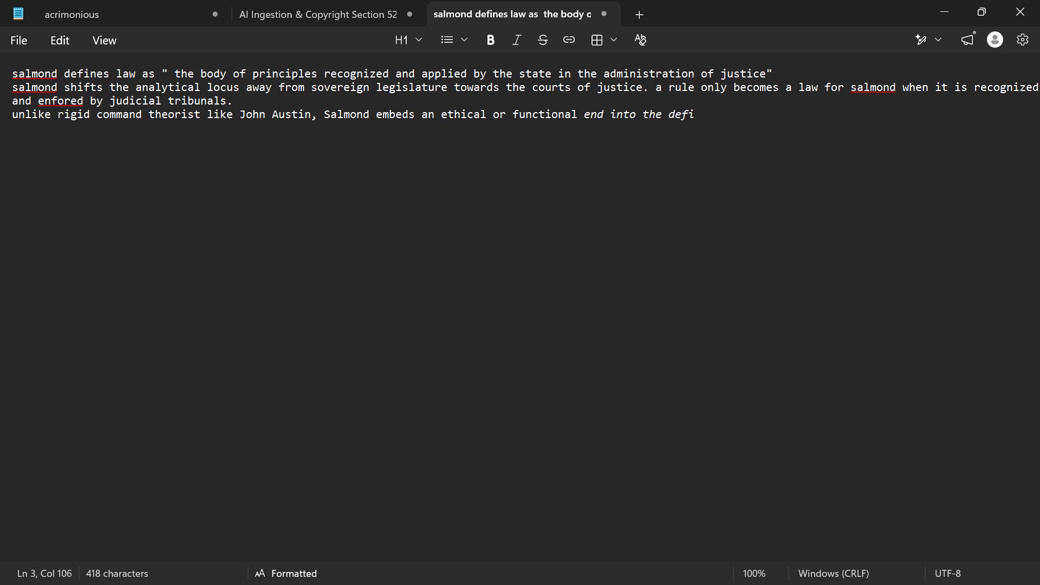
{"action": "type", "text": "nation: law"}
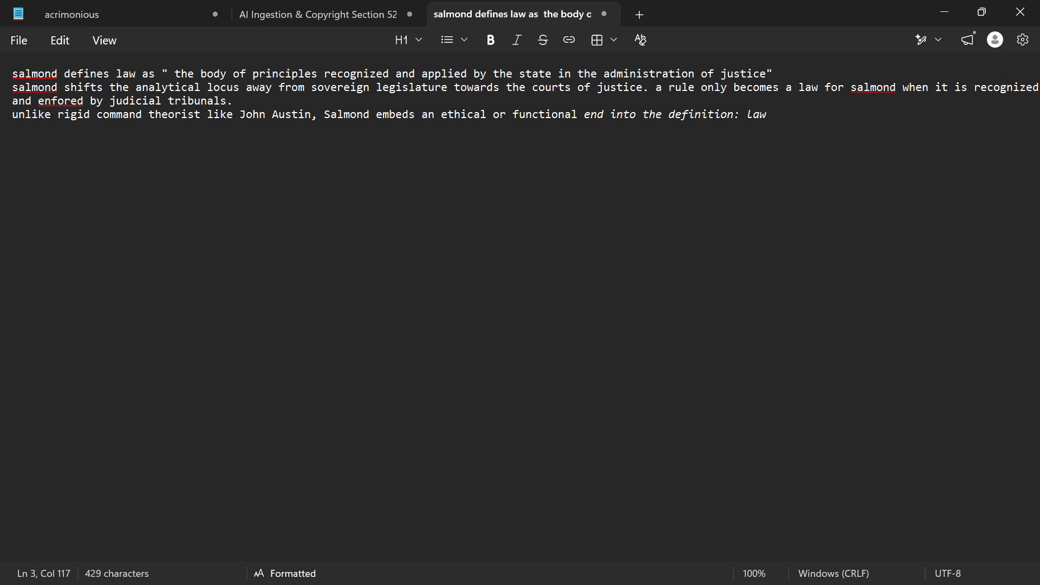
Finish the third line with "is created for realization and admistration of justice.", checking the Notion notes for the wording.
{"action": "key", "text": "alt+Tab"}
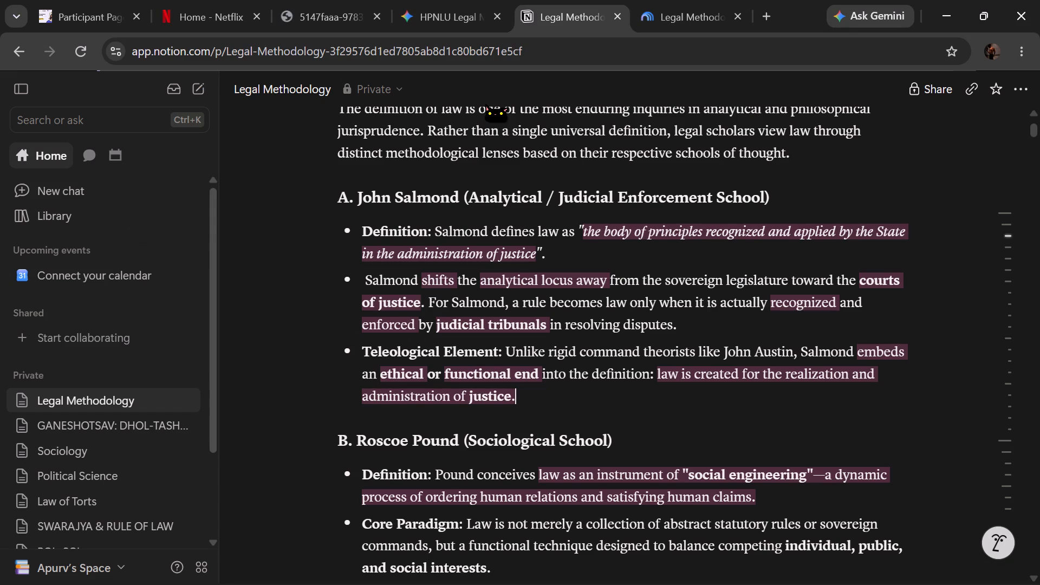
{"action": "key", "text": "alt+Tab"}
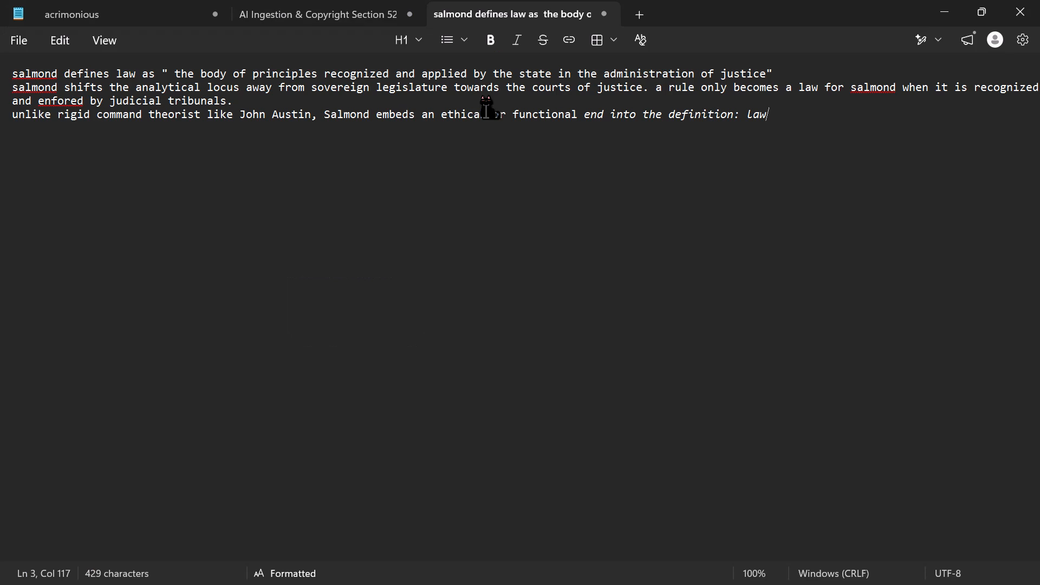
{"action": "key", "text": "space"}
{"action": "type", "text": "is created for realist"}
{"action": "key", "text": "BackSpace"}
{"action": "key", "text": "a"}
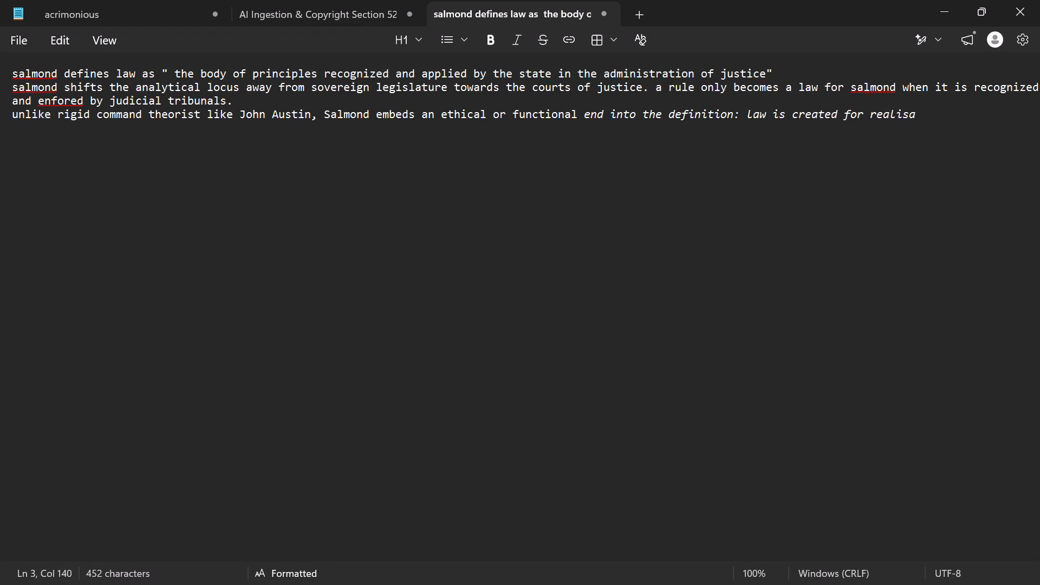
{"action": "type", "text": "tion"}
{"action": "key", "text": "space"}
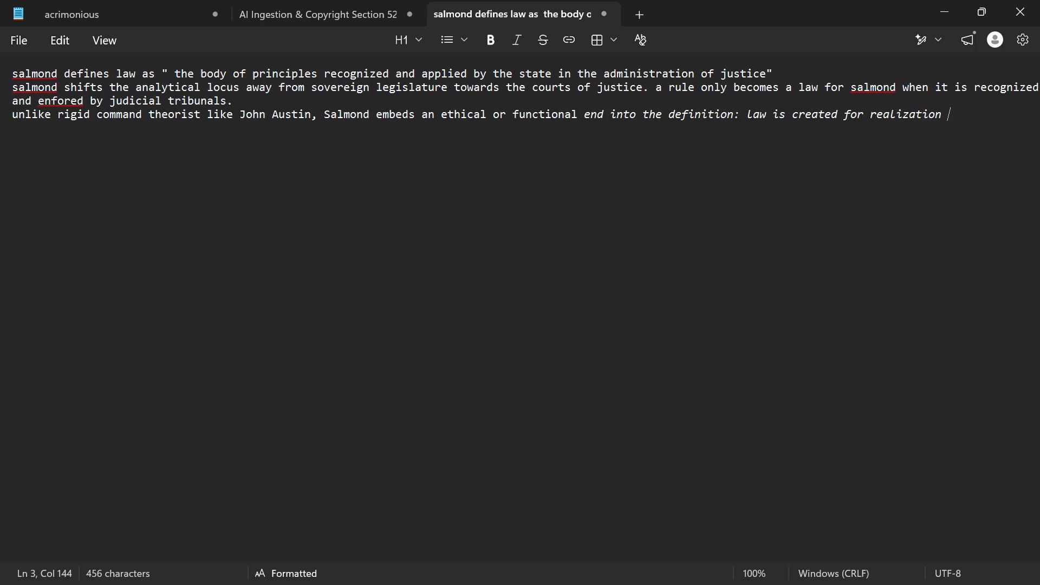
{"action": "type", "text": "and"}
{"action": "key", "text": "space"}
{"action": "key", "text": "alt+Tab"}
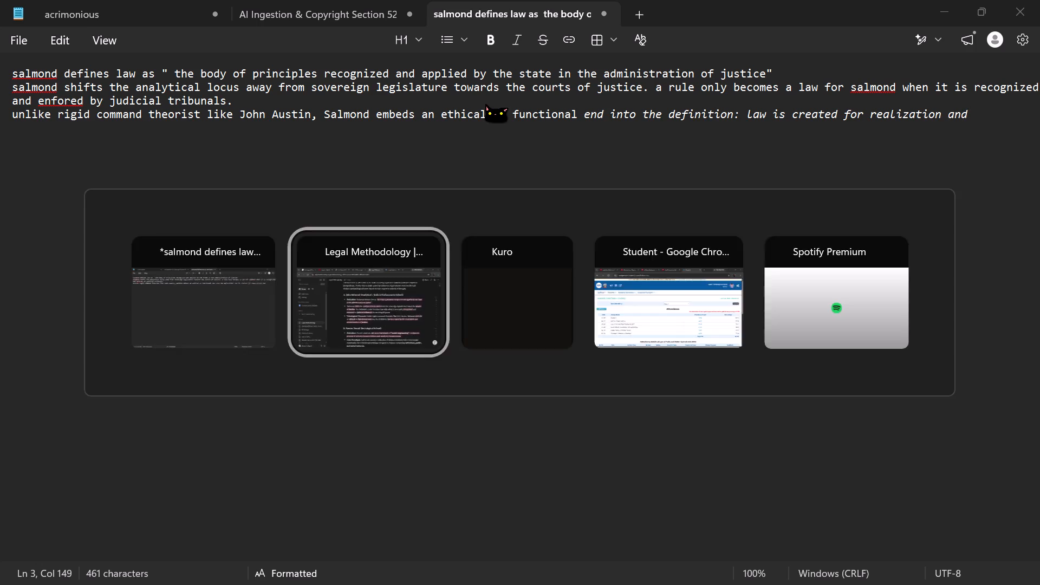
{"action": "key", "text": "alt+Tab"}
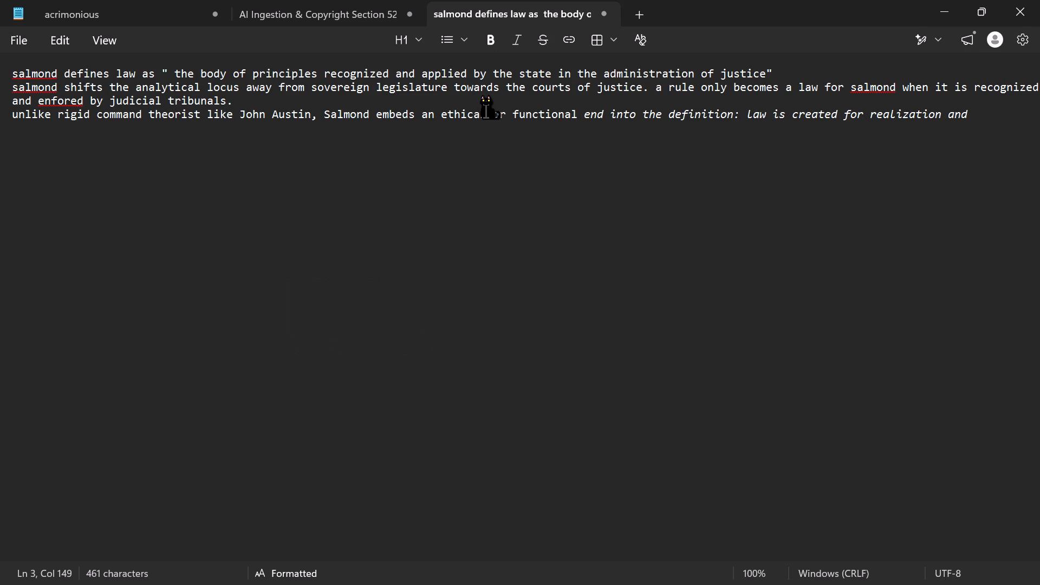
{"action": "type", "text": "admistration of justice"}
{"action": "key", "text": "space"}
{"action": "key", "text": "BackSpace"}
{"action": "key", "text": "period"}
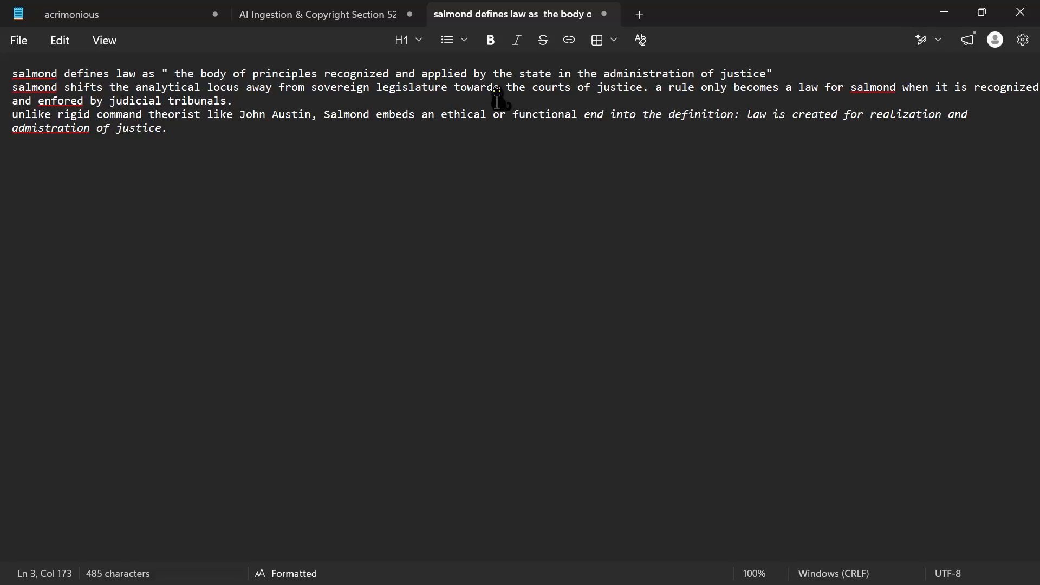
Leave a blank line below the Salmond notes and turn off italic formatting for the new line.
{"action": "left_click", "coordinate": [486, 135]}
{"action": "key", "text": "Return"}
{"action": "key", "text": "Return"}
{"action": "key", "text": "alt+Tab"}
{"action": "key", "text": "alt+Tab"}
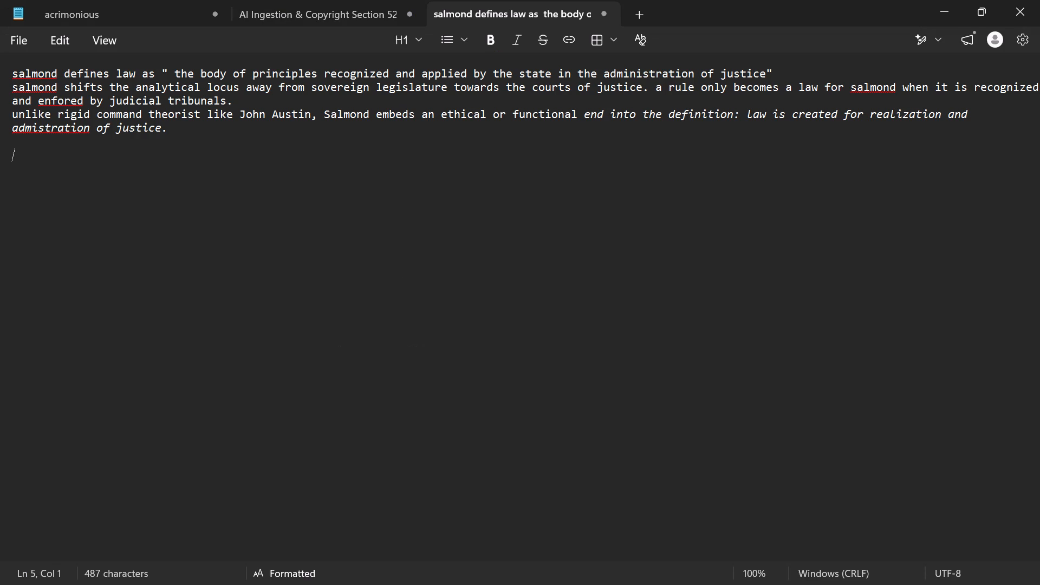
{"action": "left_click", "coordinate": [517, 36]}
{"action": "left_click", "coordinate": [476, 148]}
{"action": "key", "text": "d"}
{"action": "key", "text": "BackSpace"}
{"action": "key", "text": "alt+Tab"}
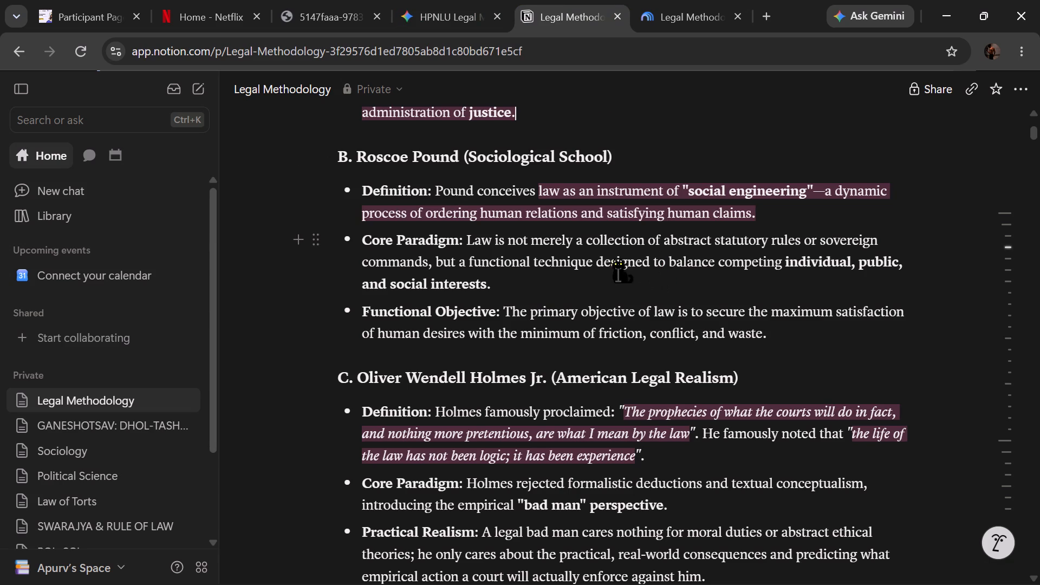
{"action": "scroll", "coordinate": [632, 246], "scroll_direction": "right", "scroll_amount": 1}
{"action": "scroll", "coordinate": [563, 237], "scroll_direction": "left", "scroll_amount": 2}
{"action": "left_click_drag", "start_coordinate": [514, 243], "coordinate": [568, 233]}
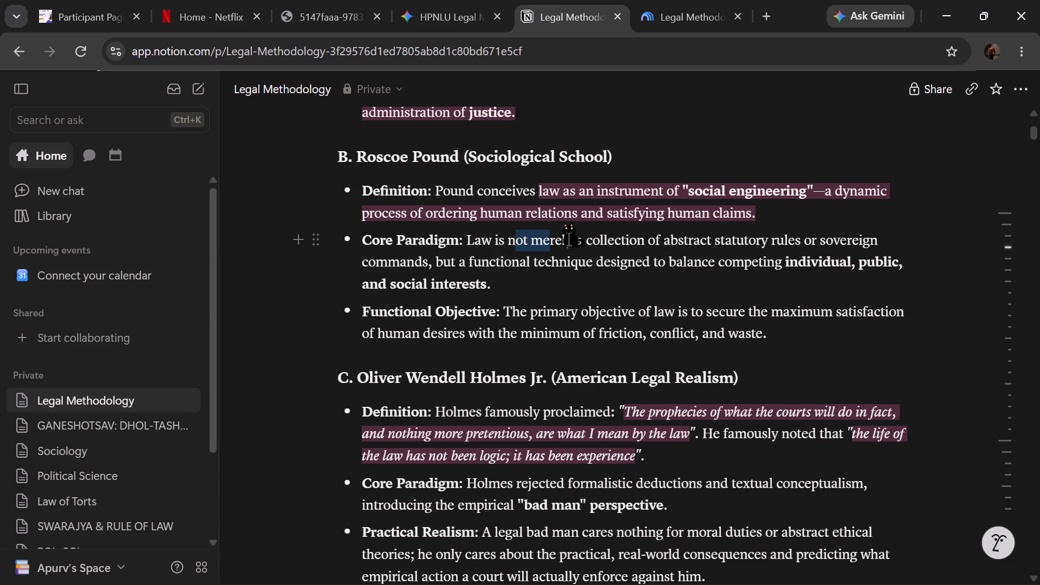
{"action": "left_click_drag", "start_coordinate": [568, 233], "coordinate": [783, 239]}
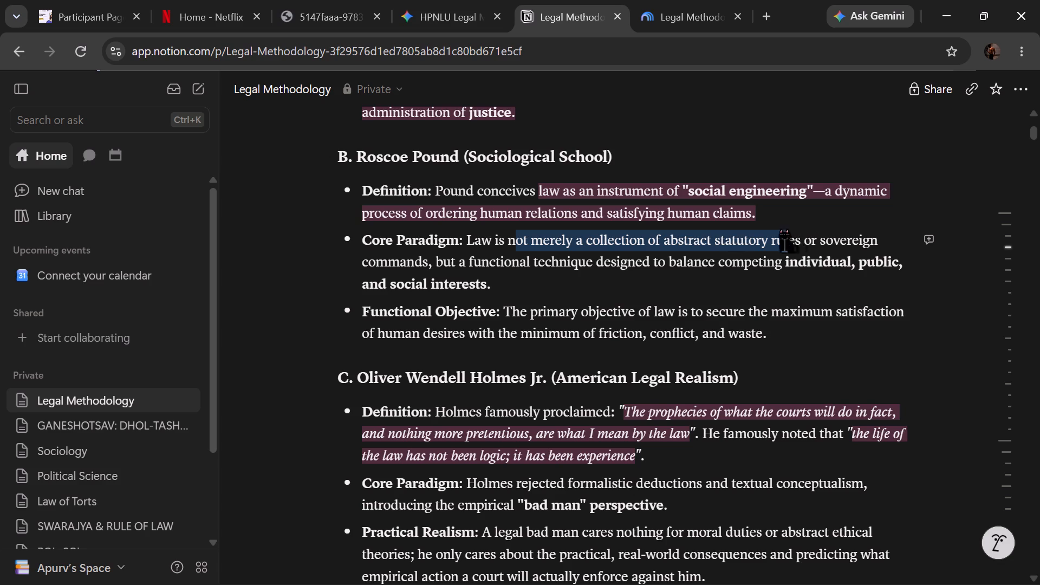
{"action": "left_click_drag", "start_coordinate": [783, 239], "coordinate": [697, 230]}
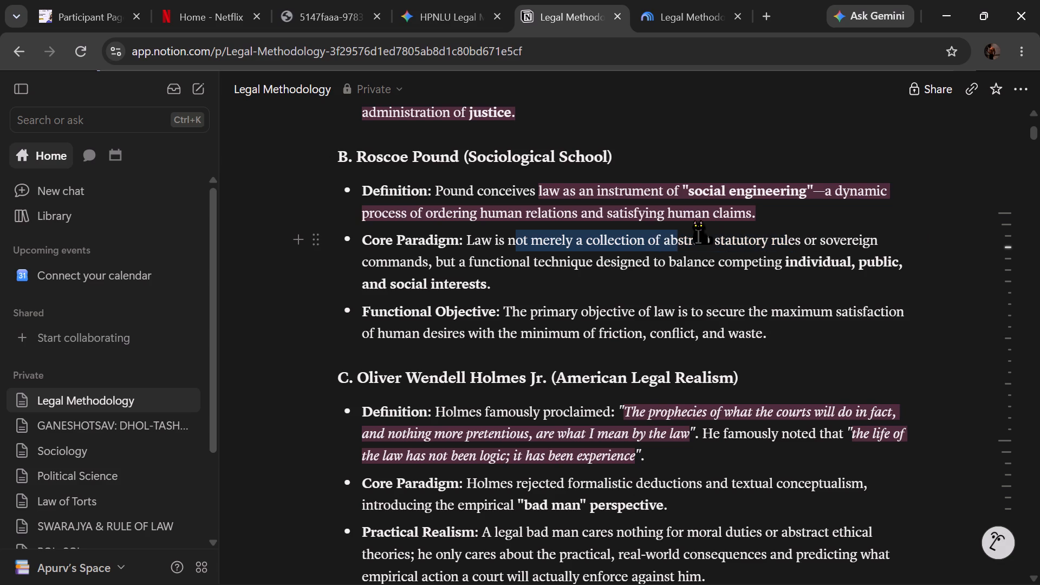
{"action": "left_click_drag", "start_coordinate": [697, 230], "coordinate": [712, 246]}
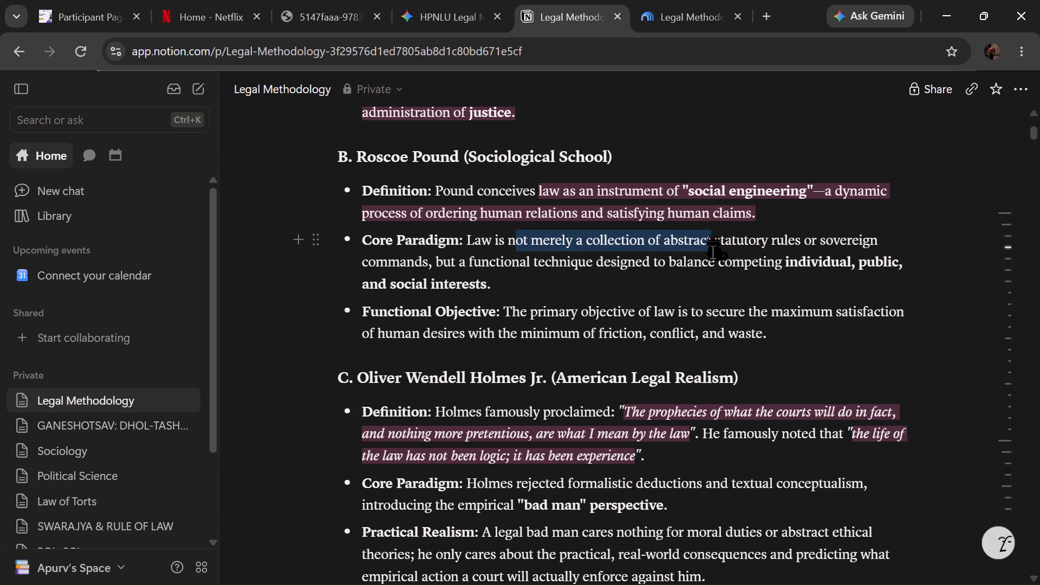
{"action": "left_click_drag", "start_coordinate": [712, 246], "coordinate": [641, 240]}
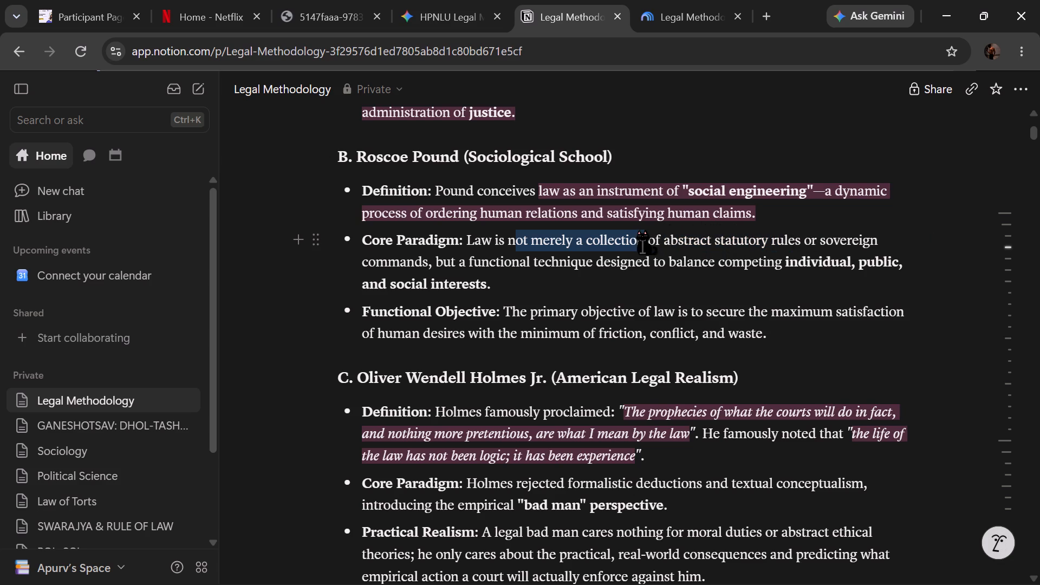
{"action": "key", "text": "ctrl+shift+h"}
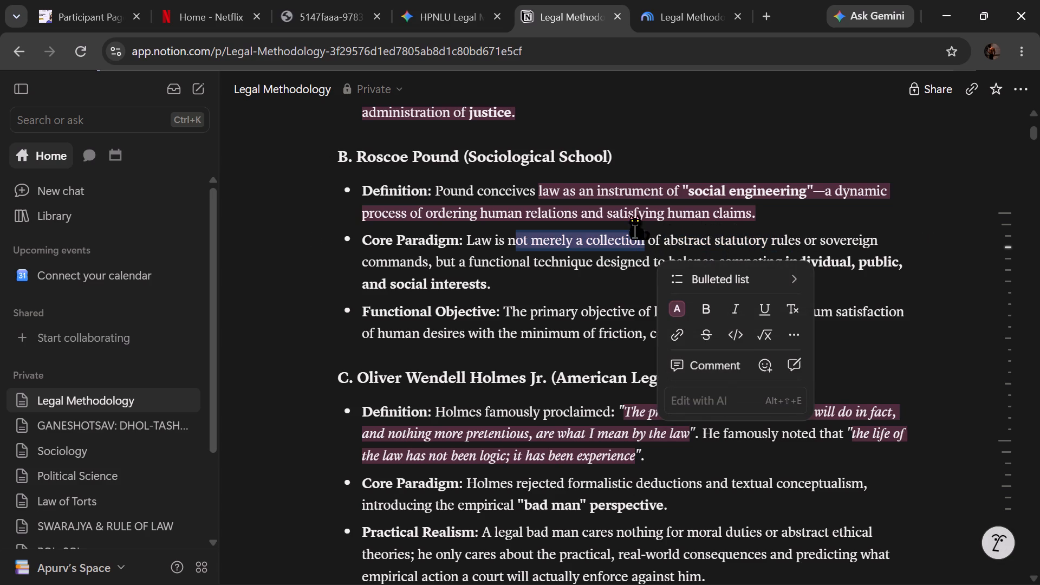
{"action": "left_click", "coordinate": [677, 243]}
Highlight "abstract statutory rules or sovereign commands" in Pound's Core Paradigm point.
{"action": "left_click_drag", "start_coordinate": [667, 243], "coordinate": [425, 266]}
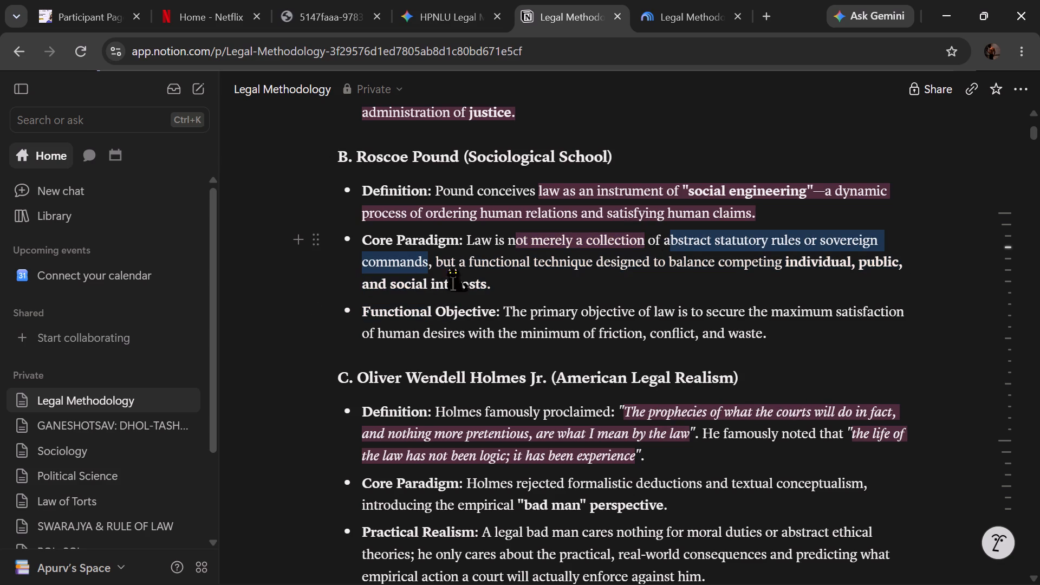
{"action": "key", "text": "ctrl+shift+h"}
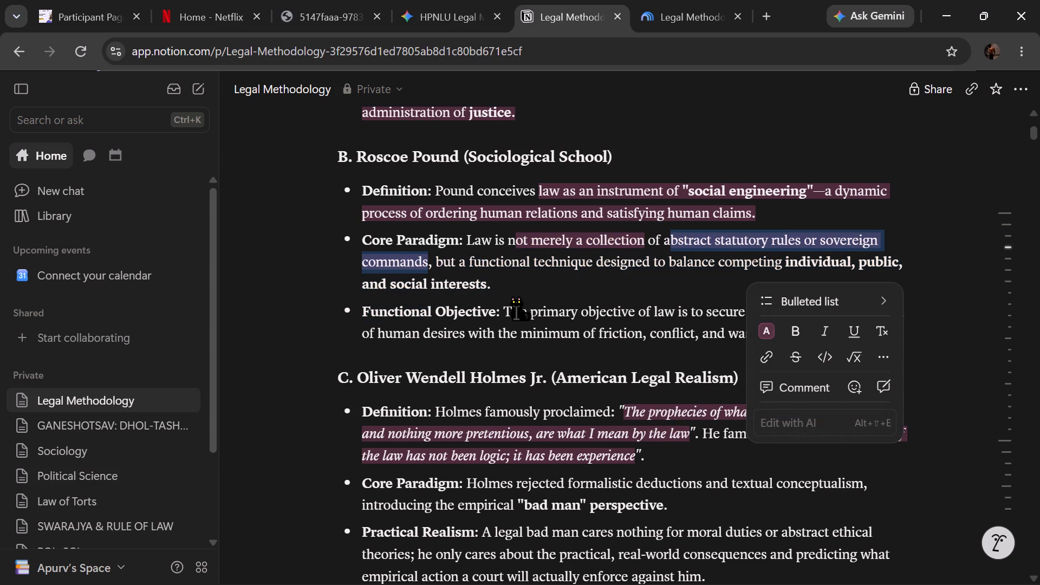
{"action": "left_click", "coordinate": [483, 258]}
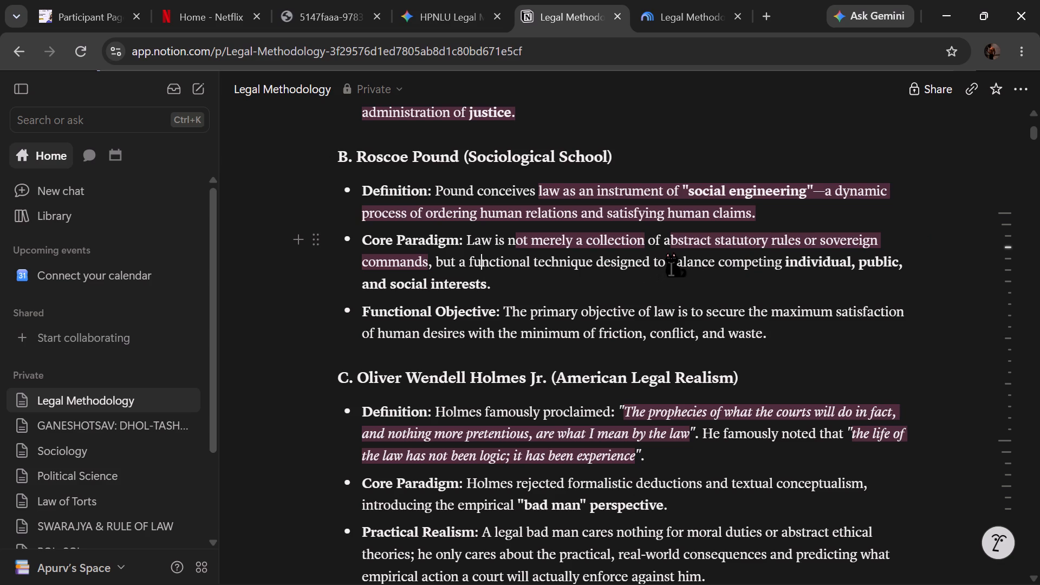
Highlight "balance competing individual, public, and social interests." in Pound's Core Paradigm point.
{"action": "left_click_drag", "start_coordinate": [670, 263], "coordinate": [874, 284]}
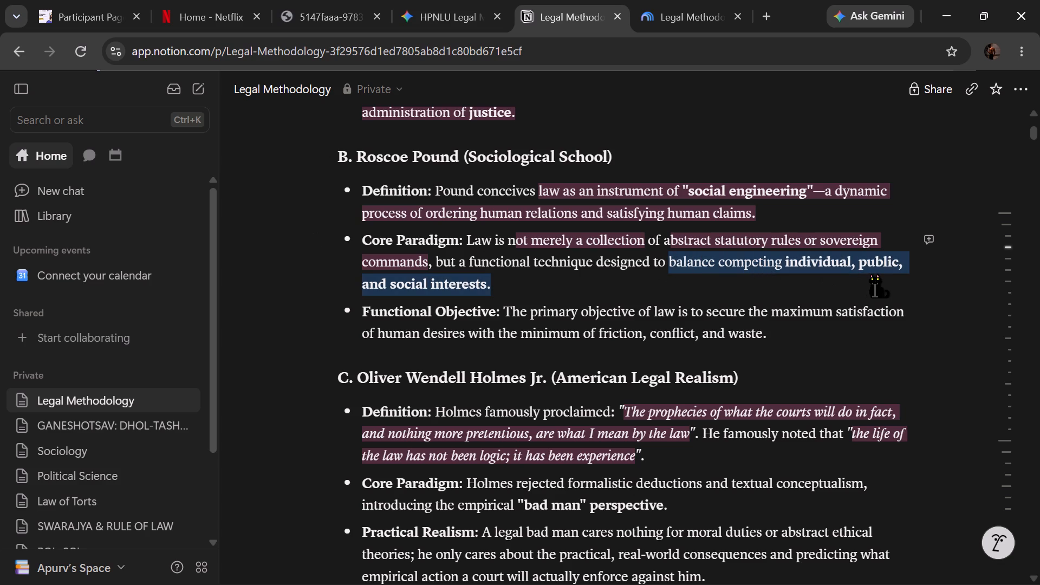
{"action": "key", "text": "ctrl+shift+h"}
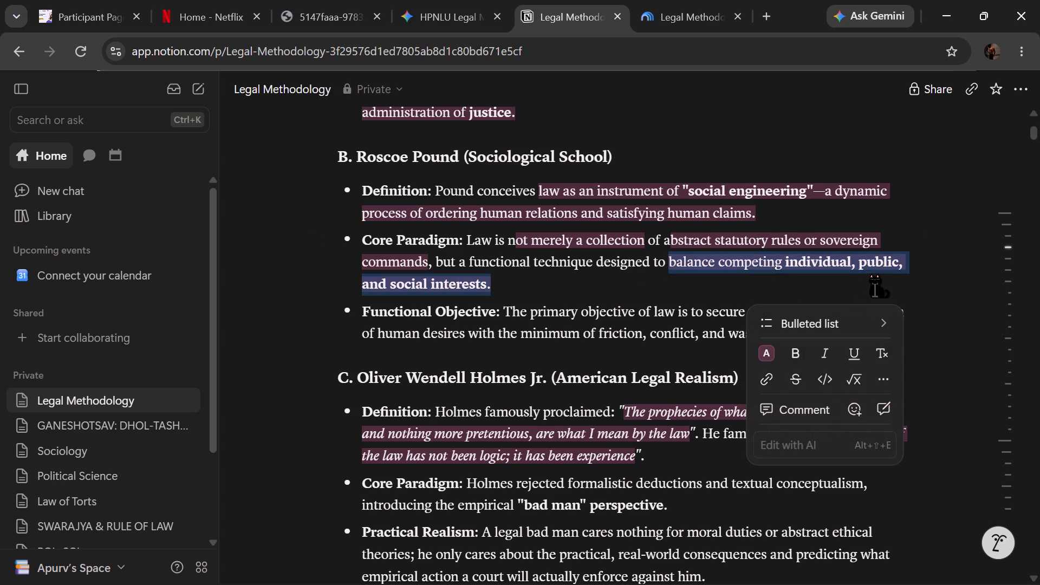
{"action": "left_click", "coordinate": [731, 290]}
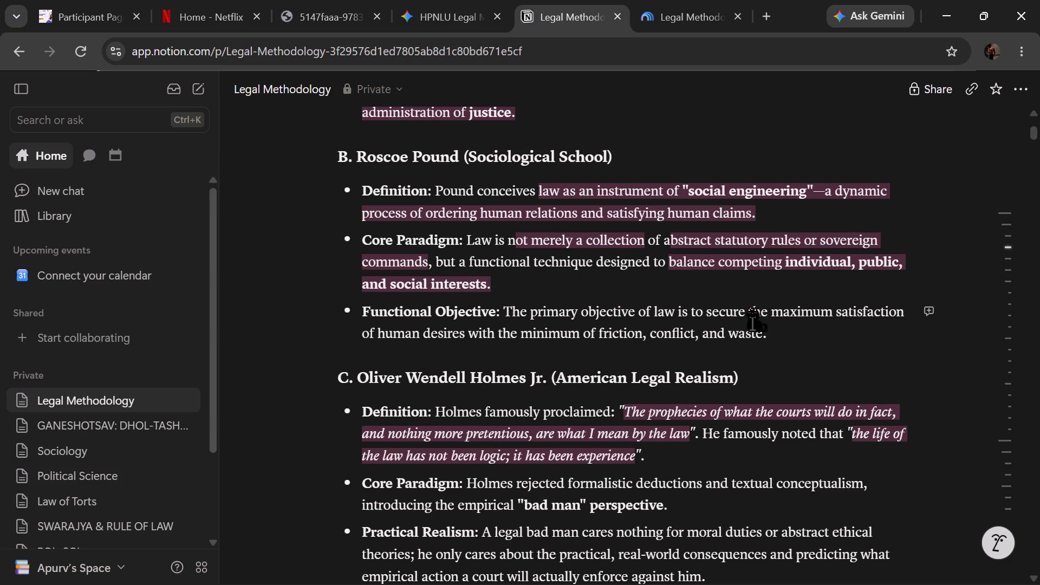
Highlight "secure the maximum satisfaction of human desires with the minimum of friction, conflict, and waste." in Pound's Functional Objective point.
{"action": "left_click_drag", "start_coordinate": [706, 309], "coordinate": [715, 326]}
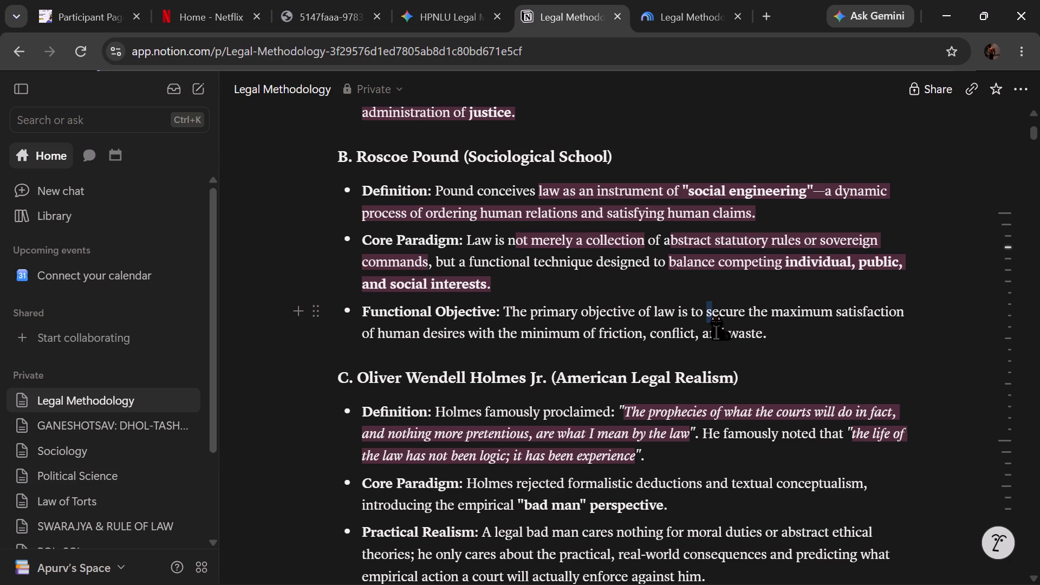
{"action": "left_click_drag", "start_coordinate": [715, 326], "coordinate": [821, 356]}
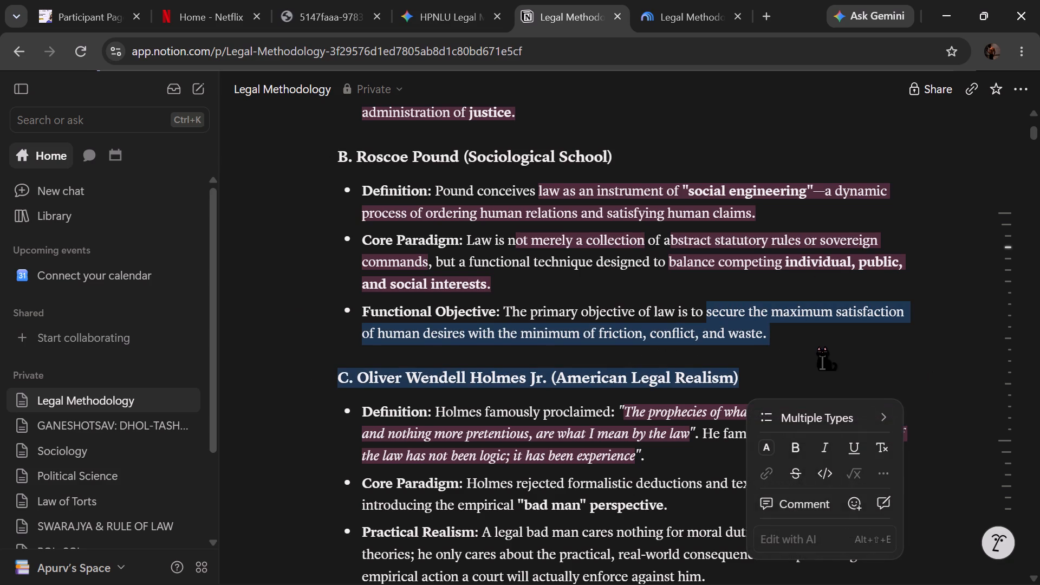
{"action": "left_click", "coordinate": [789, 338]}
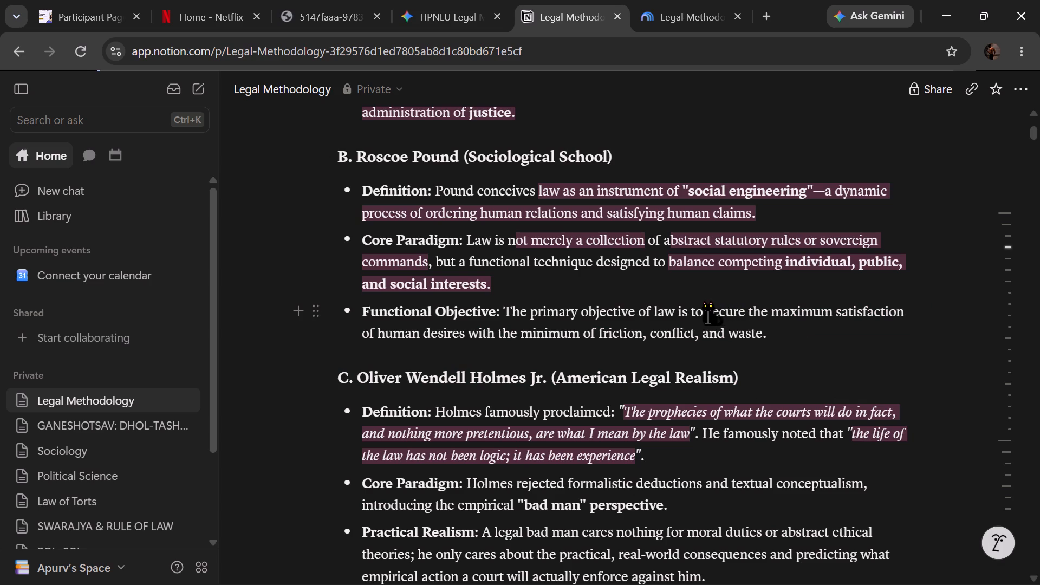
{"action": "left_click_drag", "start_coordinate": [705, 311], "coordinate": [815, 354]}
{"action": "left_click", "coordinate": [795, 342]}
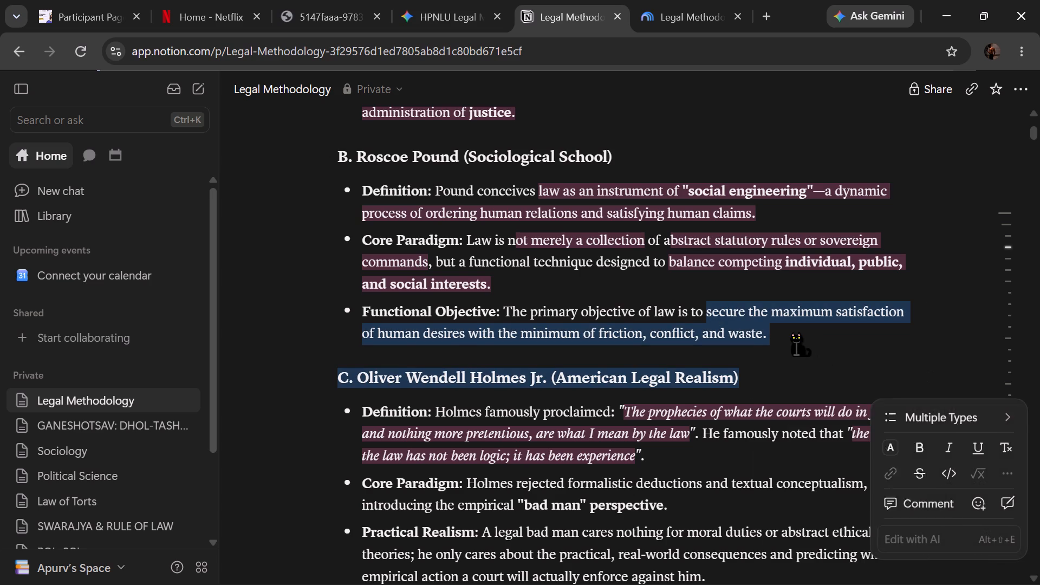
{"action": "left_click_drag", "start_coordinate": [795, 342], "coordinate": [709, 309]}
{"action": "key", "text": "ctrl+shift+h"}
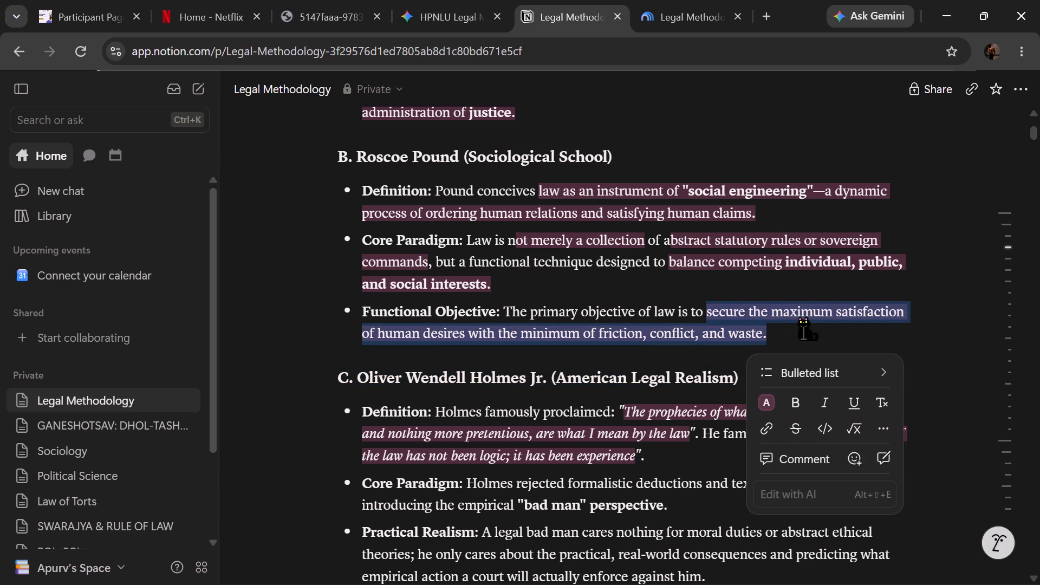
{"action": "left_click", "coordinate": [633, 274]}
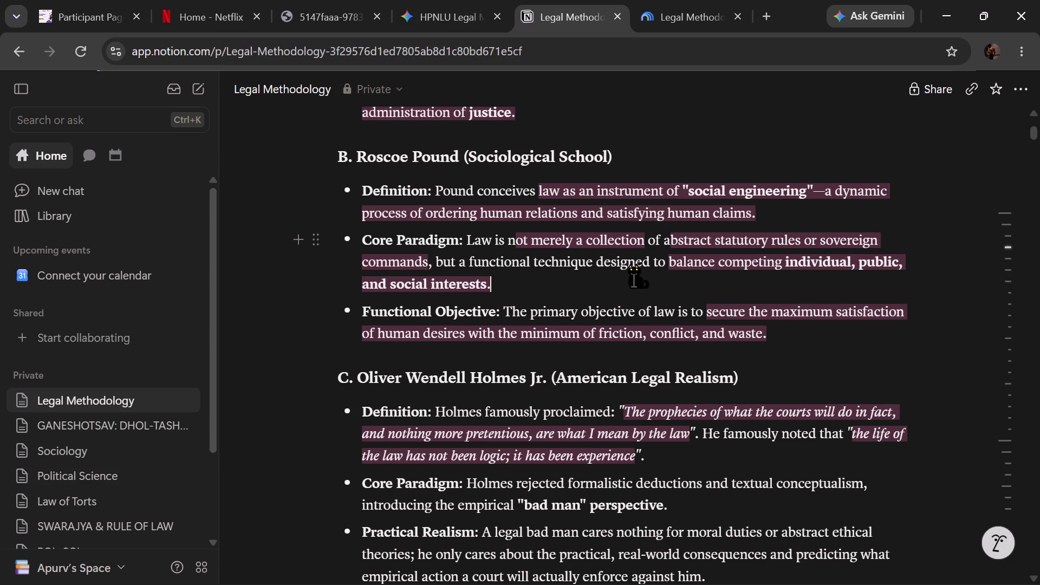
Switch to Notepad and start Pound's definition below the Salmond notes with "views law as an instrument of social eng".
{"action": "scroll", "coordinate": [633, 274], "scroll_direction": "down", "scroll_amount": 1}
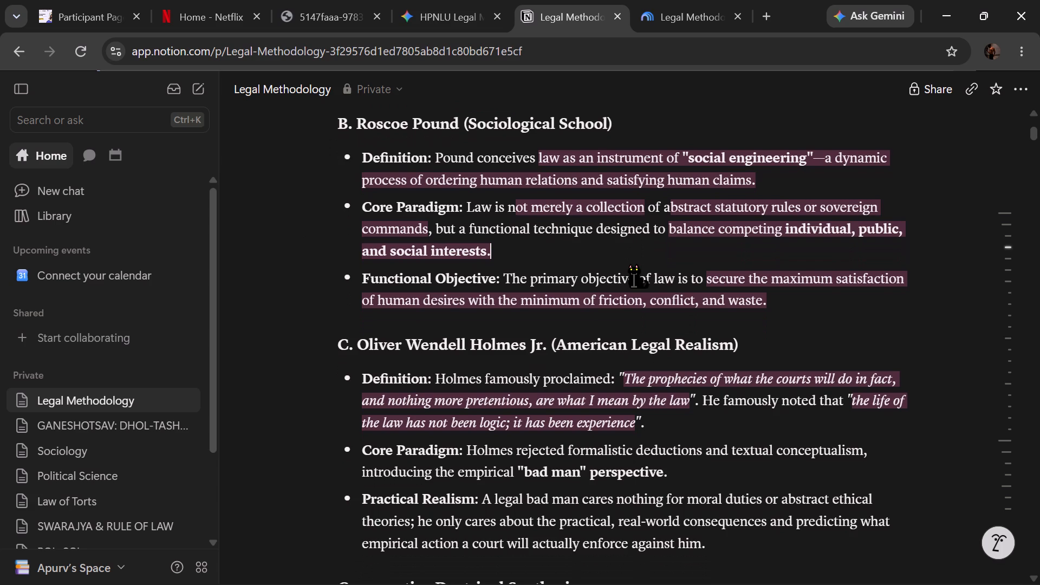
{"action": "scroll", "coordinate": [633, 274], "scroll_direction": "down", "scroll_amount": 1}
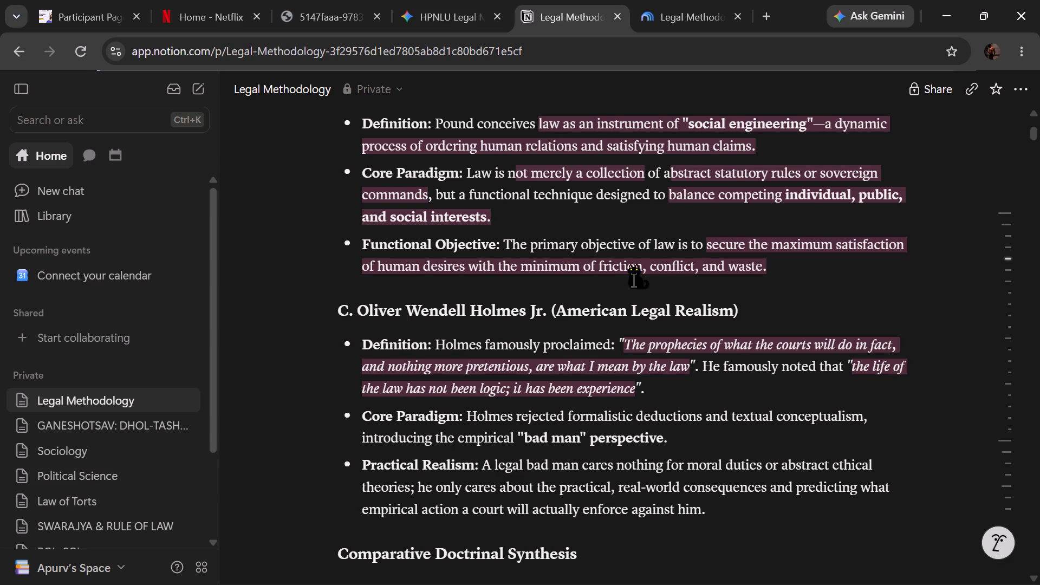
{"action": "scroll", "coordinate": [633, 274], "scroll_direction": "down", "scroll_amount": 1}
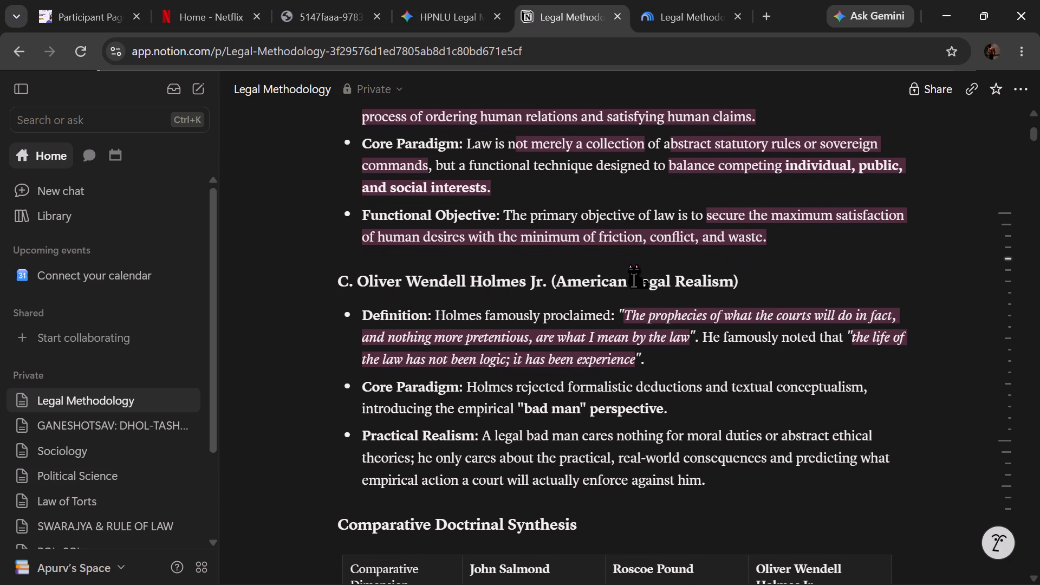
{"action": "key", "text": "alt+Tab"}
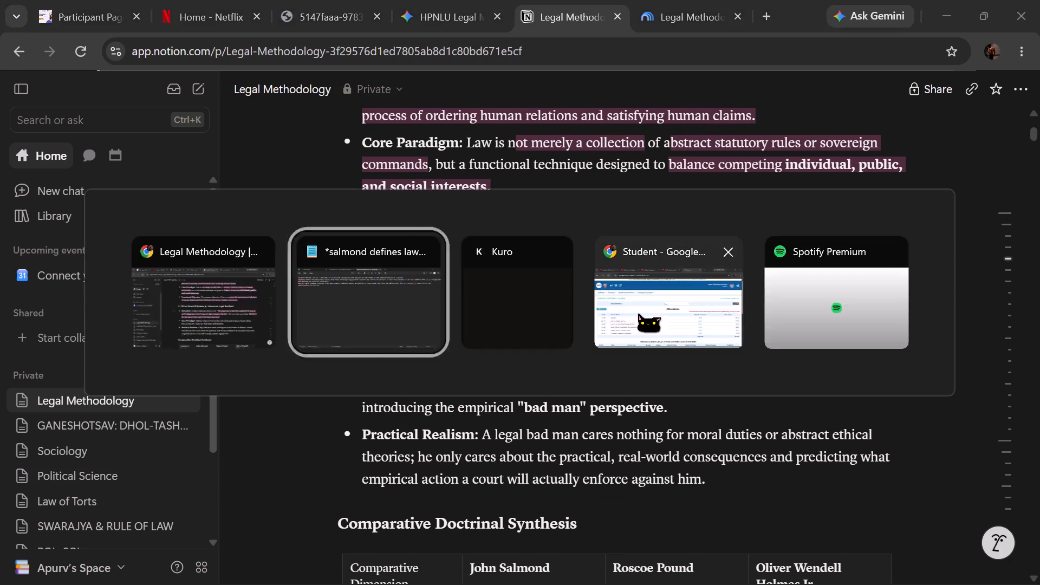
{"action": "key", "text": "backslash"}
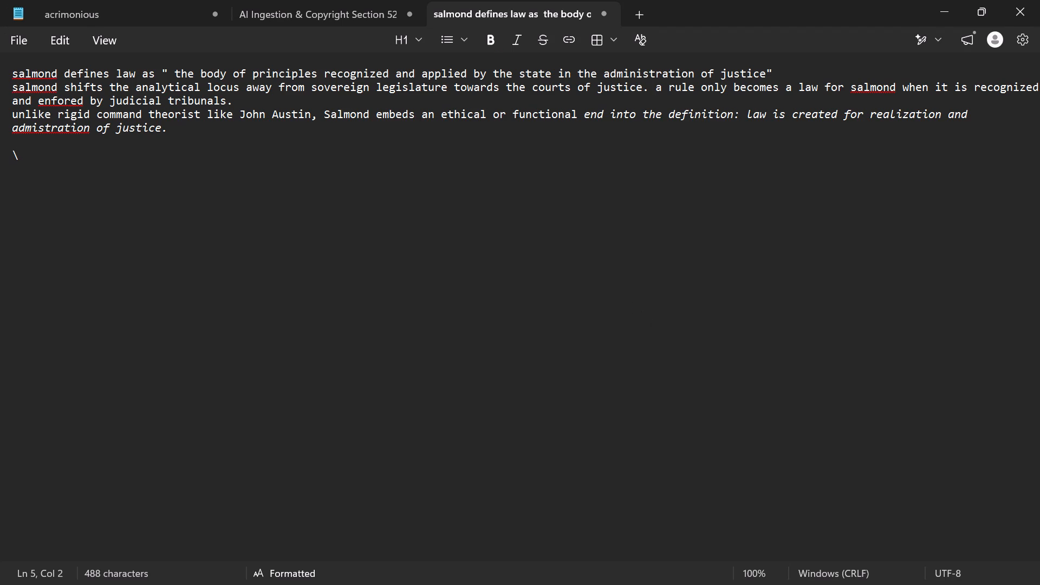
{"action": "key", "text": "BackSpace"}
{"action": "key", "text": "Return"}
{"action": "type", "text": "la"}
{"action": "key", "text": "BackSpace"}
{"action": "key", "text": "BackSpace"}
{"action": "type", "text": "viee"}
{"action": "key", "text": "BackSpace"}
{"action": "type", "text": "ws law as an instrument"}
{"action": "key", "text": "space"}
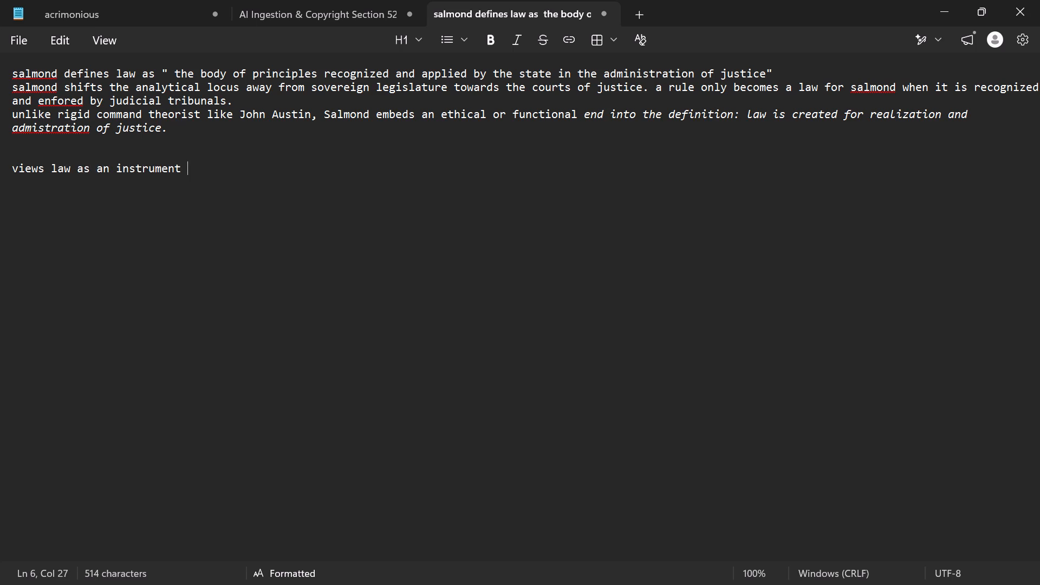
{"action": "type", "text": "of socio"}
{"action": "key", "text": "BackSpace"}
{"action": "type", "text": "al eng"}
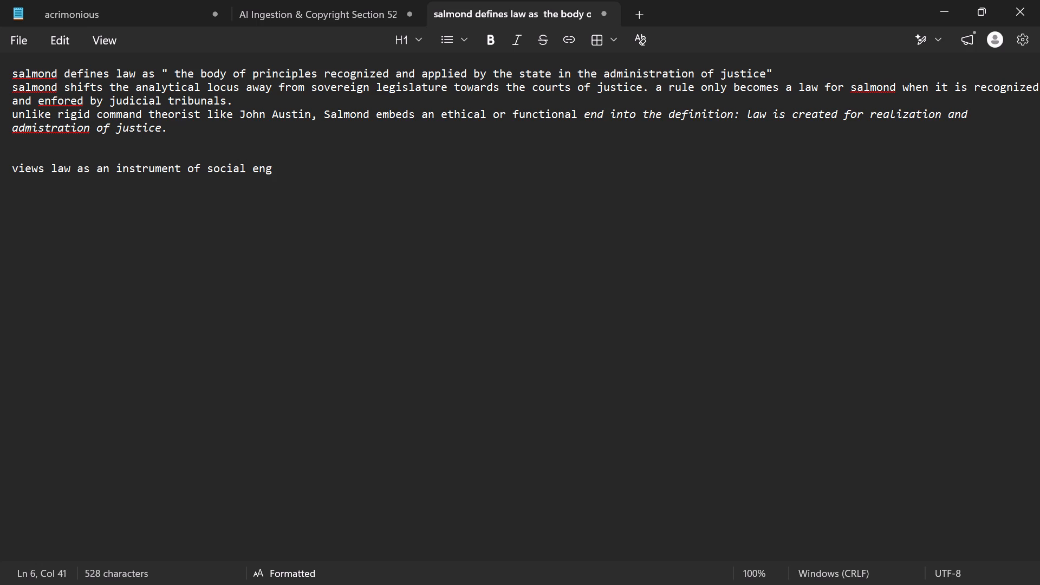
Continue Pound's definition line with "- a dynamic process of ordering human relations and".
{"action": "type", "text": "-"}
{"action": "key", "text": "space"}
{"action": "key", "text": "a"}
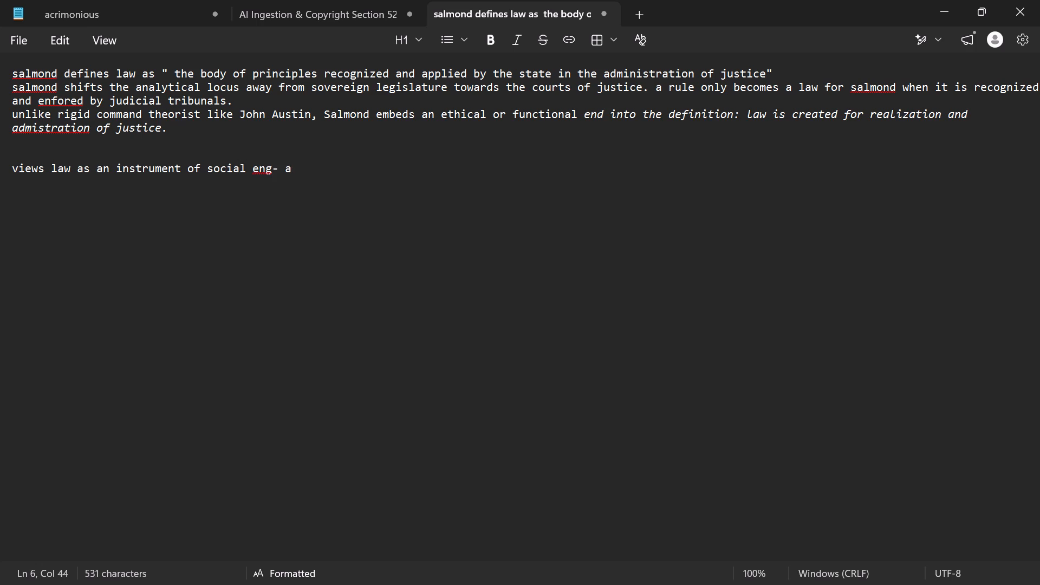
{"action": "key", "text": "space"}
{"action": "type", "text": "dynamic"}
{"action": "key", "text": "space"}
{"action": "type", "text": "process of"}
{"action": "key", "text": "space"}
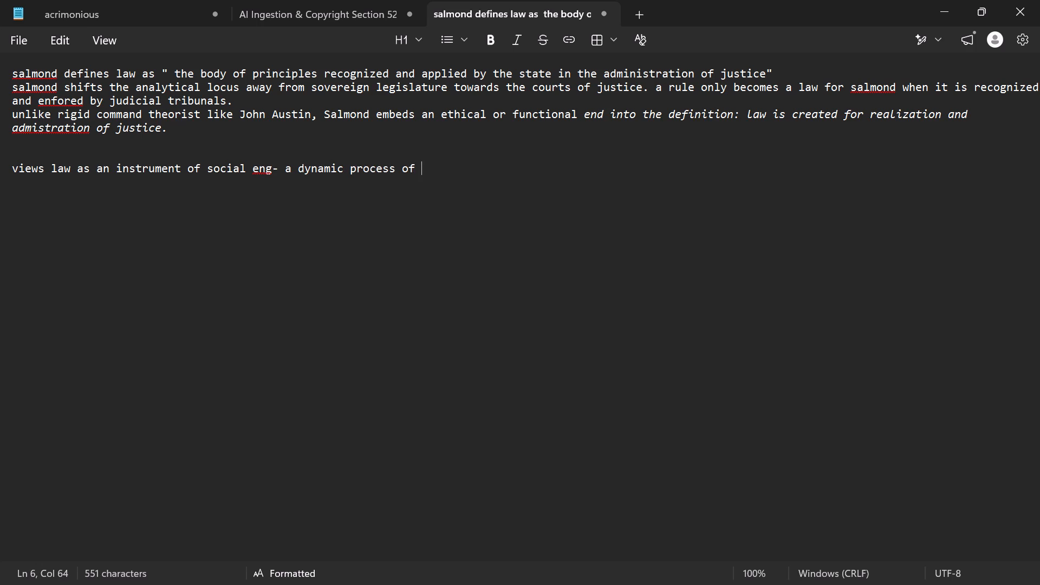
{"action": "type", "text": "or"}
{"action": "key", "text": "BackSpace"}
{"action": "type", "text": "der"}
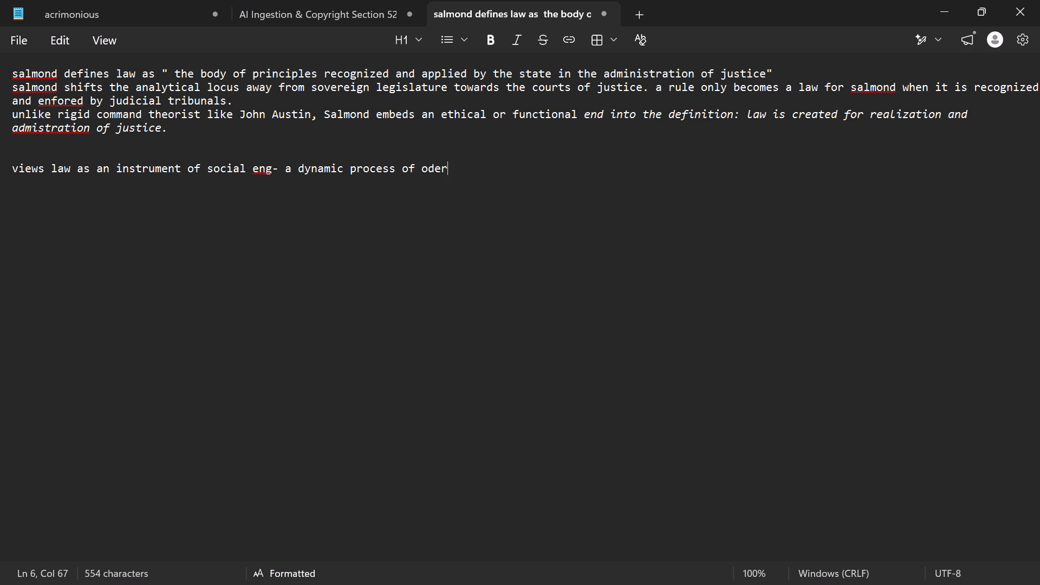
{"action": "key", "text": "BackSpace"}
{"action": "key", "text": "BackSpace"}
{"action": "key", "text": "r"}
{"action": "key", "text": "BackSpace"}
{"action": "key", "text": "BackSpace"}
{"action": "type", "text": "rdering human relations and"}
{"action": "key", "text": "space"}
Finish the definition with "satisfying human claims.", correcting the misspelled "jhuman", and start a new line.
{"action": "key", "text": "a"}
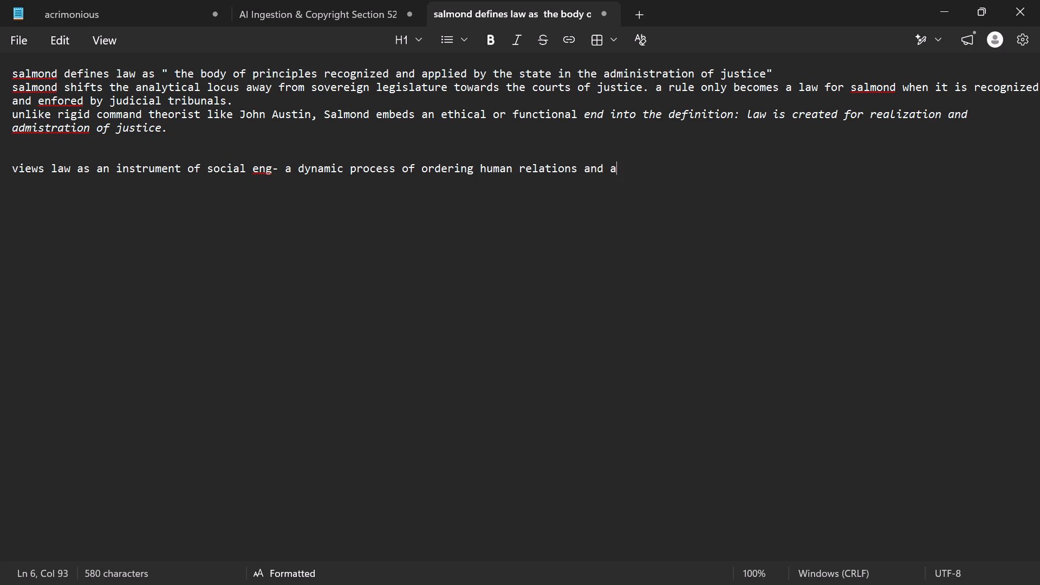
{"action": "key", "text": "BackSpace"}
{"action": "type", "text": "sa"}
{"action": "type", "text": "tis"}
{"action": "type", "text": "fying jhuman claims"}
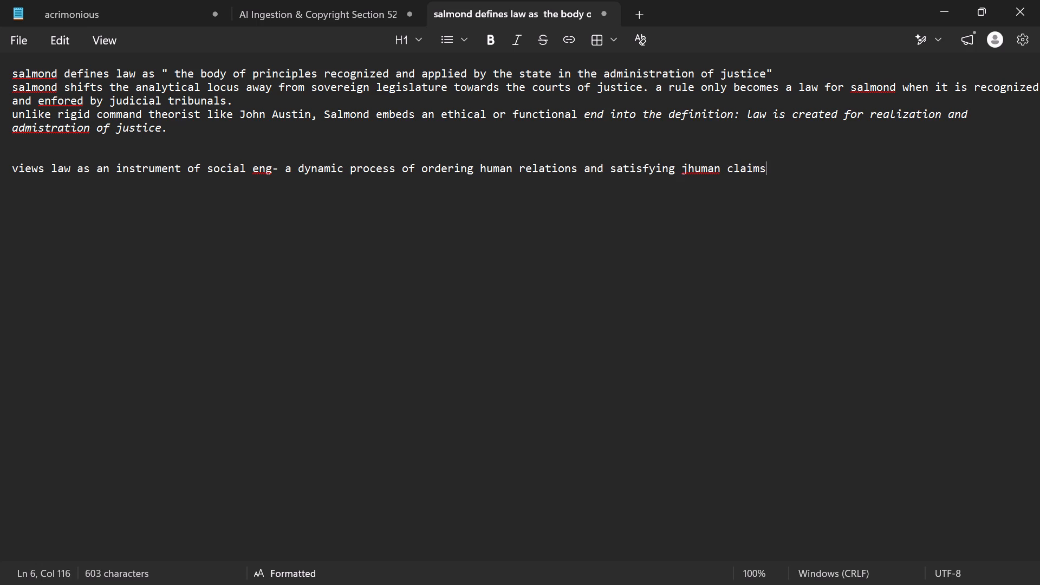
{"action": "left_click", "coordinate": [704, 175]}
{"action": "double_click", "coordinate": [706, 173]}
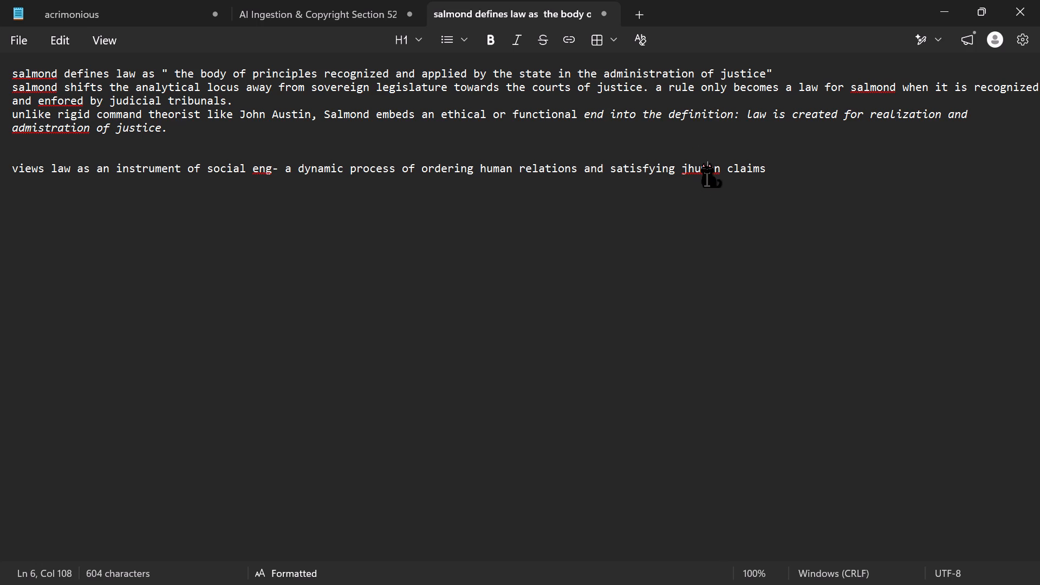
{"action": "left_click", "coordinate": [715, 195]}
{"action": "left_click", "coordinate": [767, 170]}
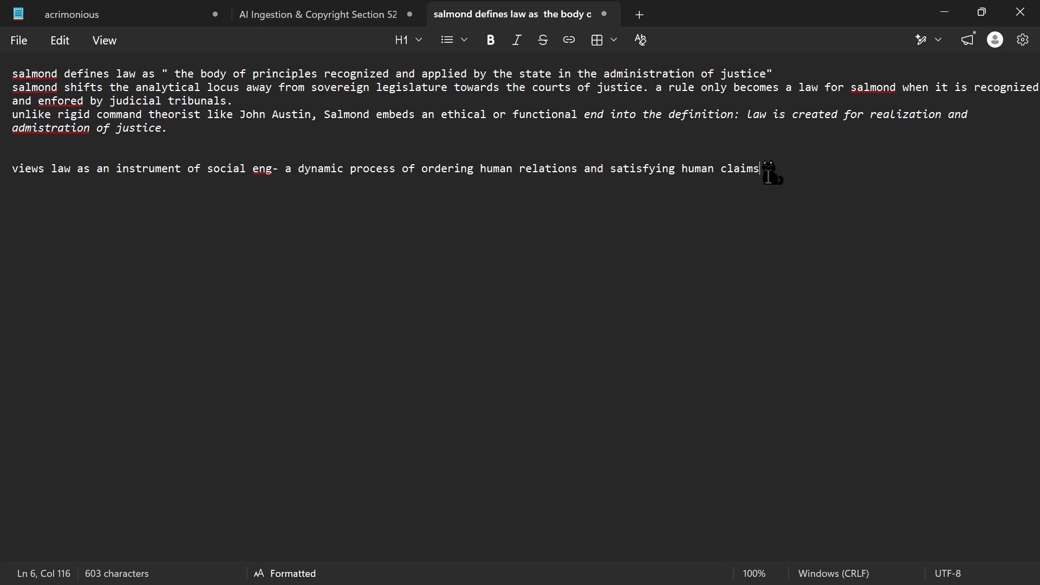
{"action": "key", "text": "period"}
{"action": "key", "text": "Return"}
Start Pound's core paradigm on the new line with "law is not merely a collection of abstract statutory".
{"action": "type", "text": "law isn"}
{"action": "key", "text": "space"}
{"action": "key", "text": "BackSpace"}
{"action": "key", "text": "BackSpace"}
{"action": "key", "text": "space"}
{"action": "type", "text": "not merely a collection of abstar"}
{"action": "key", "text": "BackSpace"}
{"action": "key", "text": "BackSpace"}
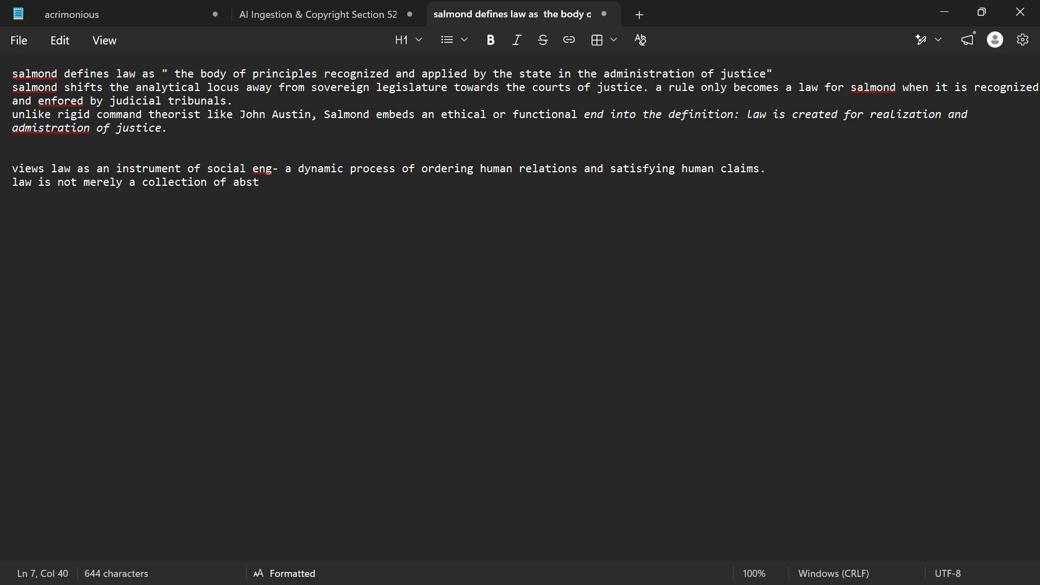
{"action": "type", "text": "ract statutory"}
{"action": "key", "text": "space"}
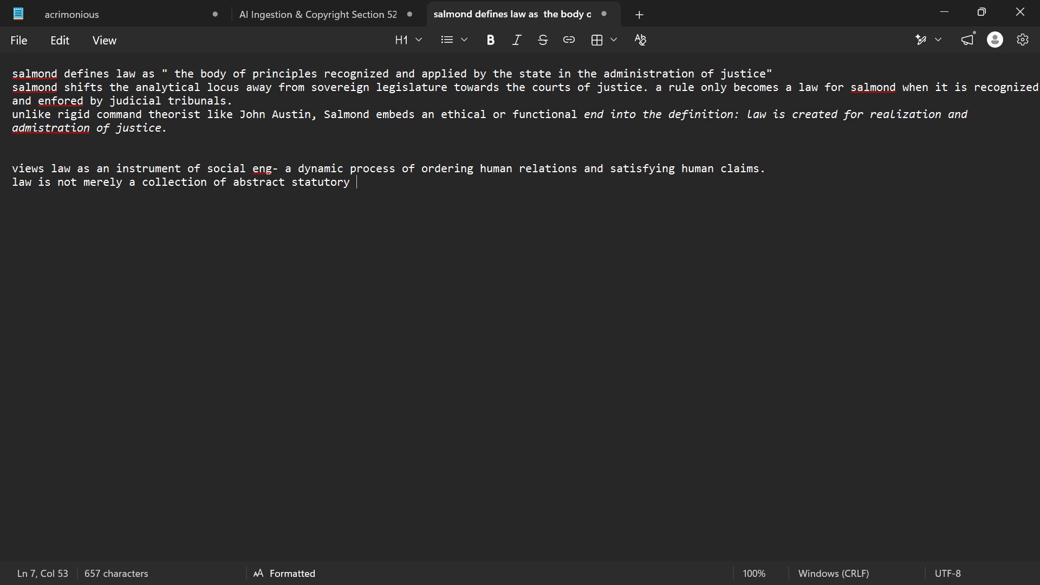
Continue the core paradigm line with "rules or sov comm , but a functional tool designed to".
{"action": "type", "text": "rules or sov comm , but a"}
{"action": "key", "text": "space"}
{"action": "type", "text": "functional"}
{"action": "key", "text": "space"}
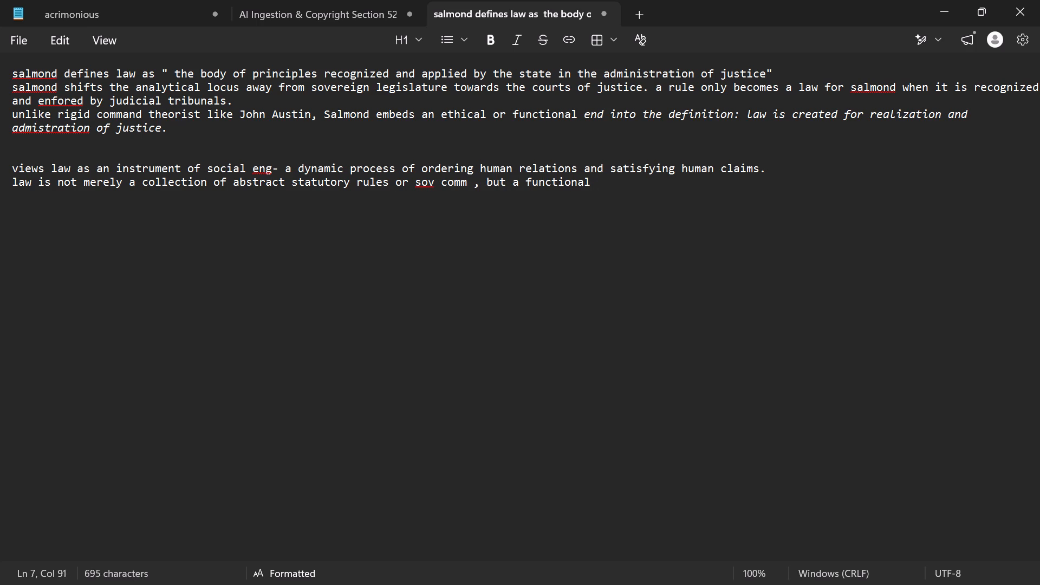
{"action": "type", "text": "tool designed to"}
{"action": "key", "text": "space"}
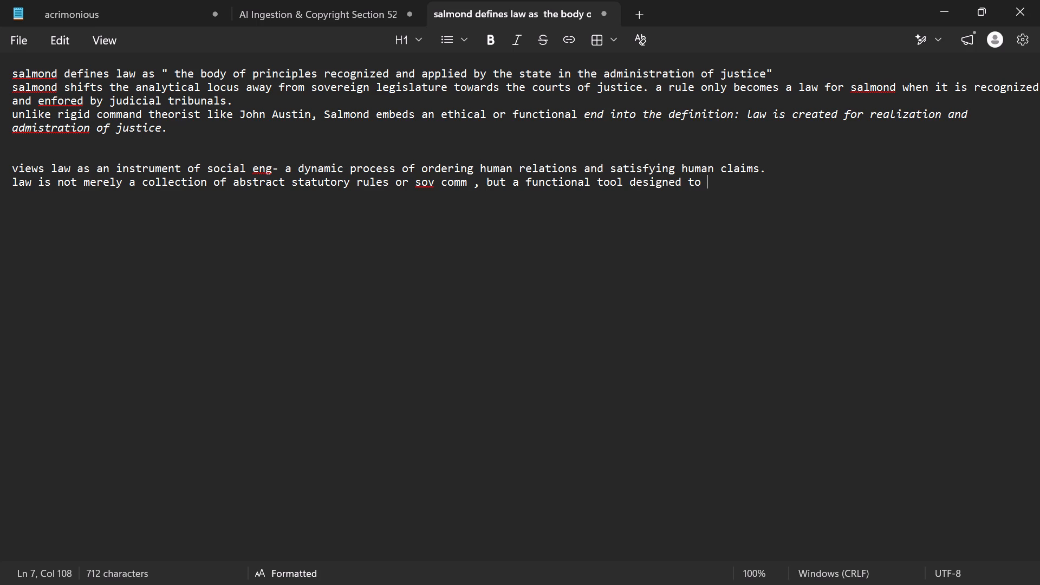
Complete the core paradigm line with "balance competeing ind, public and social int.".
{"action": "type", "text": "balance"}
{"action": "key", "text": "space"}
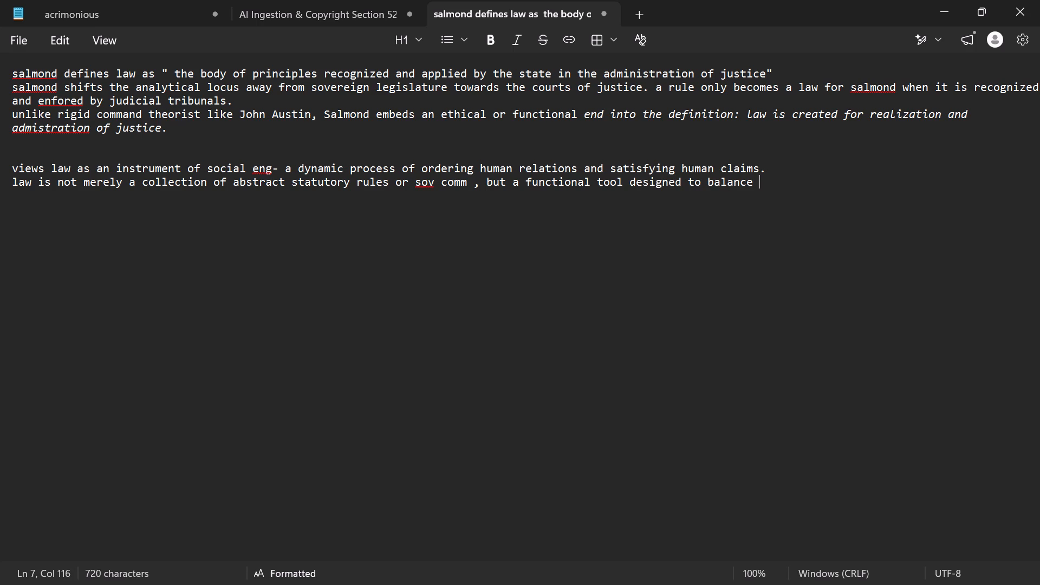
{"action": "key", "text": "i"}
{"action": "key", "text": "BackSpace"}
{"action": "type", "text": "competeing in"}
{"action": "type", "text": "d, pi"}
{"action": "key", "text": "BackSpace"}
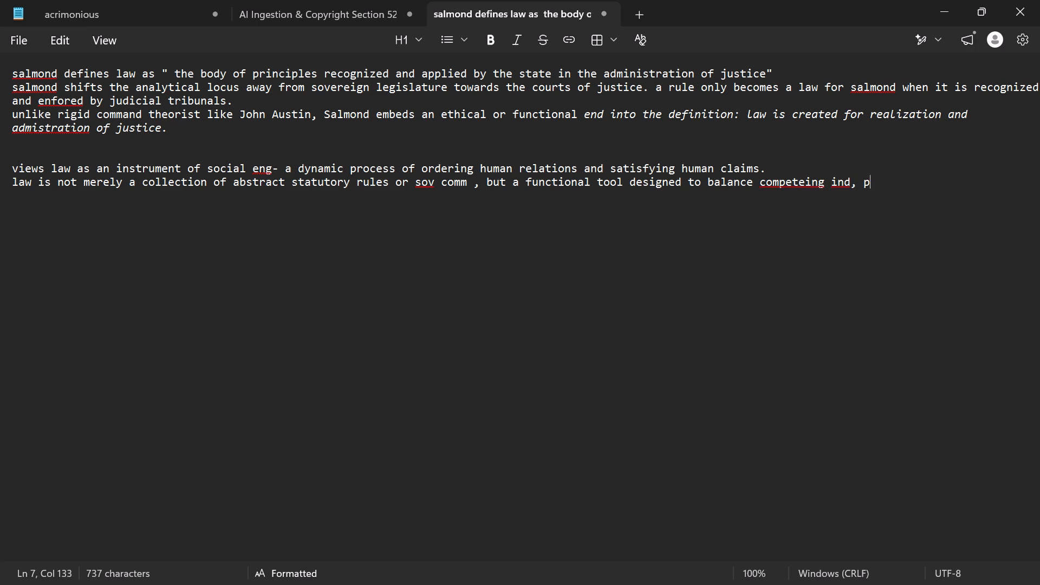
{"action": "key", "text": "u"}
{"action": "type", "text": "blic and social int"}
{"action": "key", "text": "comma"}
{"action": "key", "text": "BackSpace"}
{"action": "key", "text": "period"}
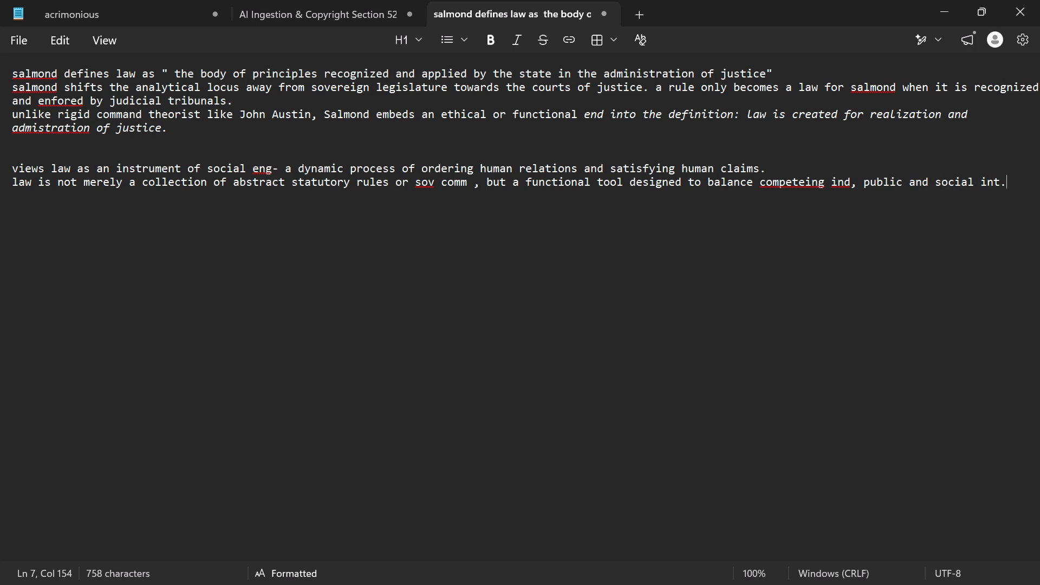
Start Pound's functional objective on a new line with "the primary obj of law is to secure max".
{"action": "key", "text": "Return"}
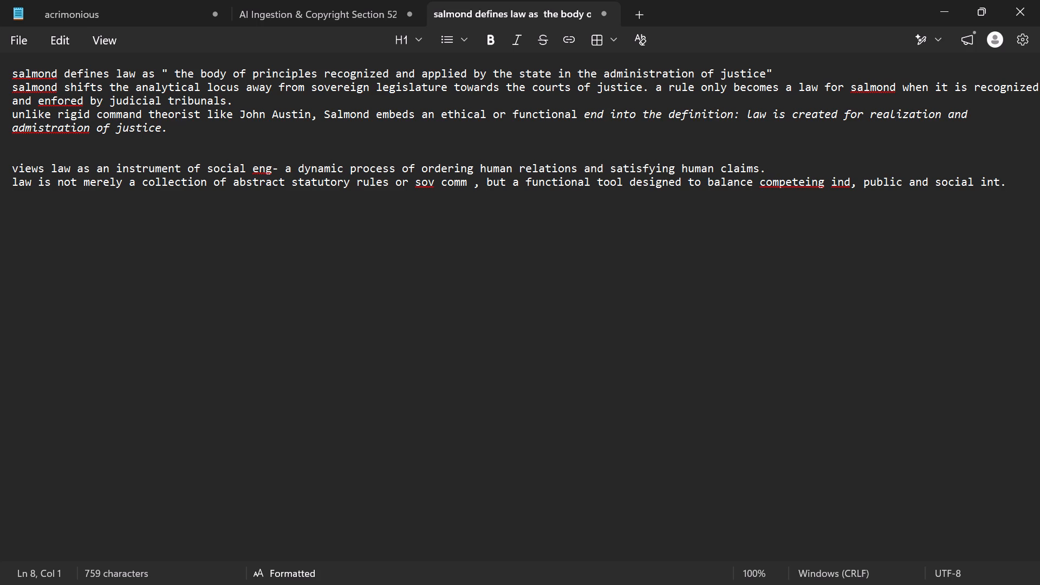
{"action": "type", "text": "the primary obj of law is to"}
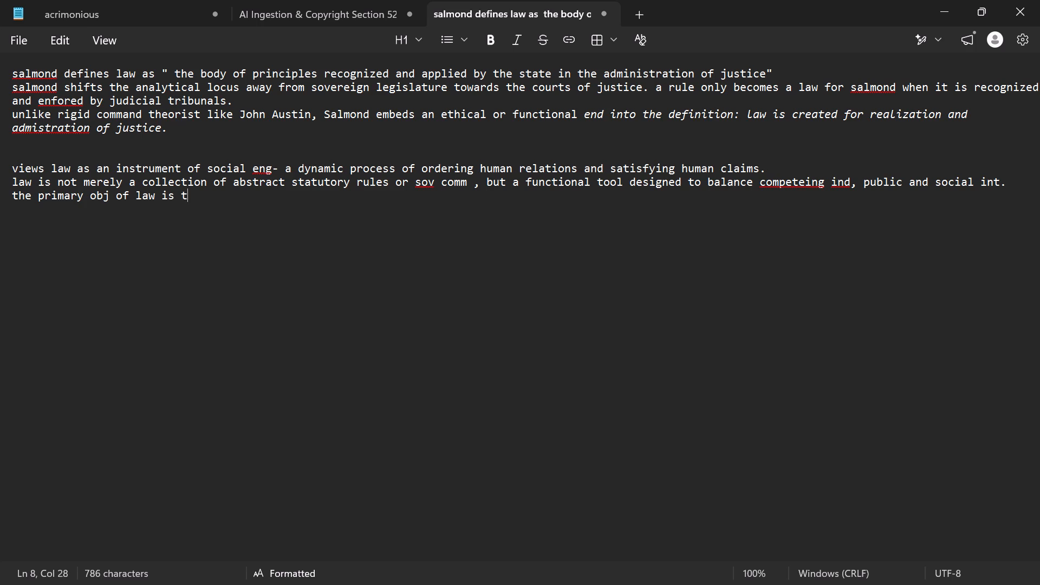
{"action": "key", "text": "space"}
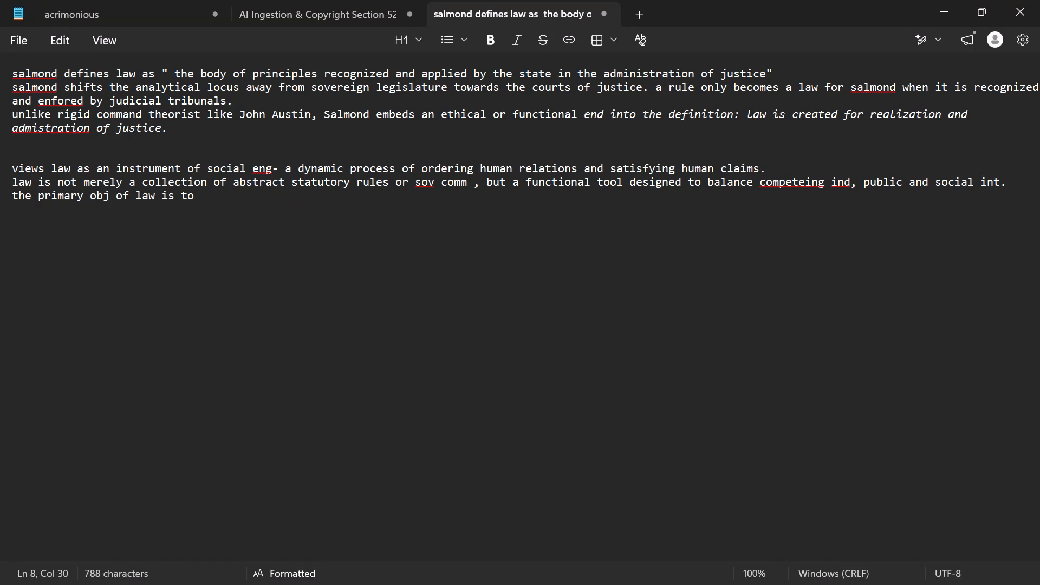
{"action": "left_click", "coordinate": [233, 208]}
{"action": "type", "text": "secore"}
{"action": "key", "text": "BackSpace"}
{"action": "key", "text": "BackSpace"}
{"action": "key", "text": "BackSpace"}
{"action": "type", "text": "ure ma"}
{"action": "key", "text": "x"}
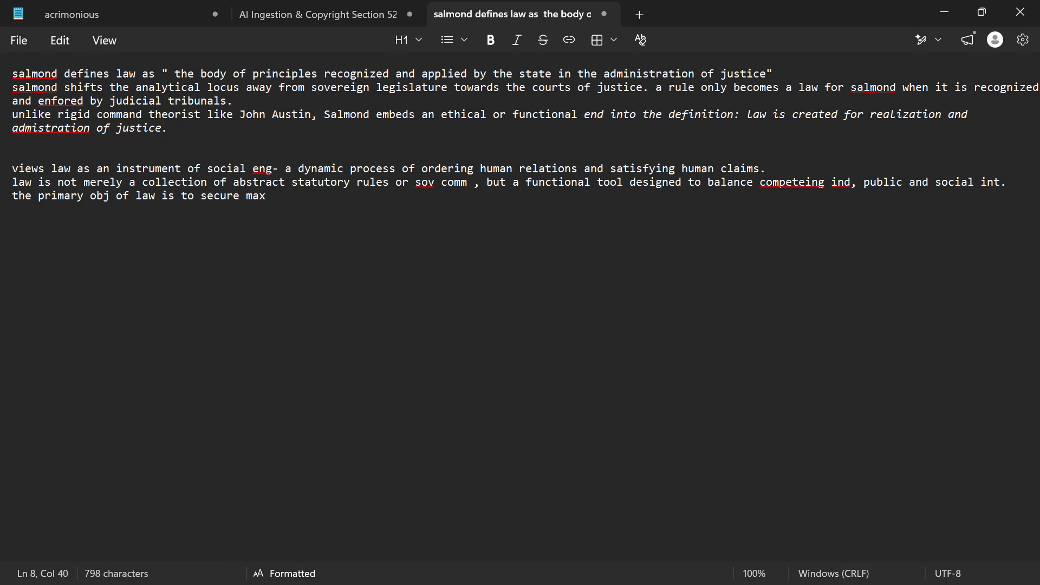
{"action": "key", "text": "space"}
Continue the functional objective line with "satisfaction of human desired with min of friction", checking the wording against the Notion notes.
{"action": "key", "text": "alt+Tab"}
{"action": "key", "text": "alt+Tab"}
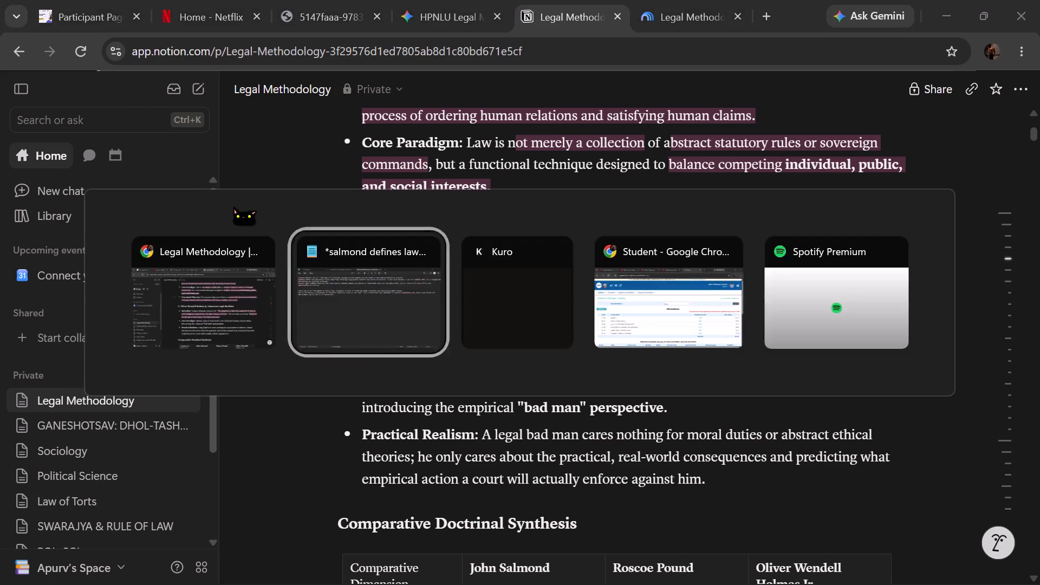
{"action": "type", "text": "satisfaction of"}
{"action": "key", "text": "space"}
{"action": "key", "text": "j"}
{"action": "key", "text": "BackSpace"}
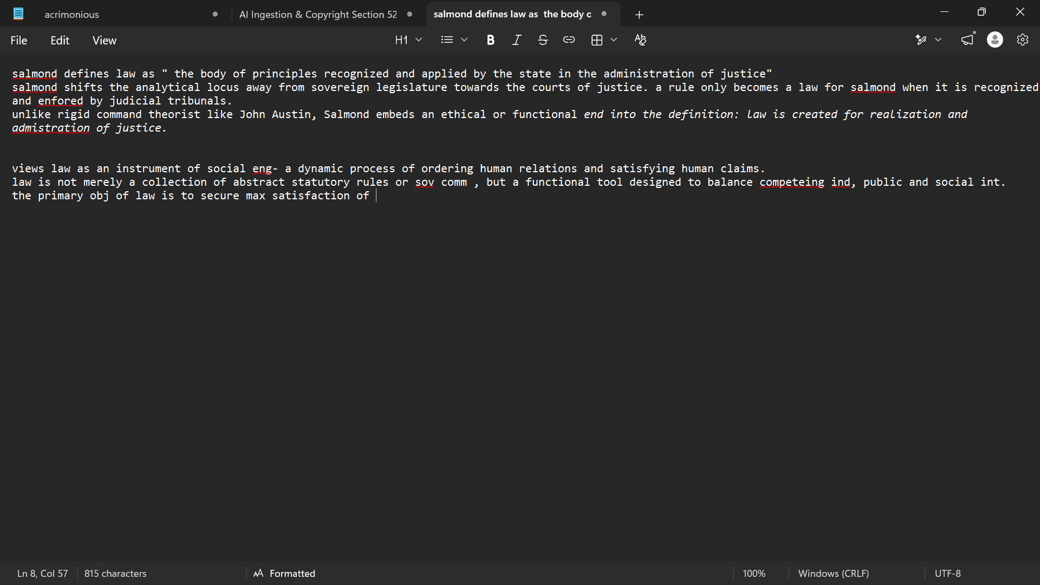
{"action": "key", "text": "alt+Tab"}
{"action": "key", "text": "alt+Tab"}
{"action": "type", "text": "human desired with min"}
{"action": "key", "text": "alt+Tab"}
{"action": "key", "text": "alt+Tab"}
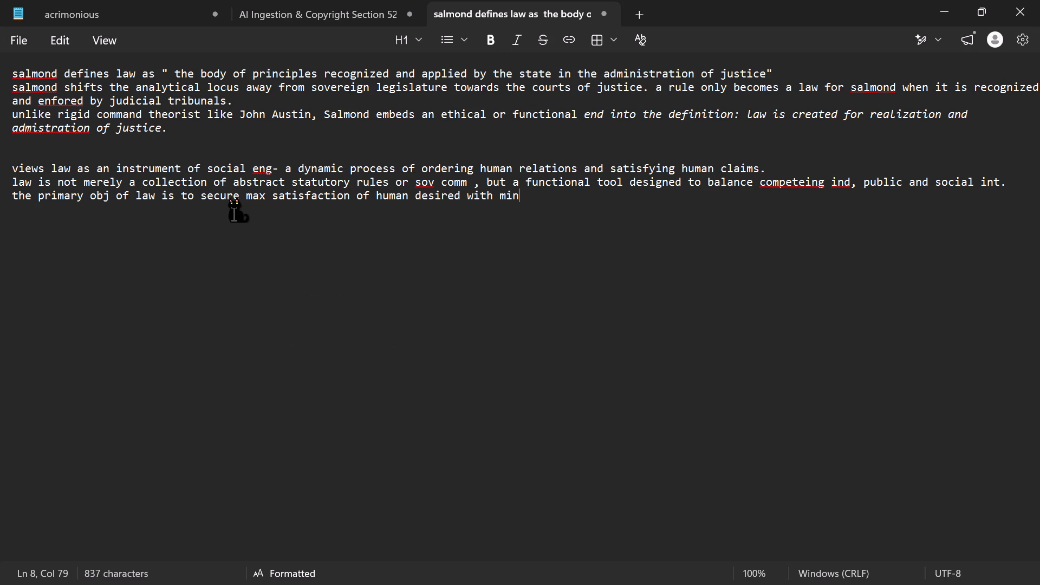
{"action": "key", "text": "space"}
{"action": "type", "text": "of friction"}
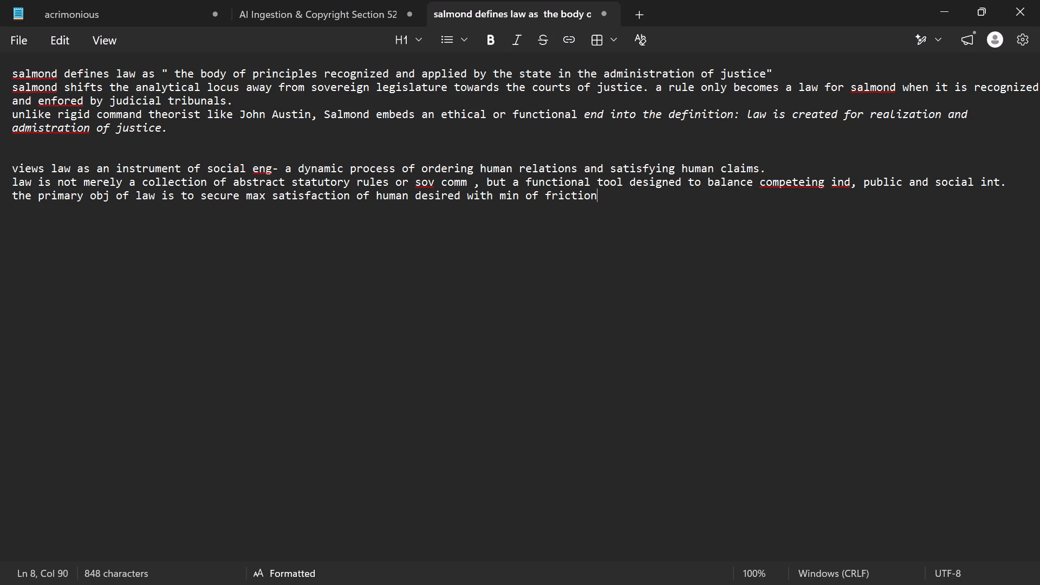
{"action": "key", "text": "space"}
Complete the functional objective line with ", conflict and waste." and start a new line.
{"action": "key", "text": "alt+Tab"}
{"action": "key", "text": "alt+Tab"}
{"action": "type", "text": ", conflict anf"}
{"action": "key", "text": "BackSpace"}
{"action": "type", "text": "d waste"}
{"action": "key", "text": "period"}
{"action": "key", "text": "Return"}
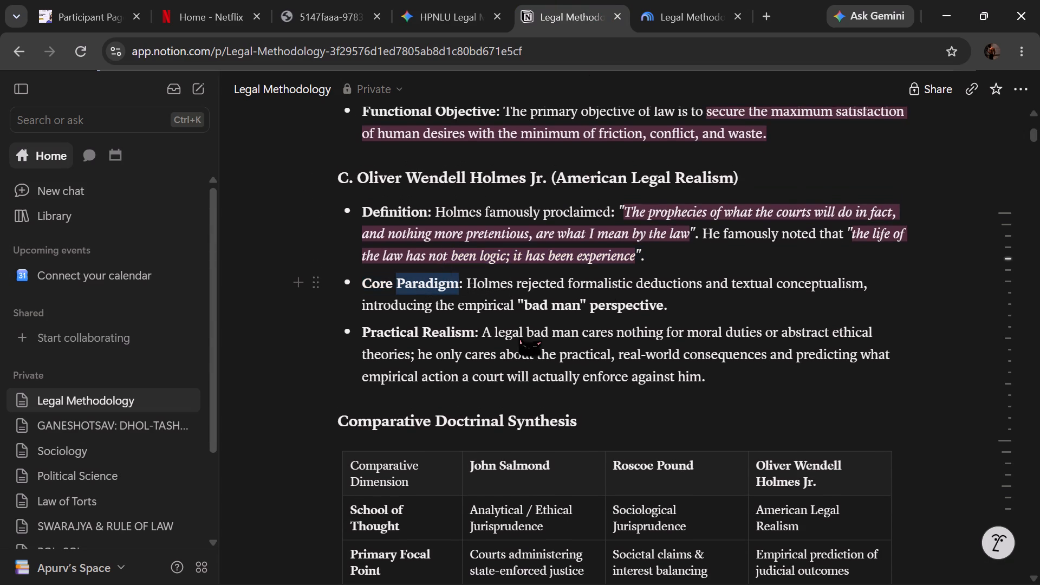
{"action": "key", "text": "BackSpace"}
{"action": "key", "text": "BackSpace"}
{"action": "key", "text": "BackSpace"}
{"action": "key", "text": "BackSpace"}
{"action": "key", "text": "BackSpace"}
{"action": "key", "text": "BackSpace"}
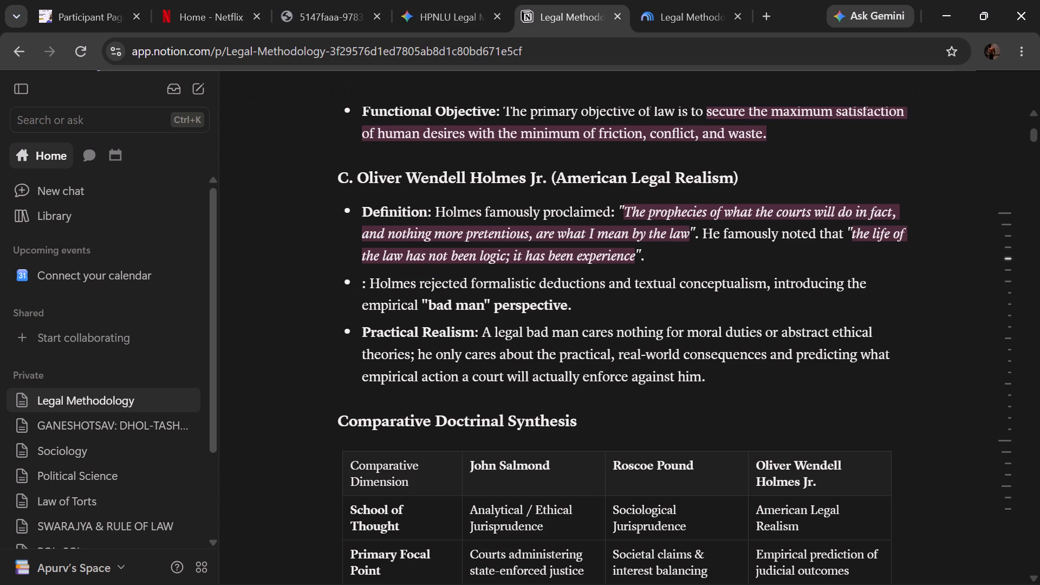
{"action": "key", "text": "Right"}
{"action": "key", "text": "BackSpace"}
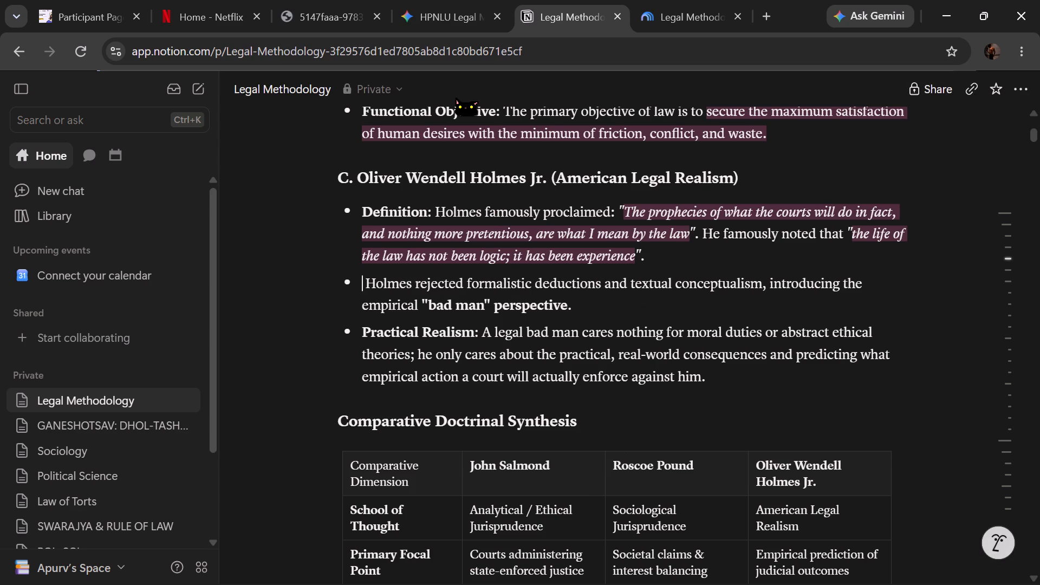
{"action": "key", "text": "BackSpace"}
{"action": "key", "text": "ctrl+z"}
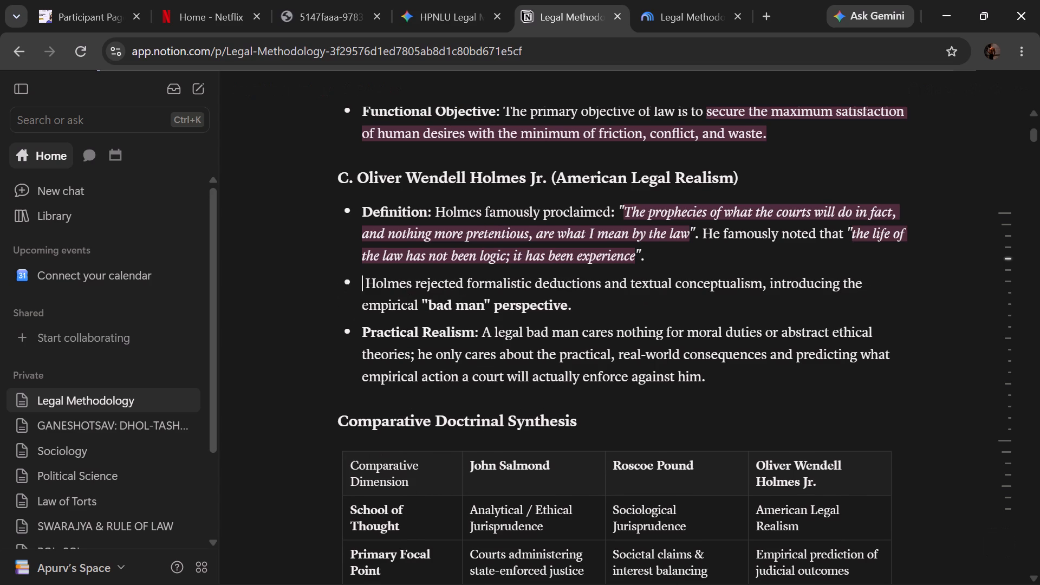
Look up "paradigm" on Google in a new tab, and close the tab after reading the definition.
{"action": "left_click", "coordinate": [758, 3]}
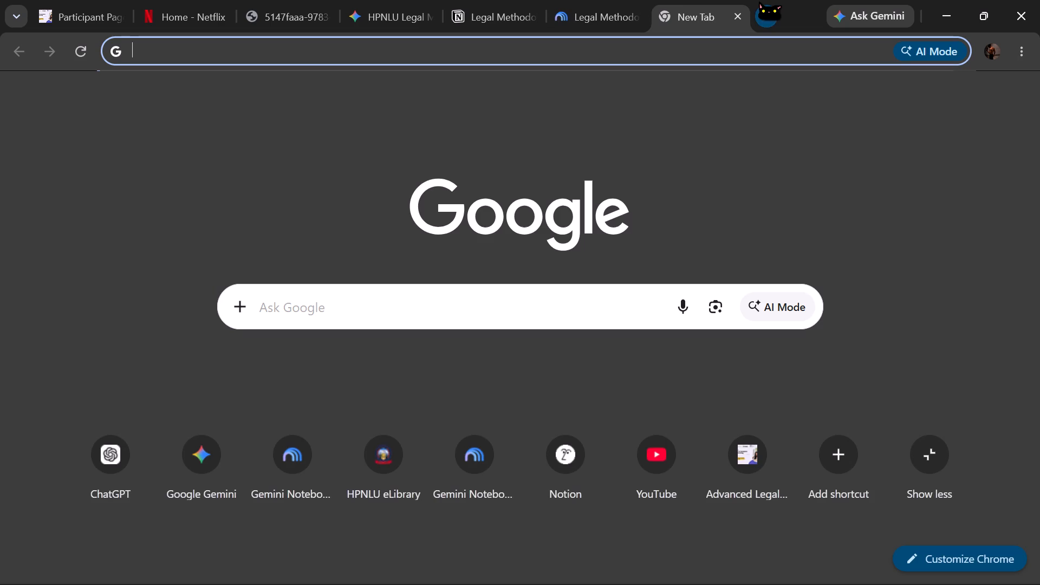
{"action": "type", "text": "pr"}
{"action": "key", "text": "BackSpace"}
{"action": "type", "text": "ar"}
{"action": "key", "text": "BackSpace"}
{"action": "key", "text": "BackSpace"}
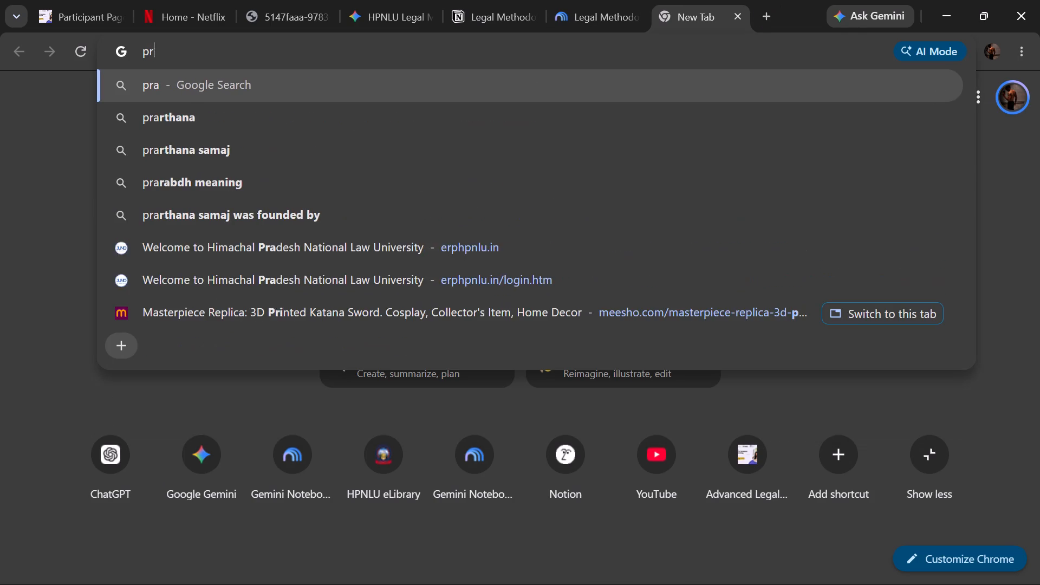
{"action": "key", "text": "BackSpace"}
{"action": "type", "text": "ara"}
{"action": "type", "text": "digm"}
{"action": "key", "text": "Return"}
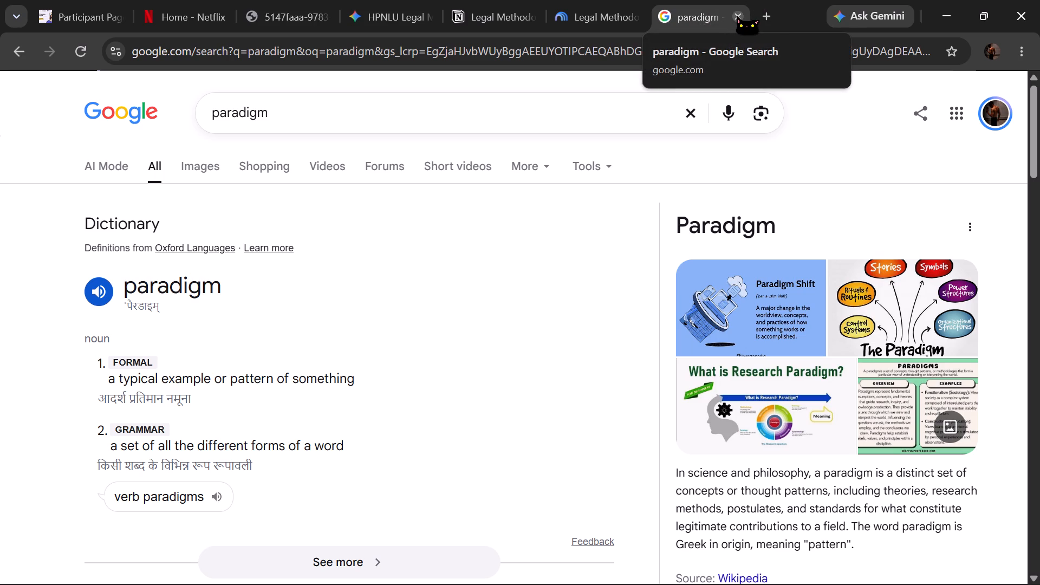
{"action": "left_click", "coordinate": [736, 17]}
Review Holmes's section and start recalling his definition in a new tab with "the prophecies of what court will do in fact, and nothing more".
{"action": "scroll", "coordinate": [686, 262], "scroll_direction": "down", "scroll_amount": 2}
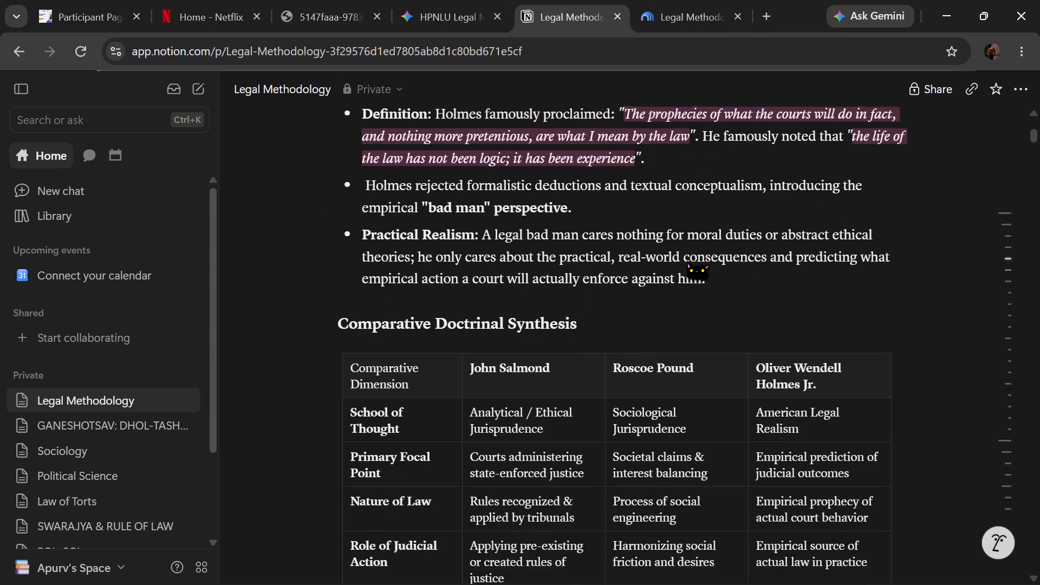
{"action": "scroll", "coordinate": [686, 262], "scroll_direction": "down", "scroll_amount": 1}
{"action": "scroll", "coordinate": [686, 262], "scroll_direction": "up", "scroll_amount": 5}
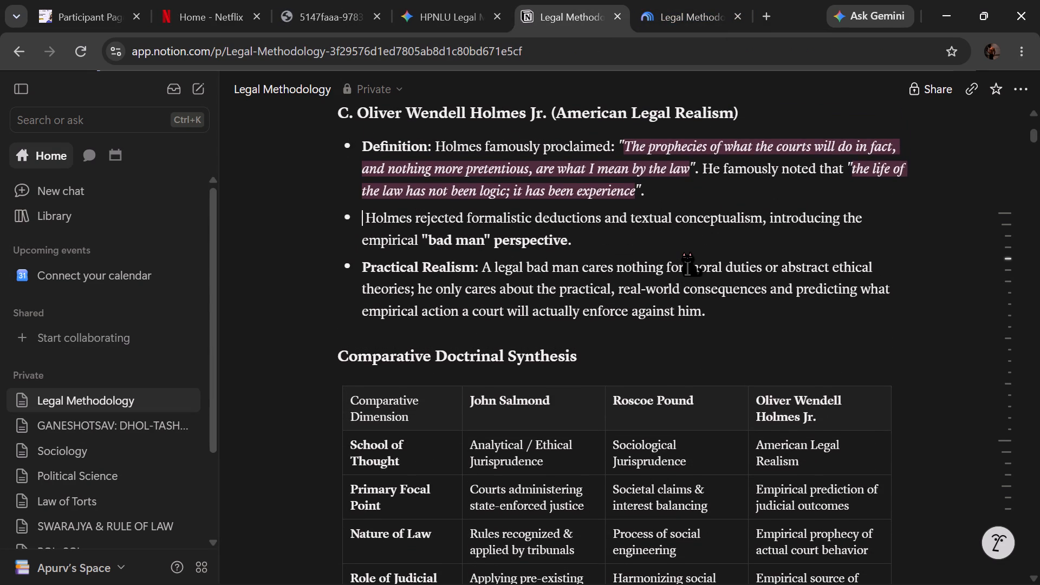
{"action": "scroll", "coordinate": [686, 262], "scroll_direction": "up", "scroll_amount": 1}
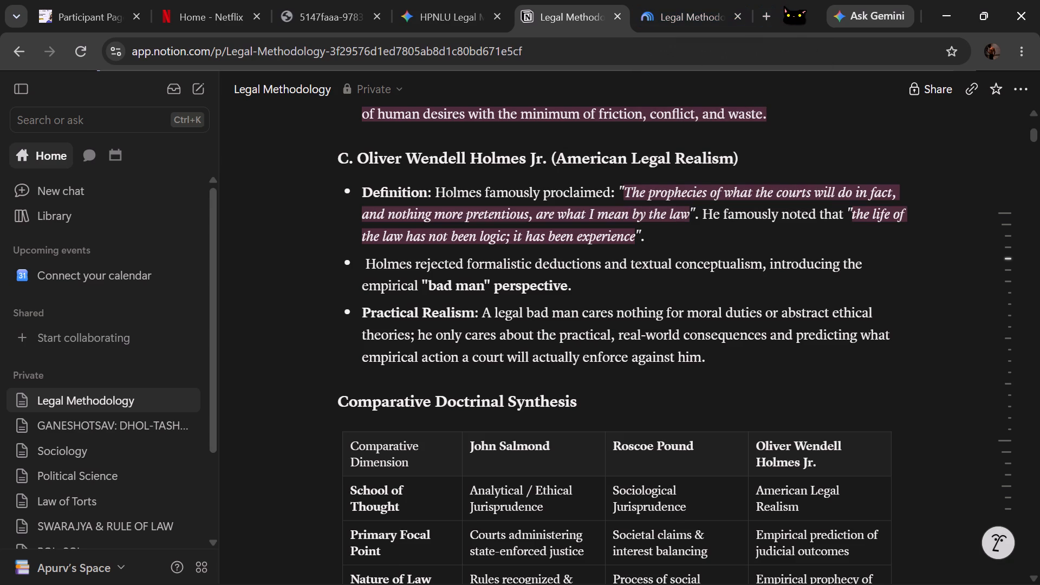
{"action": "left_click", "coordinate": [763, 7]}
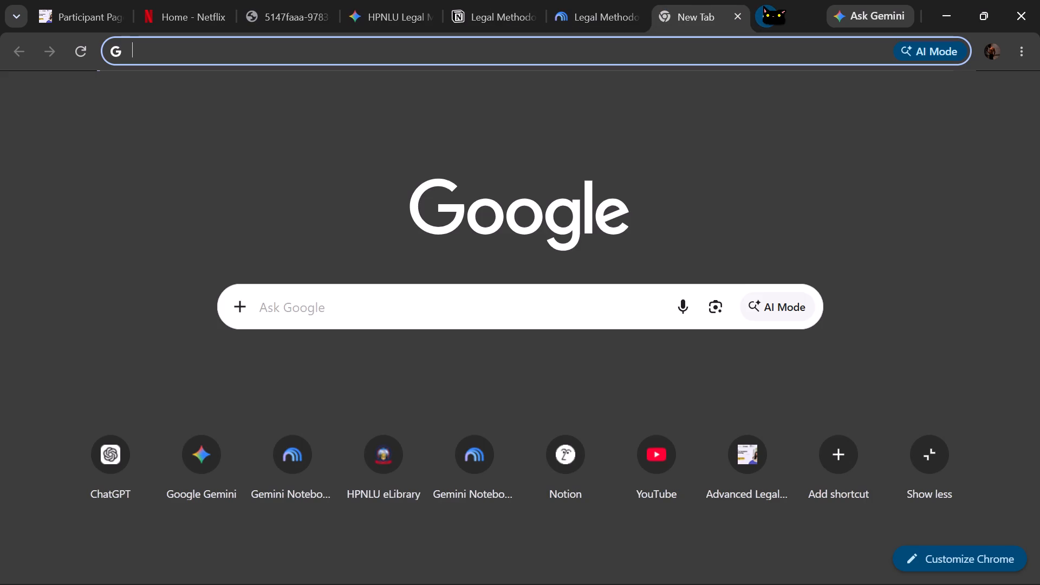
{"action": "type", "text": "the prophecies of what"}
{"action": "key", "text": "space"}
{"action": "type", "text": "coru"}
{"action": "key", "text": "BackSpace"}
{"action": "key", "text": "BackSpace"}
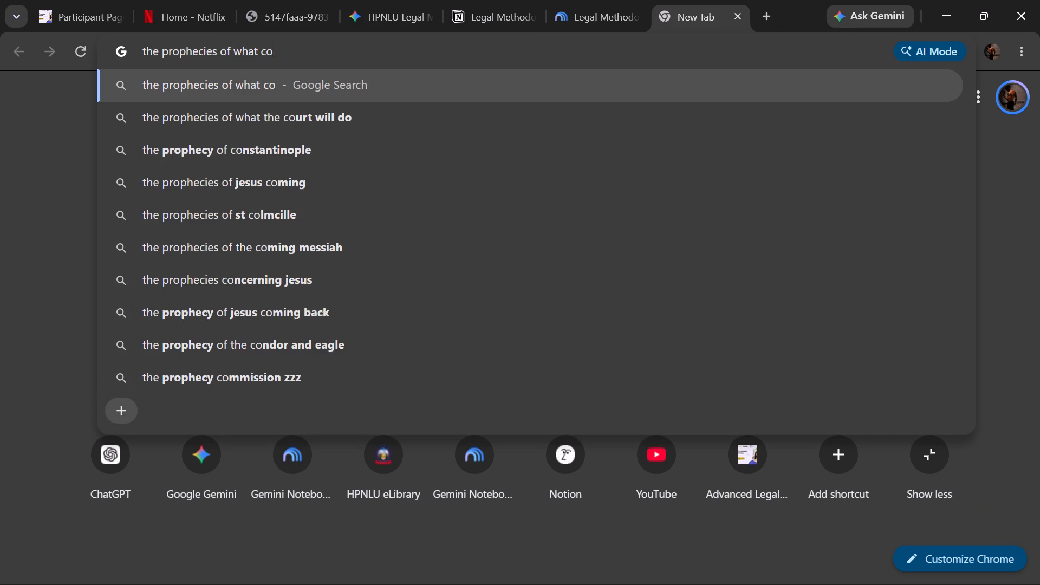
{"action": "type", "text": "urty"}
{"action": "key", "text": "space"}
{"action": "key", "text": "BackSpace"}
{"action": "key", "text": "BackSpace"}
{"action": "key", "text": "t"}
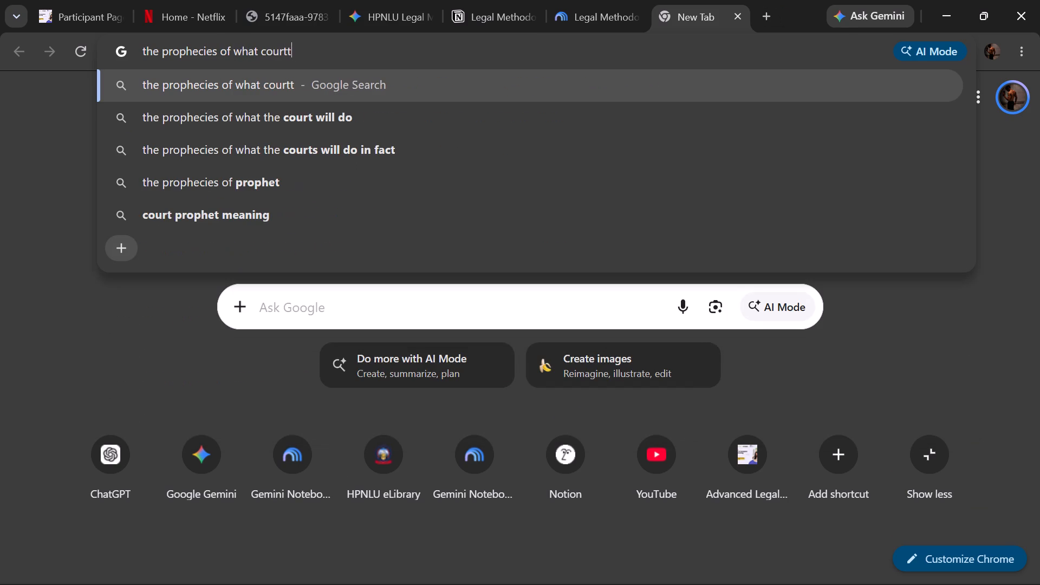
{"action": "key", "text": "BackSpace"}
{"action": "key", "text": "space"}
{"action": "type", "text": "q"}
{"action": "key", "text": "BackSpace"}
{"action": "type", "text": "will do in fact, and nothing more"}
{"action": "key", "text": "space"}
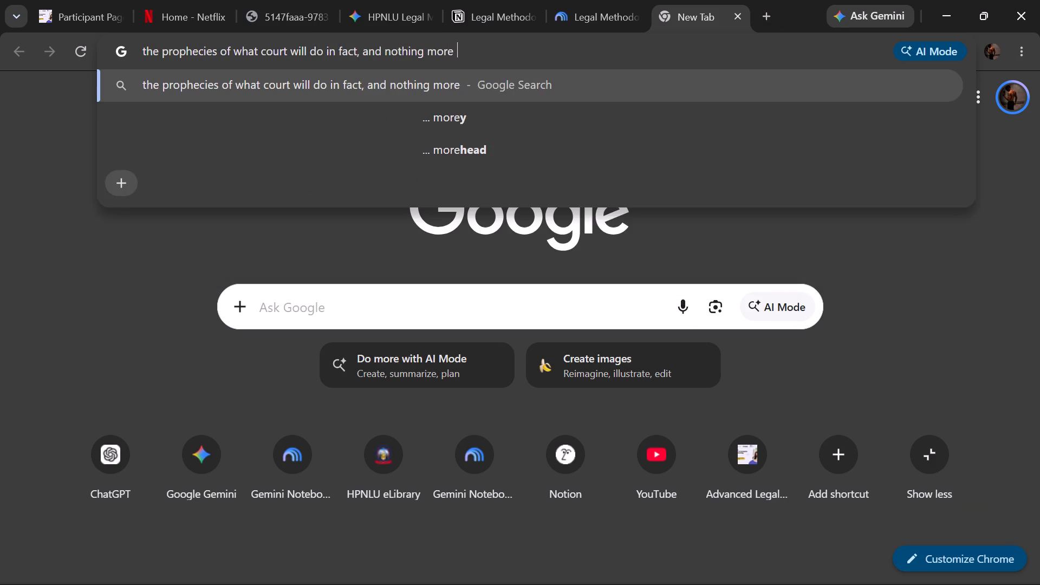
Complete the query with "pretentious , are what i mean by law", search Google for it, and close the results tab.
{"action": "type", "text": "pret"}
{"action": "key", "text": "BackSpace"}
{"action": "type", "text": "tent"}
{"action": "key", "text": "Down"}
{"action": "key", "text": "Up"}
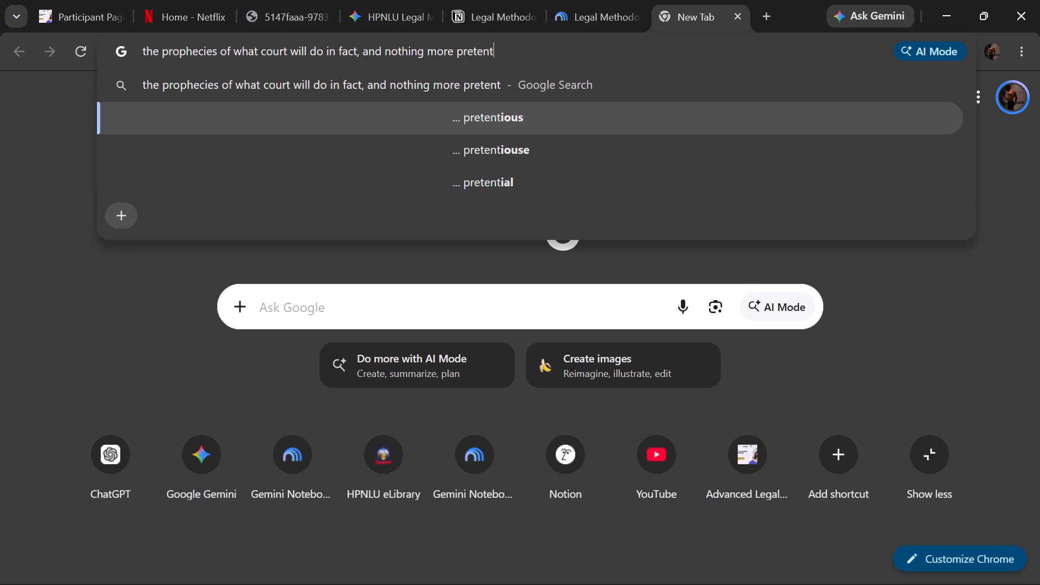
{"action": "key", "text": "Down"}
{"action": "key", "text": "space"}
{"action": "type", "text": ", are what i mean by law"}
{"action": "key", "text": "Return"}
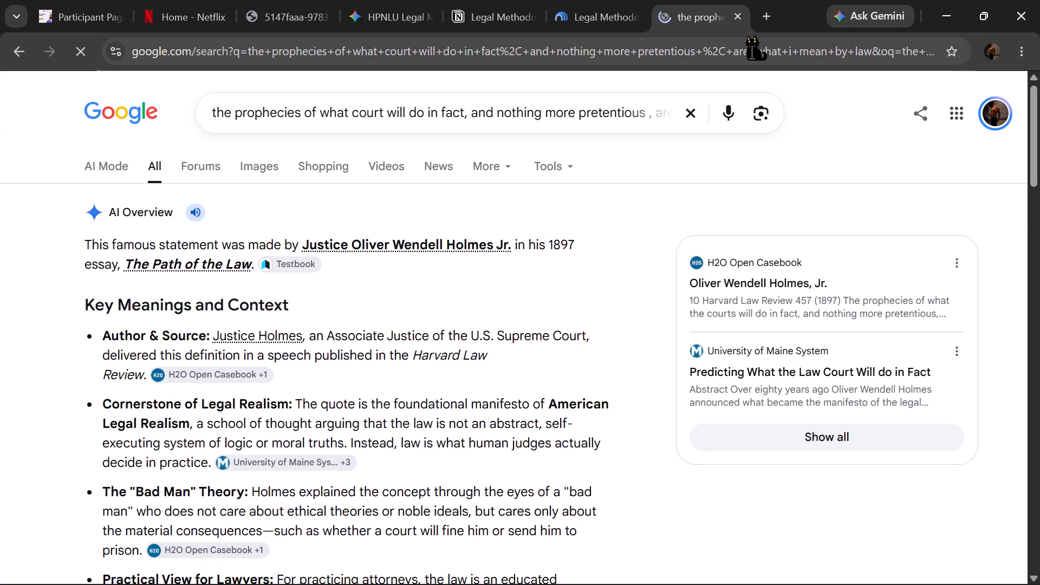
{"action": "left_click", "coordinate": [732, 16]}
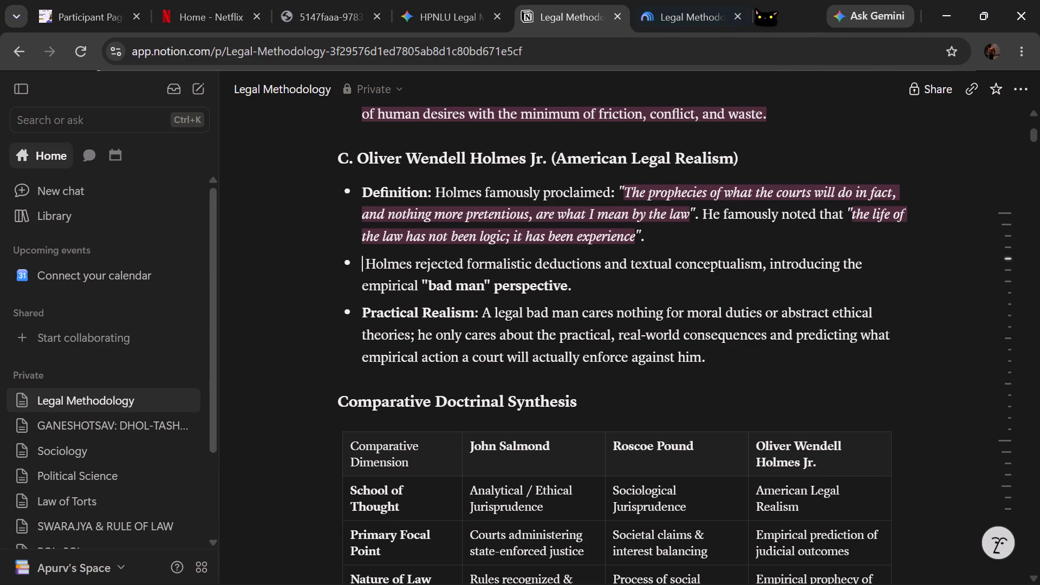
In a new tab, look up Holmes's quote with "life of law" in the search suggestions, and close the tab.
{"action": "left_click", "coordinate": [768, 15]}
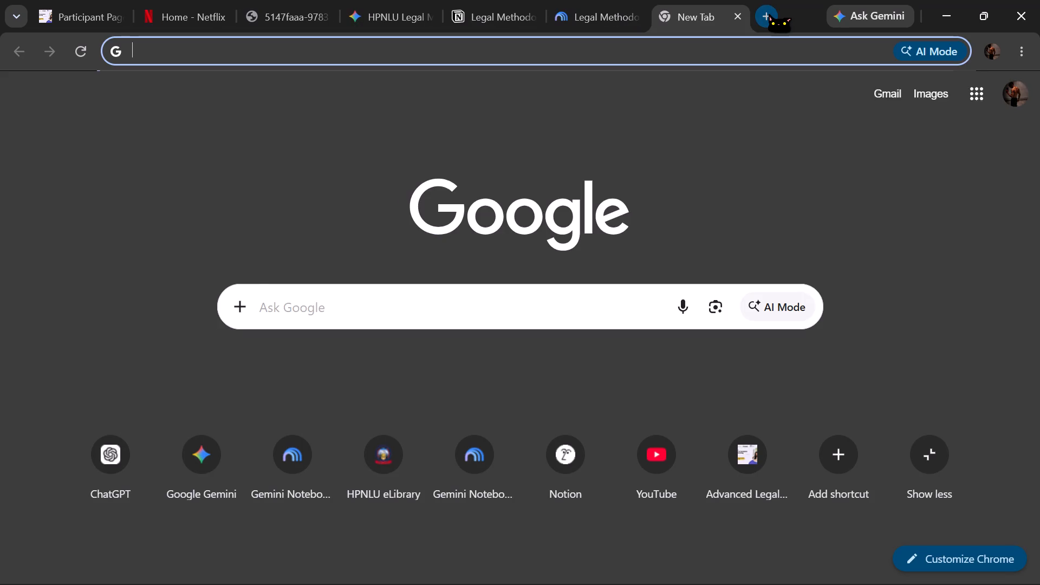
{"action": "type", "text": "life of al"}
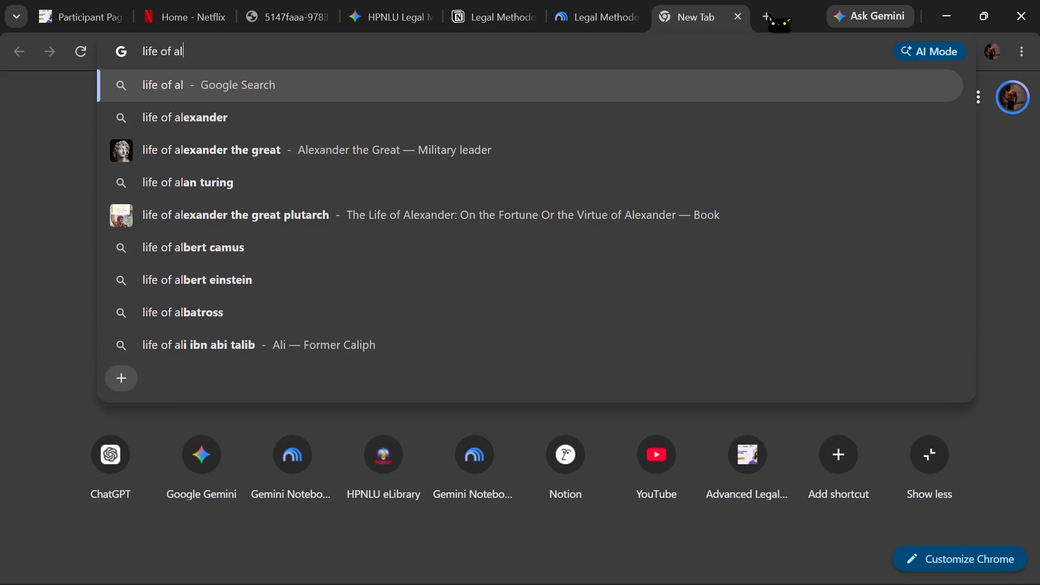
{"action": "key", "text": "BackSpace"}
{"action": "key", "text": "BackSpace"}
{"action": "type", "text": "law"}
{"action": "key", "text": "space"}
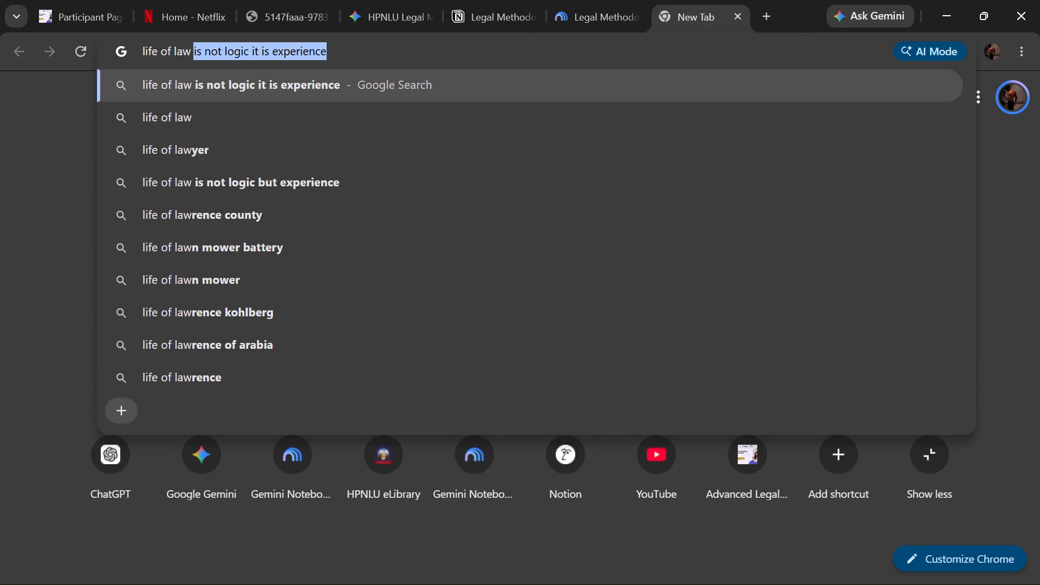
{"action": "key", "text": "Down"}
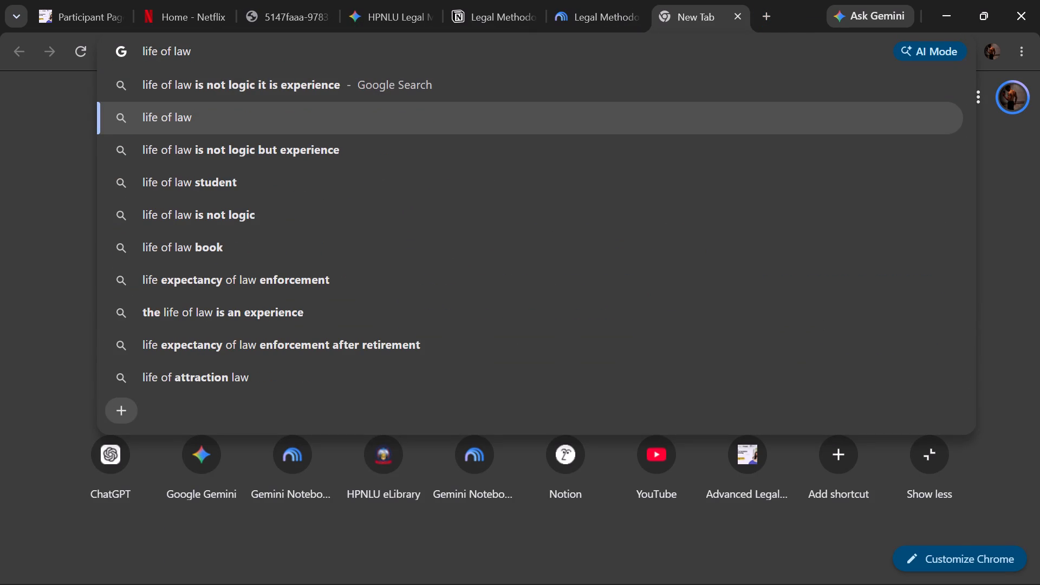
{"action": "left_click", "coordinate": [733, 15]}
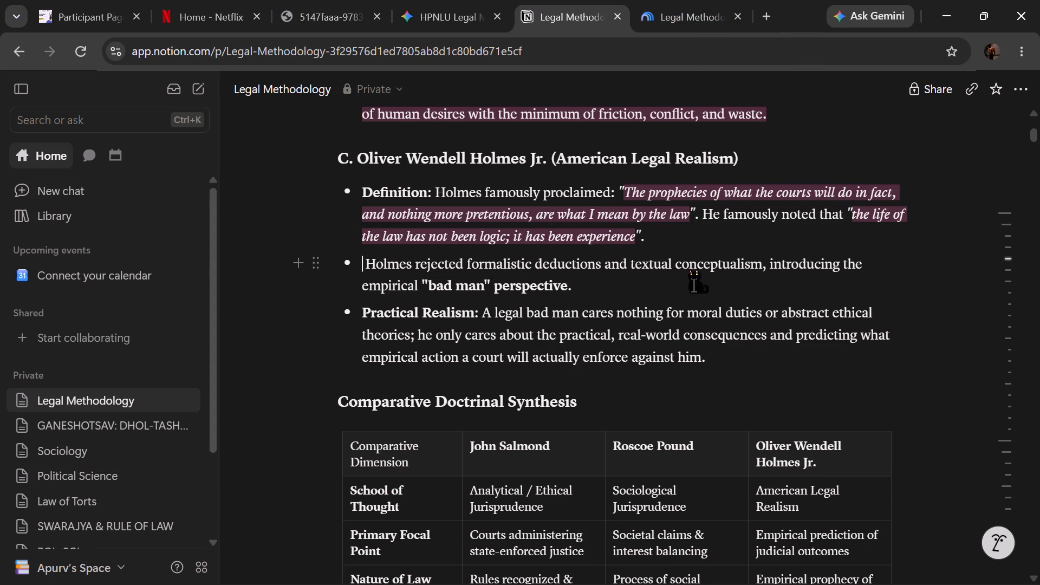
Highlight "rejected formalistic deductions and textual conceptualism," in the second bullet of Holmes's section.
{"action": "left_click_drag", "start_coordinate": [766, 265], "coordinate": [500, 272]}
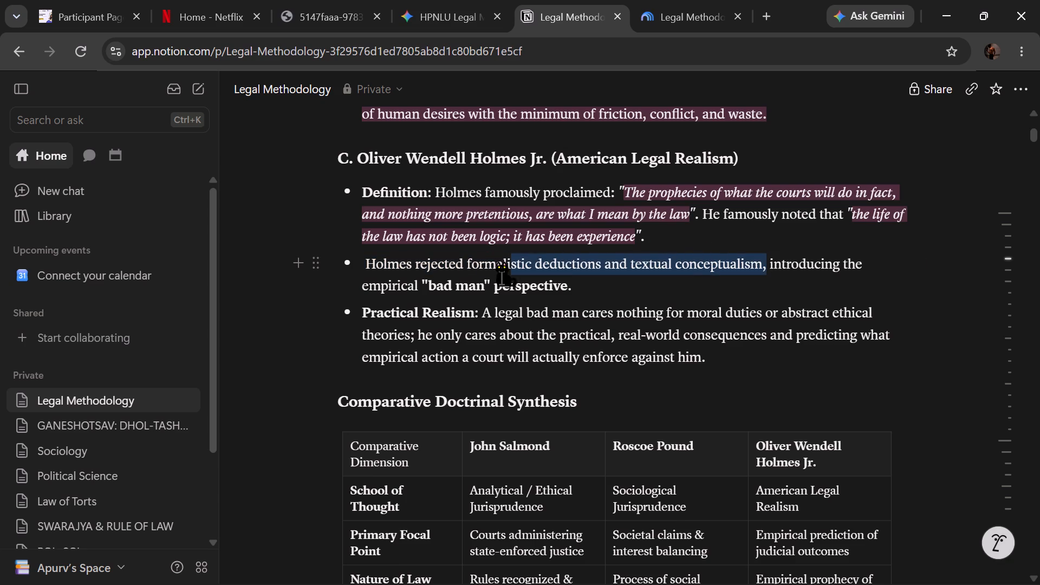
{"action": "left_click_drag", "start_coordinate": [500, 272], "coordinate": [418, 269]}
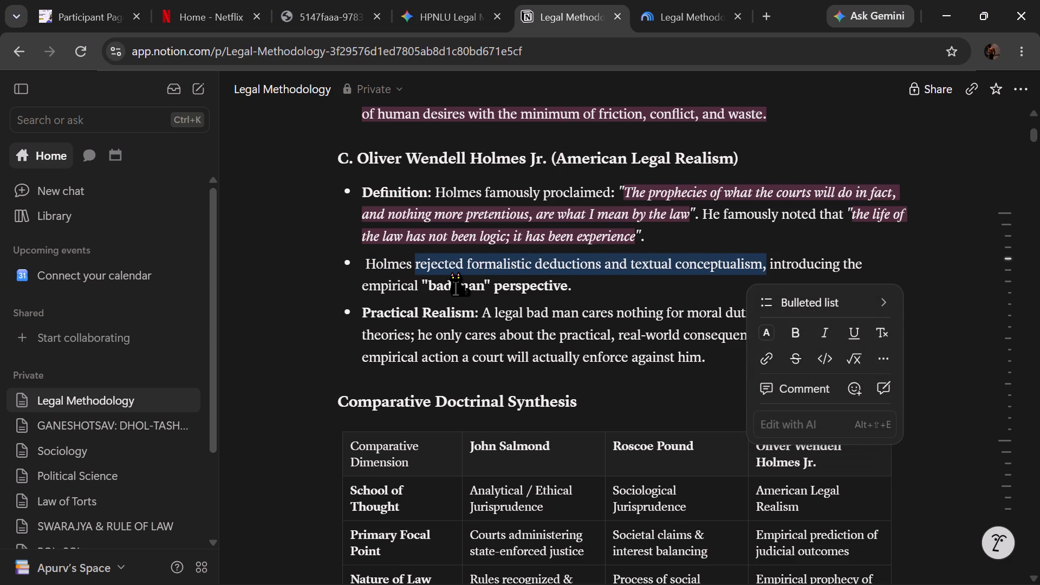
{"action": "key", "text": "ctrl+shift+h"}
{"action": "left_click", "coordinate": [537, 291]}
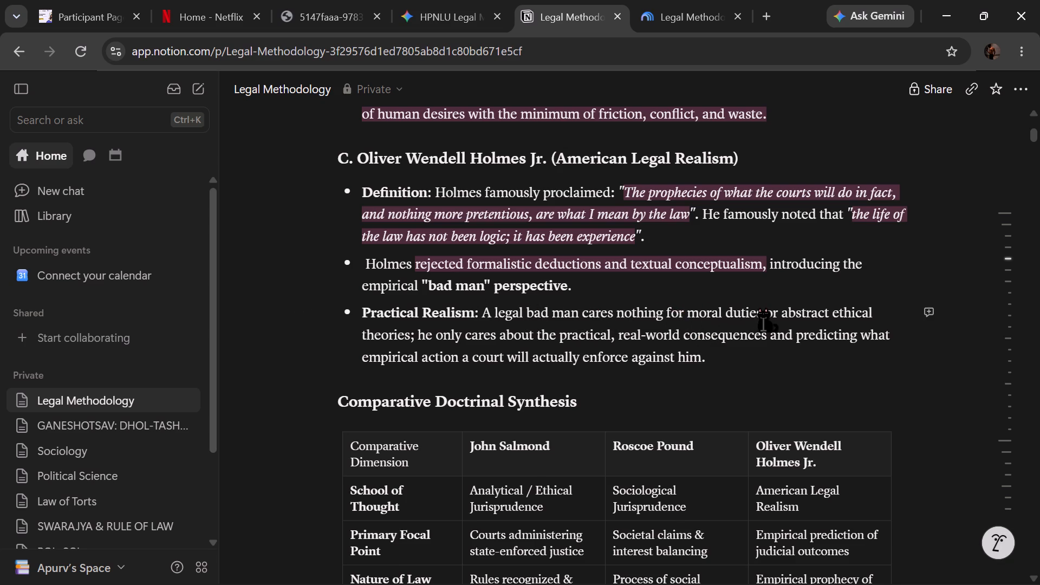
Highlight "cares nothing for moral duties" and "only cares about the practical, real-world consequences" in the Practical Realism bullet.
{"action": "left_click_drag", "start_coordinate": [760, 306], "coordinate": [544, 307]}
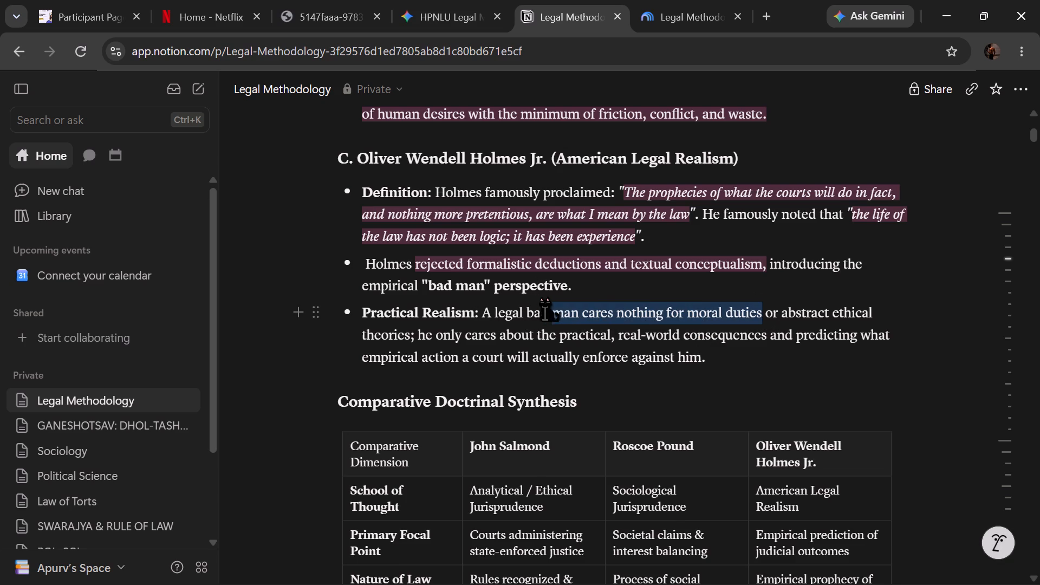
{"action": "left_click_drag", "start_coordinate": [544, 307], "coordinate": [589, 317]}
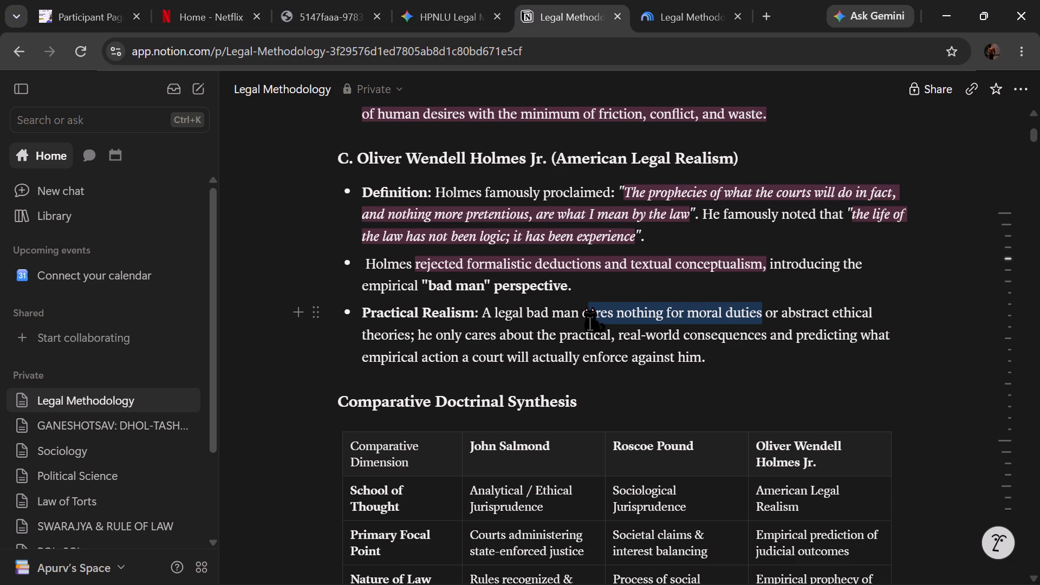
{"action": "left_click_drag", "start_coordinate": [589, 317], "coordinate": [582, 317]}
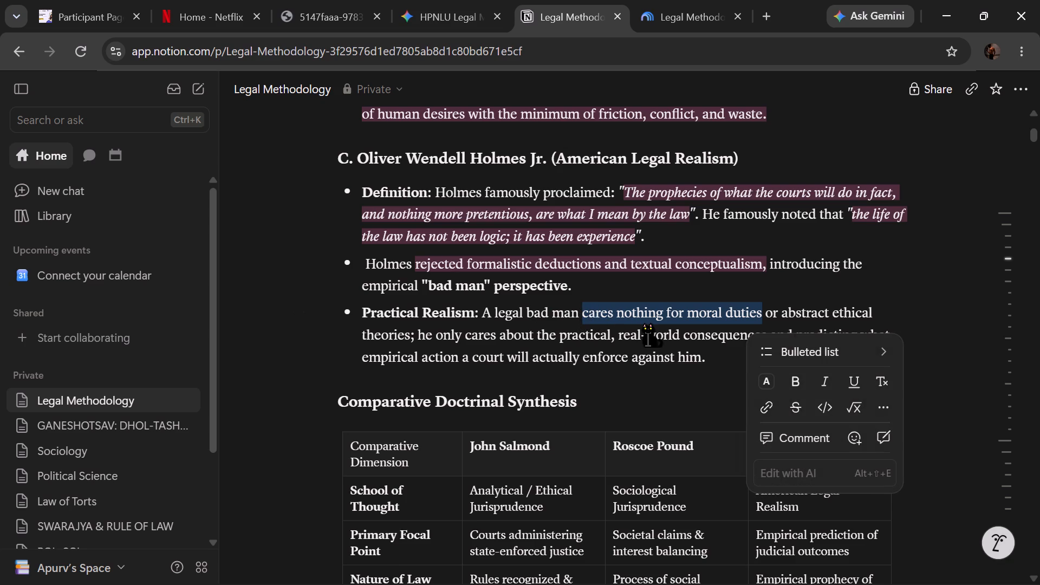
{"action": "key", "text": "ctrl+shift+h"}
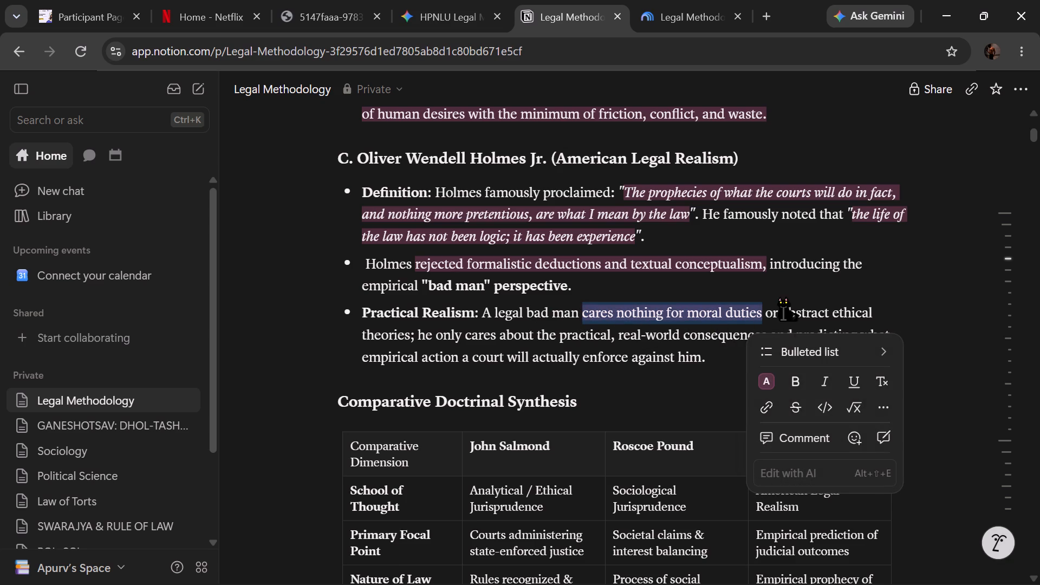
{"action": "left_click", "coordinate": [786, 307]}
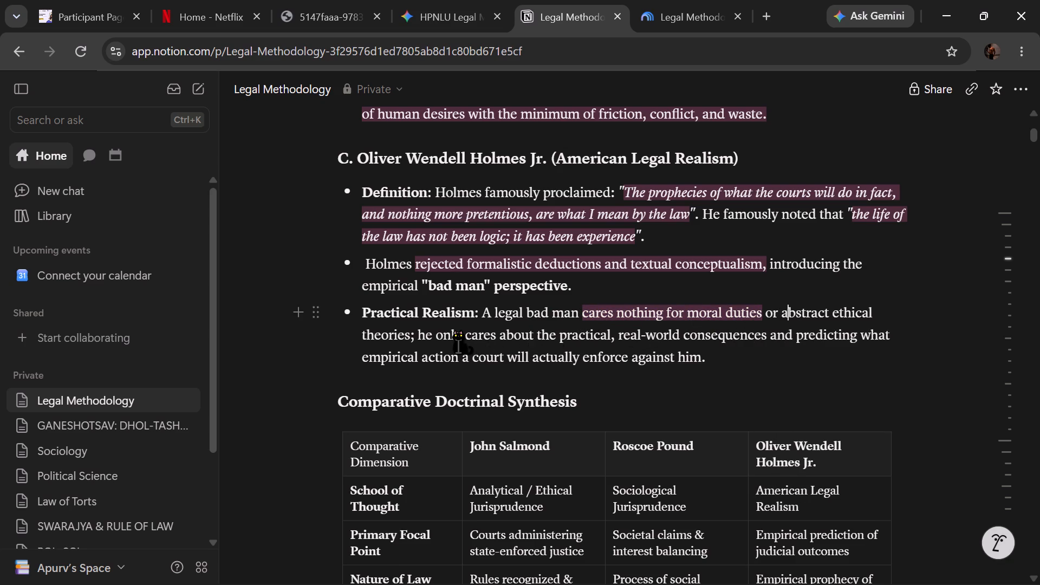
{"action": "left_click_drag", "start_coordinate": [439, 339], "coordinate": [610, 334]}
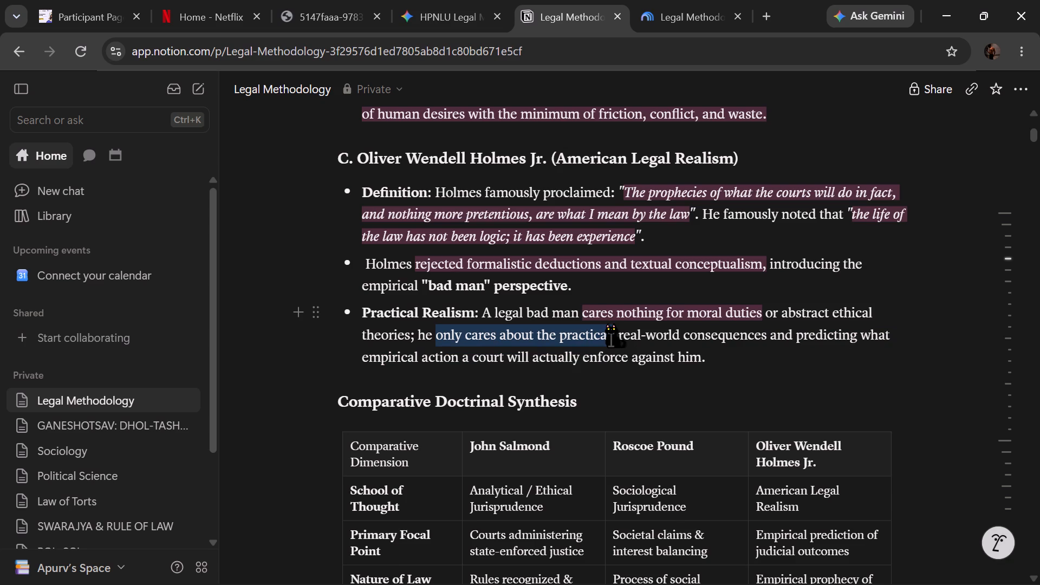
{"action": "left_click_drag", "start_coordinate": [610, 334], "coordinate": [768, 332]}
{"action": "key", "text": "ctrl+shift+h"}
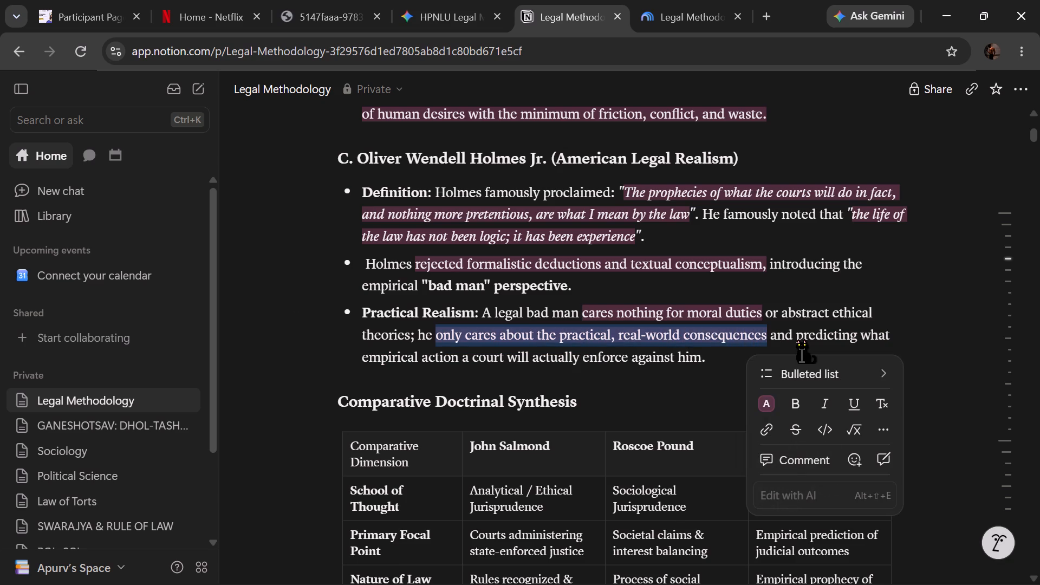
{"action": "left_click", "coordinate": [811, 341]}
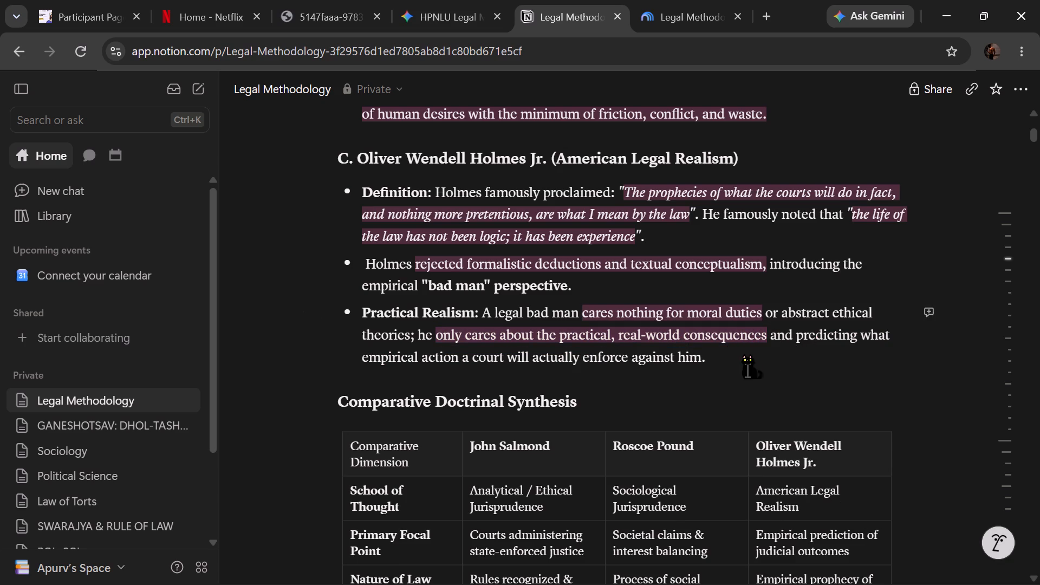
{"action": "scroll", "coordinate": [721, 367], "scroll_direction": "down", "scroll_amount": 1}
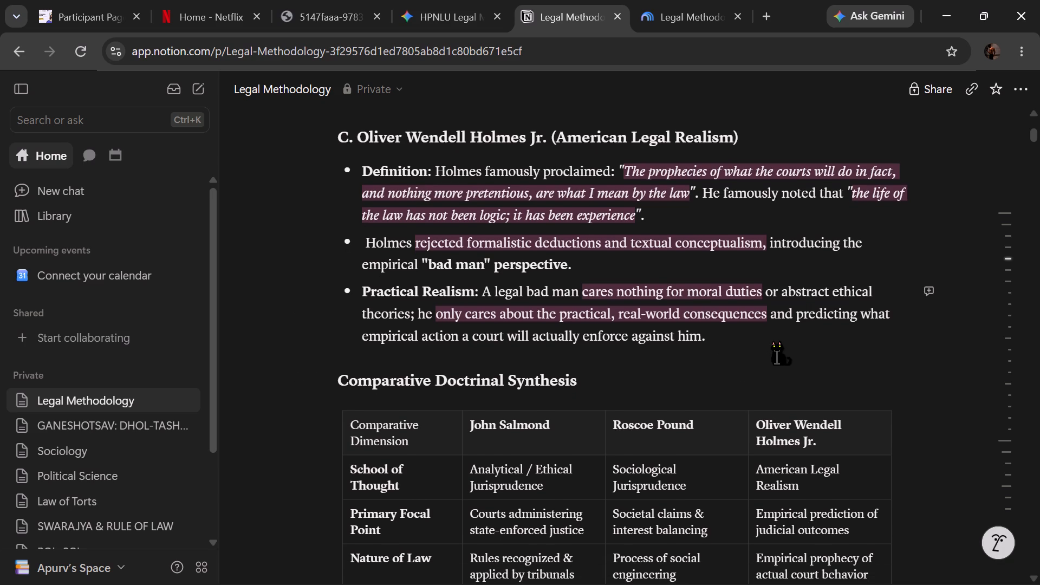
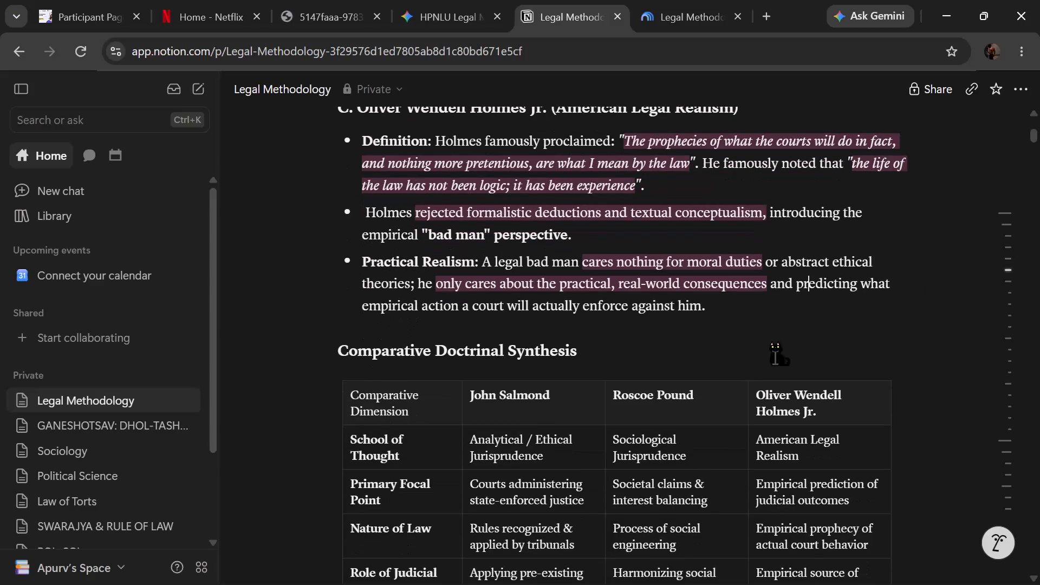
In Notepad, below Pound's points, start a Holmes paragraph: "Holmes famously noted that " the prophecies of what court will do in fact".
{"action": "key", "text": "alt+Tab"}
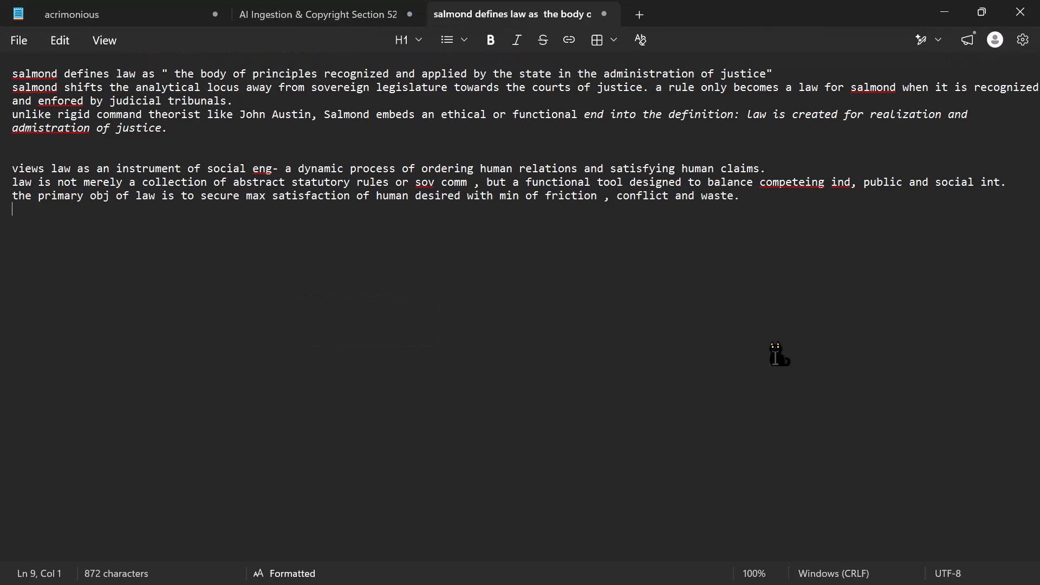
{"action": "key", "text": "backslash"}
{"action": "key", "text": "Return"}
{"action": "key", "text": "Return"}
{"action": "key", "text": "BackSpace"}
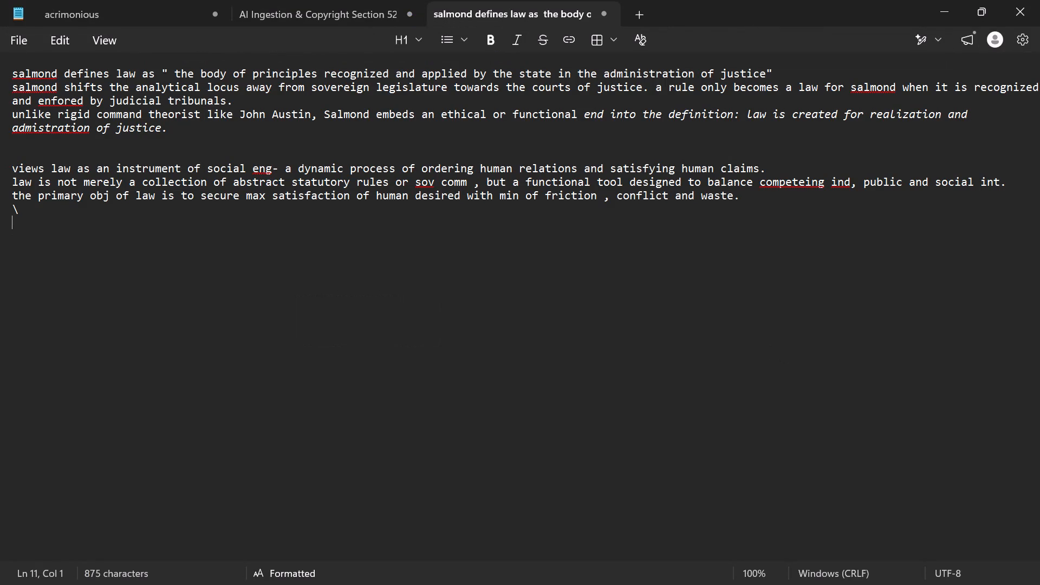
{"action": "key", "text": "Return"}
{"action": "type", "text": "Holmes famously noted that \""}
{"action": "key", "text": "space"}
{"action": "type", "text": "the prophecies of"}
{"action": "key", "text": "space"}
{"action": "type", "text": "what w"}
{"action": "key", "text": "BackSpace"}
{"action": "type", "text": "court will"}
{"action": "key", "text": "space"}
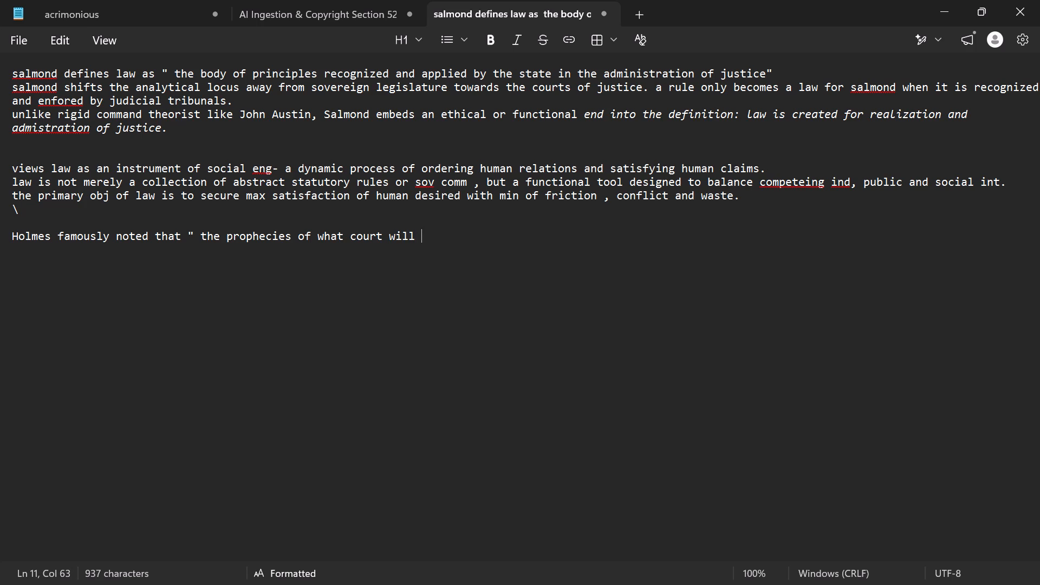
{"action": "type", "text": "do in fa"}
{"action": "type", "text": "ct"}
Complete Holmes's first quote with ", and nothing more pretentious , are what i mean by law." and close the quotation.
{"action": "type", "text": ", n"}
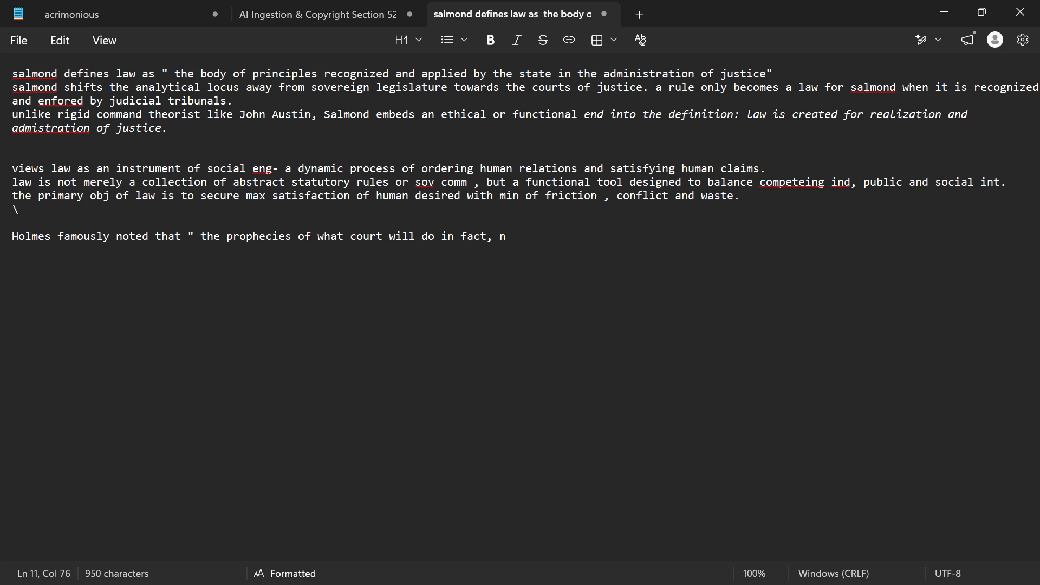
{"action": "key", "text": "BackSpace"}
{"action": "type", "text": "and norh"}
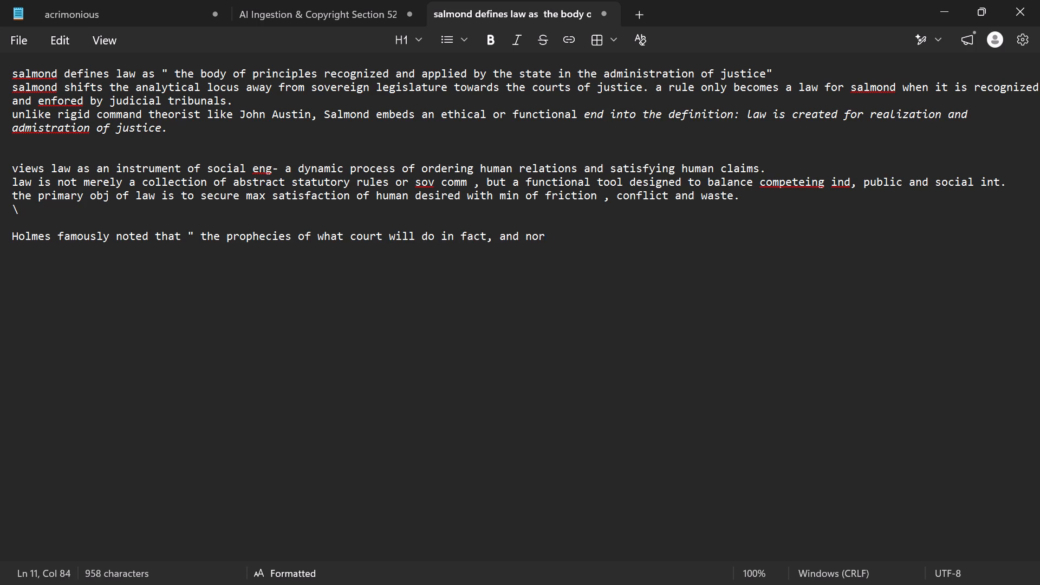
{"action": "key", "text": "BackSpace"}
{"action": "key", "text": "BackSpace"}
{"action": "type", "text": "thing more pretet"}
{"action": "key", "text": "BackSpace"}
{"action": "type", "text": "ntious , are what i mean by"}
{"action": "key", "text": "space"}
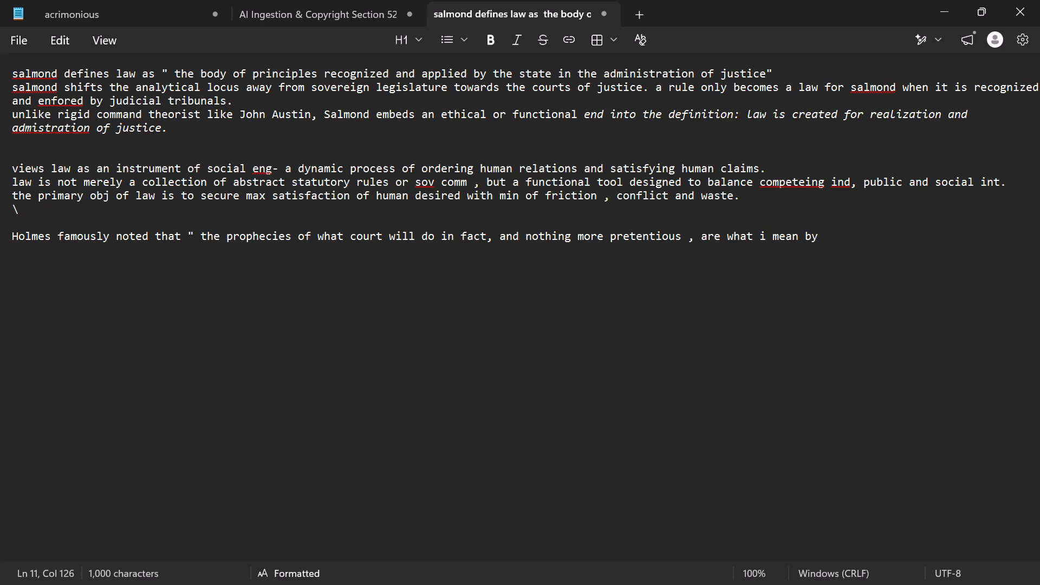
{"action": "type", "text": "law"}
{"action": "type", "text": ".\""}
{"action": "key", "text": "space"}
Add the lead-in "He also noted" after Holmes's first quote.
{"action": "key", "text": "Left"}
{"action": "key", "text": "space"}
{"action": "type", "text": "He note"}
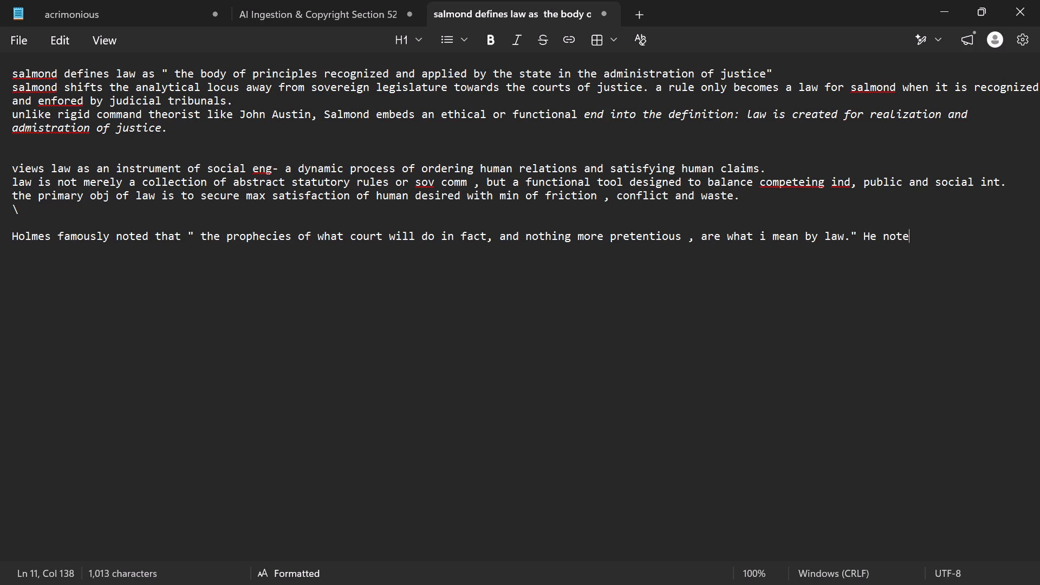
{"action": "key", "text": "BackSpace"}
{"action": "key", "text": "BackSpace"}
{"action": "key", "text": "BackSpace"}
{"action": "key", "text": "BackSpace"}
{"action": "type", "text": "als"}
{"action": "type", "text": "o"}
{"action": "key", "text": "space"}
{"action": "type", "text": "noted that"}
{"action": "key", "text": "space"}
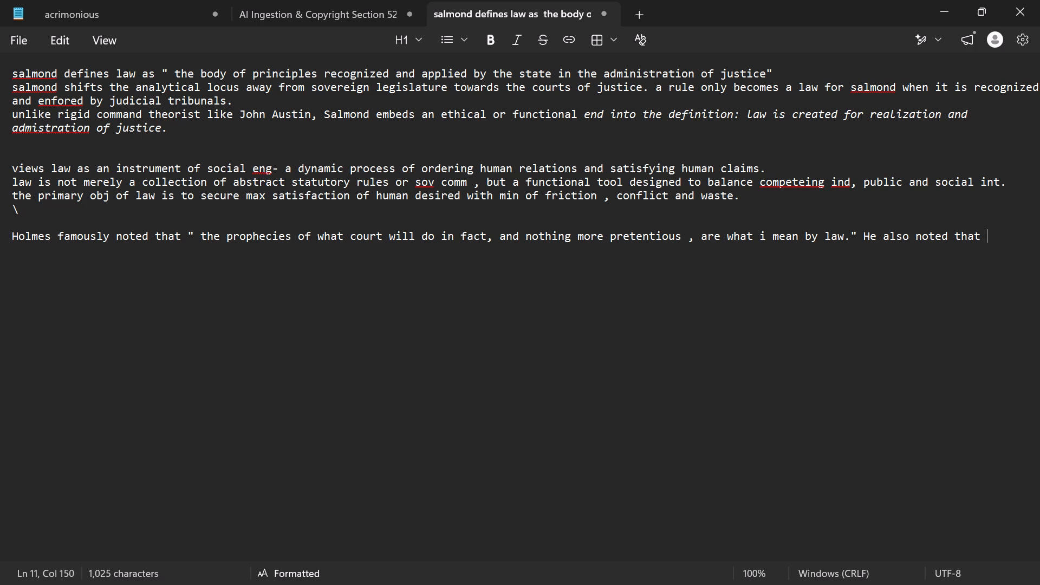
{"action": "key", "text": "BackSpace"}
{"action": "key", "text": "BackSpace"}
{"action": "key", "text": "BackSpace"}
{"action": "key", "text": "BackSpace"}
{"action": "key", "text": "BackSpace"}
{"action": "key", "text": "BackSpace"}
{"action": "key", "text": "space"}
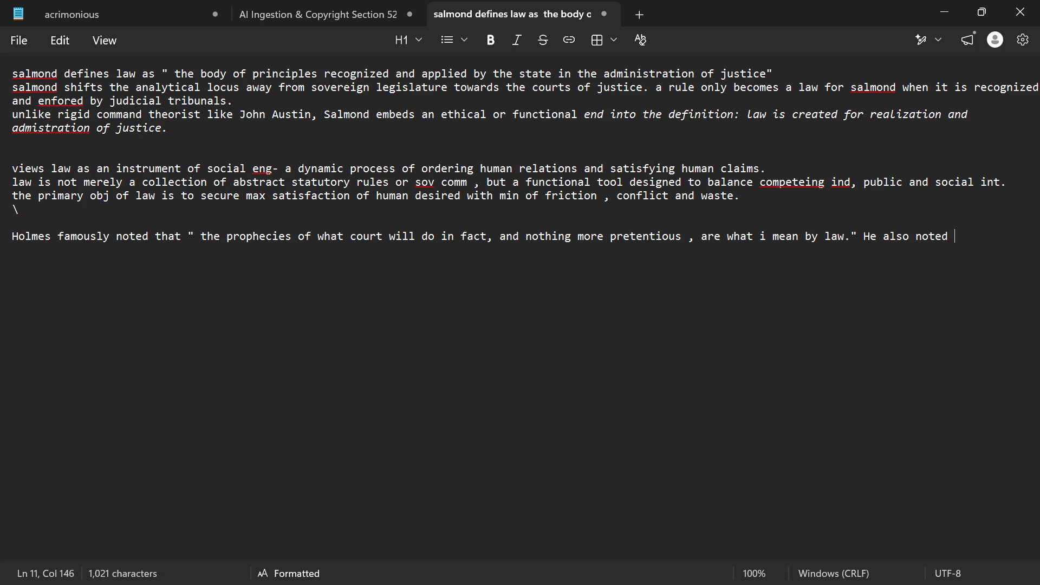
Write Holmes's second quote, "the life of law is not logic , it has been experience.", in quotation marks.
{"action": "type", "text": "\""}
{"action": "key", "text": "space"}
{"action": "type", "text": "the life of law is not logic ,"}
{"action": "key", "text": "space"}
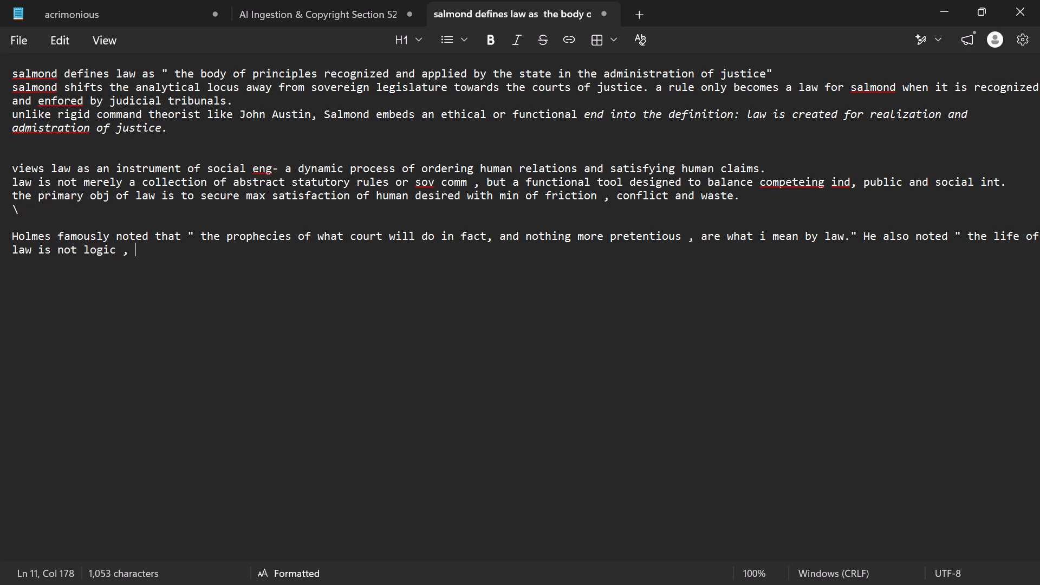
{"action": "type", "text": "it has been experien"}
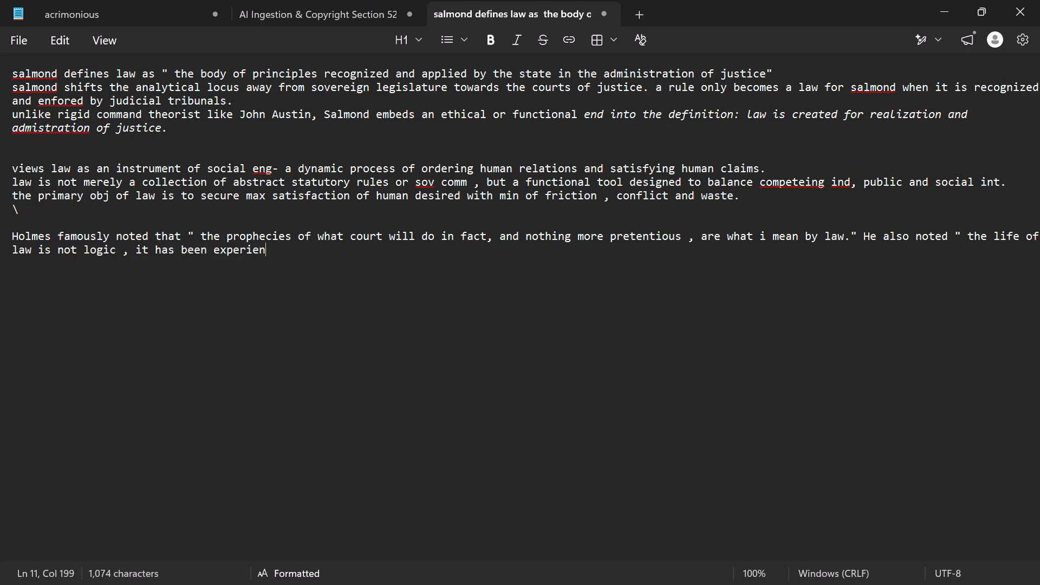
{"action": "key", "text": "e"}
{"action": "key", "text": "BackSpace"}
{"action": "type", "text": "ce"}
{"action": "key", "text": "space"}
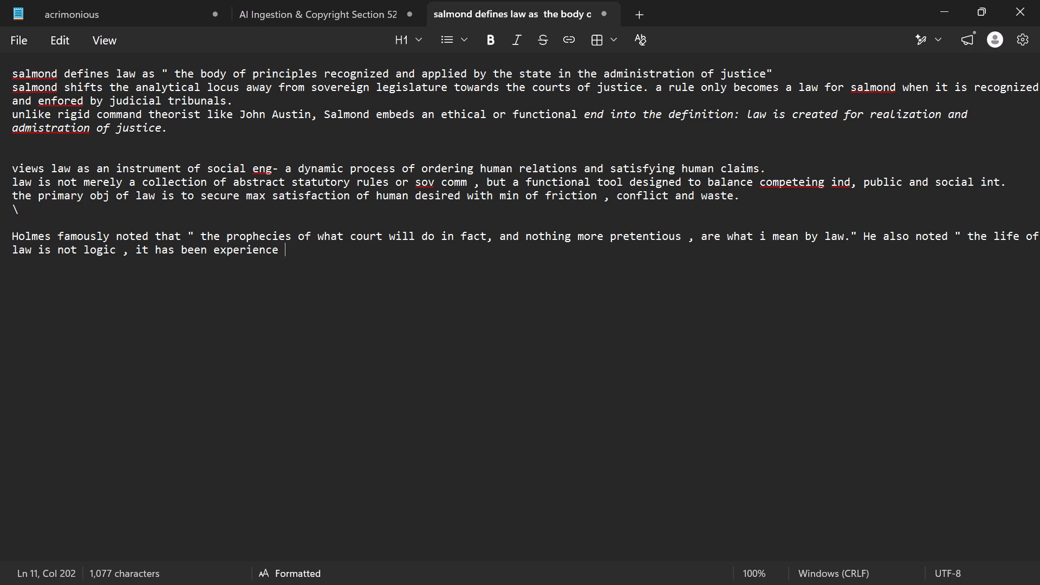
{"action": "key", "text": "shift+quotedbl"}
{"action": "key", "text": "Left"}
{"action": "key", "text": "Left"}
{"action": "key", "text": "period"}
{"action": "key", "text": "Right"}
{"action": "key", "text": "Right"}
On a new line, write "holmes rejected formalistic deductions and conceptualism", checking the wording against the Notion notes.
{"action": "key", "text": "Return"}
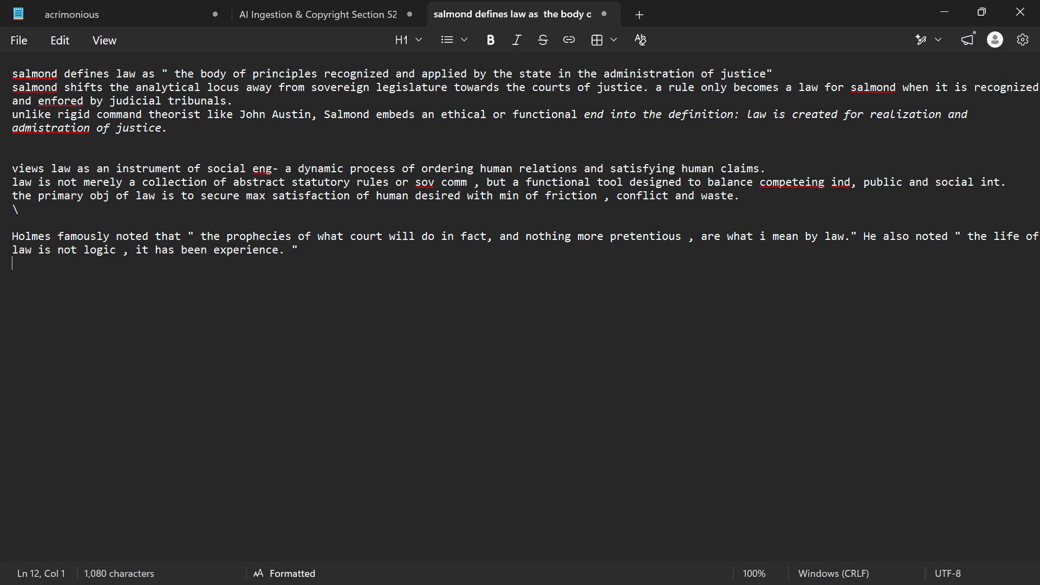
{"action": "type", "text": "rj"}
{"action": "key", "text": "BackSpace"}
{"action": "key", "text": "BackSpace"}
{"action": "key", "text": "BackSpace"}
{"action": "key", "text": "Return"}
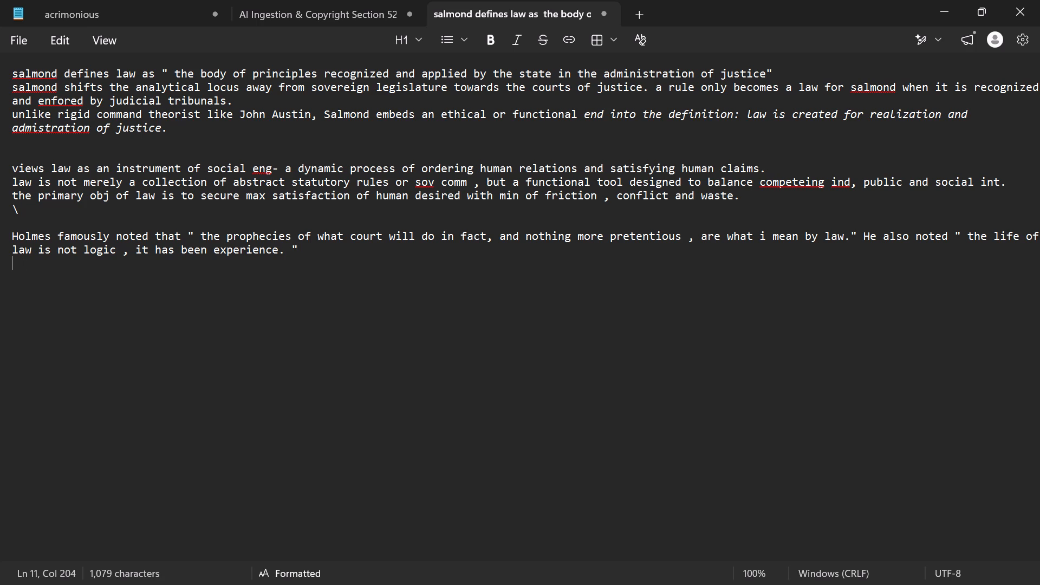
{"action": "type", "text": "holmes rejected"}
{"action": "key", "text": "space"}
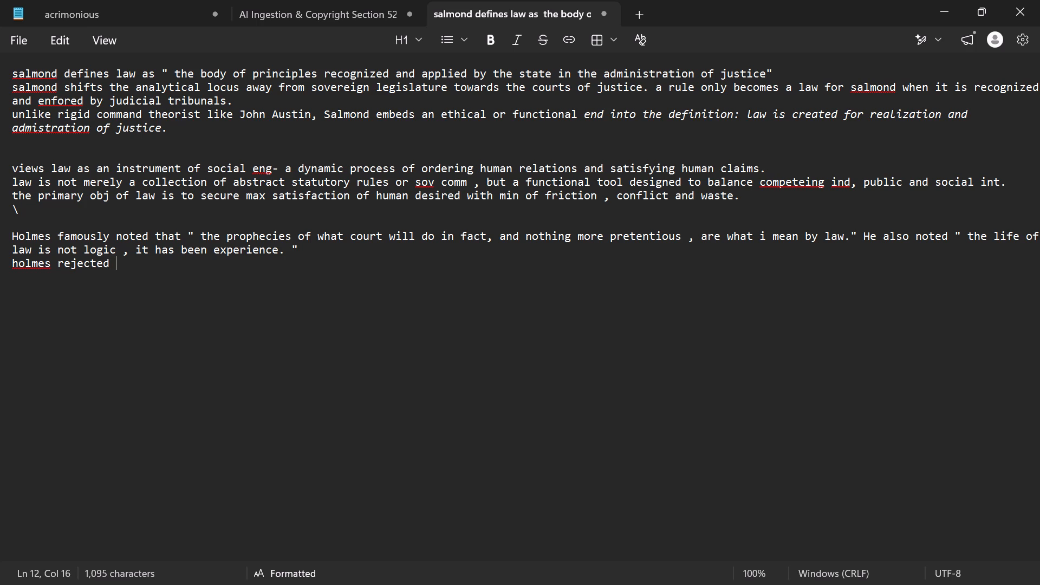
{"action": "type", "text": "formalistic"}
{"action": "key", "text": "space"}
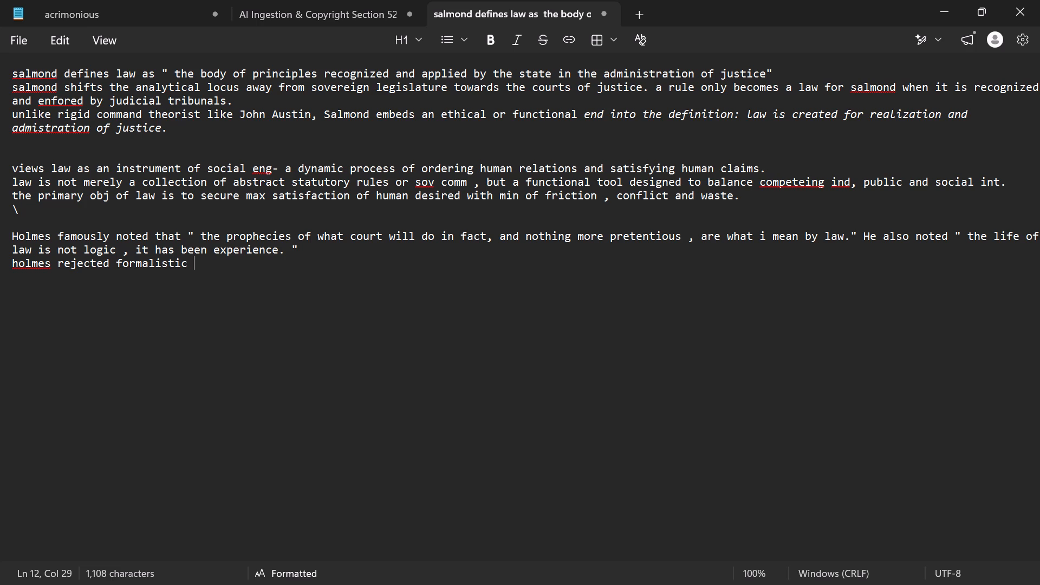
{"action": "key", "text": "alt+Tab"}
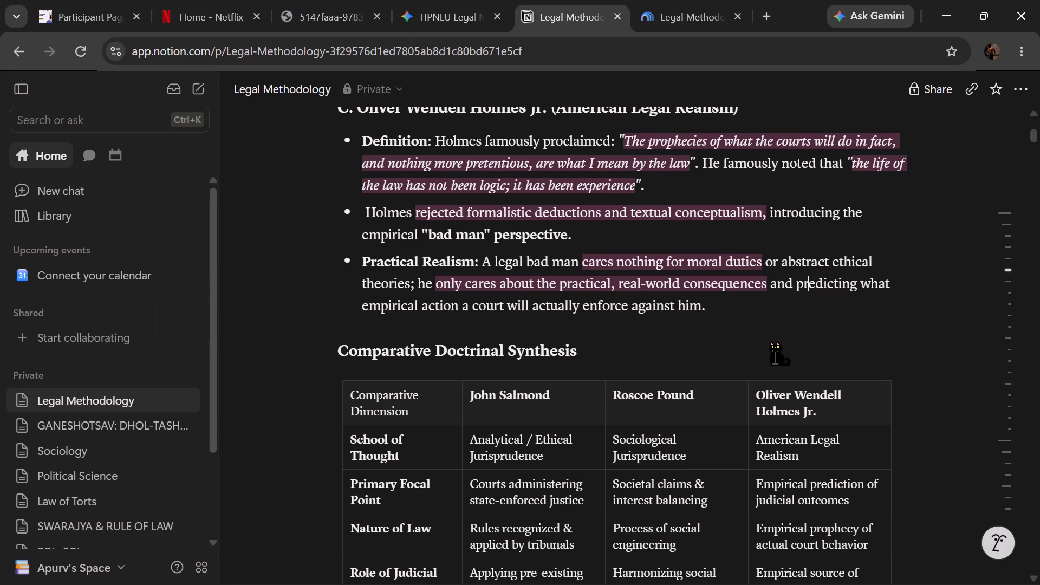
{"action": "key", "text": "alt+Tab"}
{"action": "type", "text": "dec"}
{"action": "key", "text": "BackSpace"}
{"action": "type", "text": "ductions and coc"}
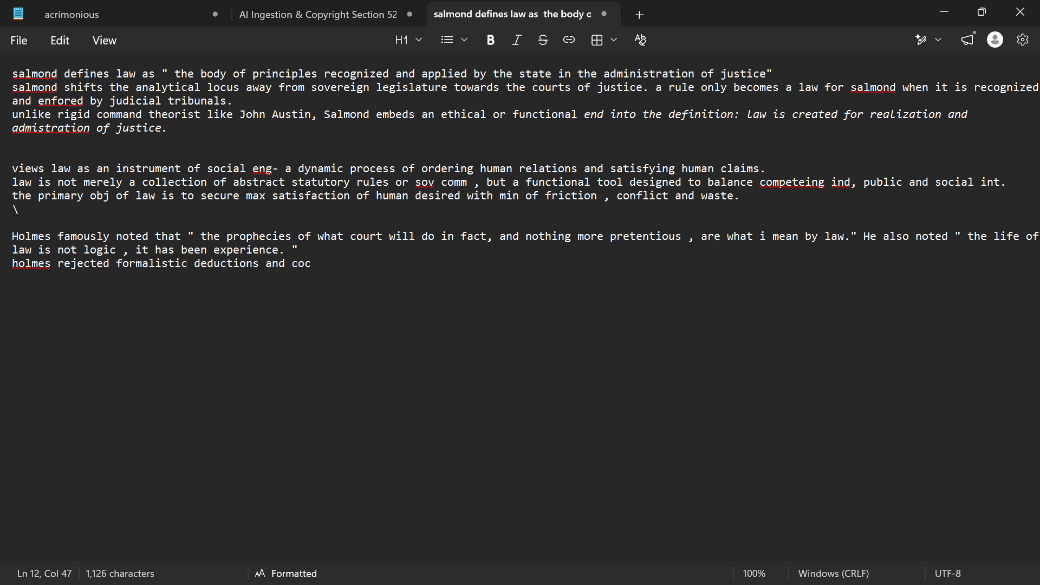
{"action": "key", "text": "BackSpace"}
{"action": "type", "text": "nceptualism"}
{"action": "key", "text": "space"}
{"action": "key", "text": "BackSpace"}
{"action": "key", "text": "comma"}
{"action": "key", "text": "BackSpace"}
Finish the sentence on Holmes's rejection of formalism with ", intro an empirical bad man persp.".
{"action": "type", "text": ", intro a"}
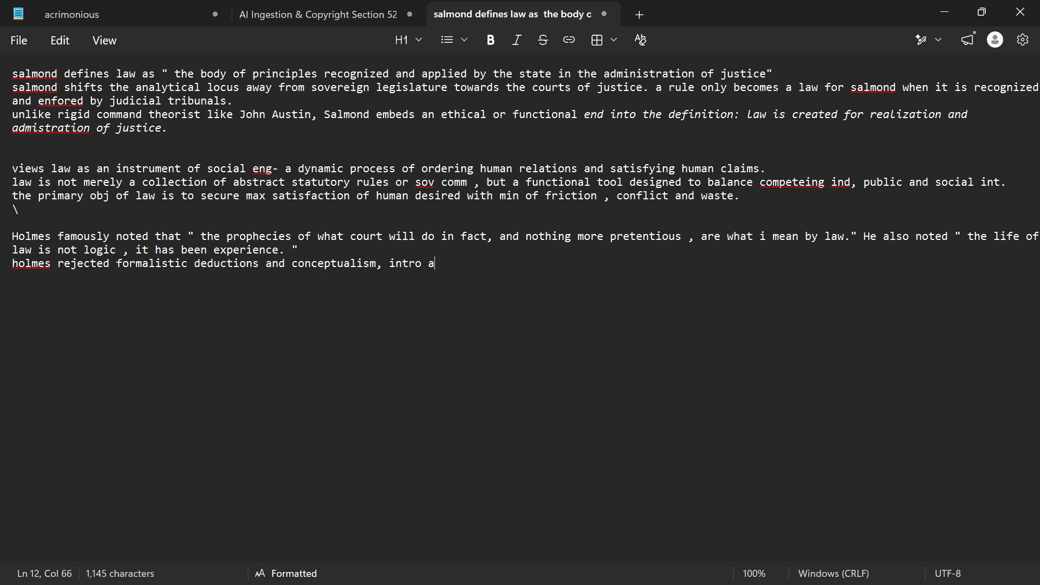
{"action": "key", "text": "BackSpace"}
{"action": "type", "text": "an emp"}
{"action": "type", "text": "erical bad ma n"}
{"action": "key", "text": "BackSpace"}
{"action": "key", "text": "BackSpace"}
{"action": "type", "text": "n persp"}
{"action": "key", "text": "period"}
On a new line, write that a legal bad man cares nothing for moral duties or abstract ethical theories, ending with a semicolon.
{"action": "key", "text": "Return"}
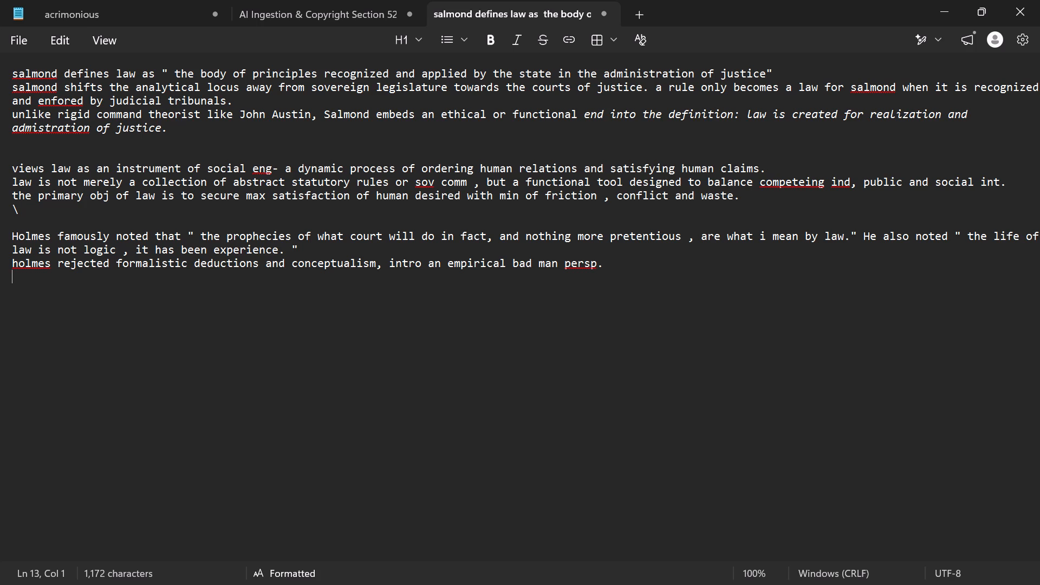
{"action": "type", "text": "a legal bad man catres nothing f"}
{"action": "key", "text": "BackSpace"}
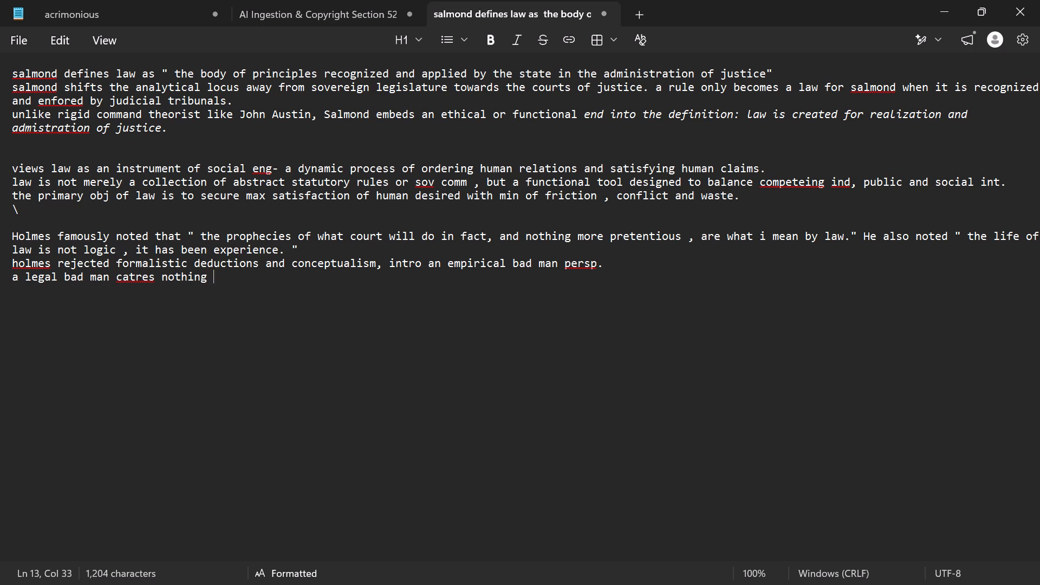
{"action": "type", "text": "for moral"}
{"action": "key", "text": "space"}
{"action": "type", "text": "duties or eth"}
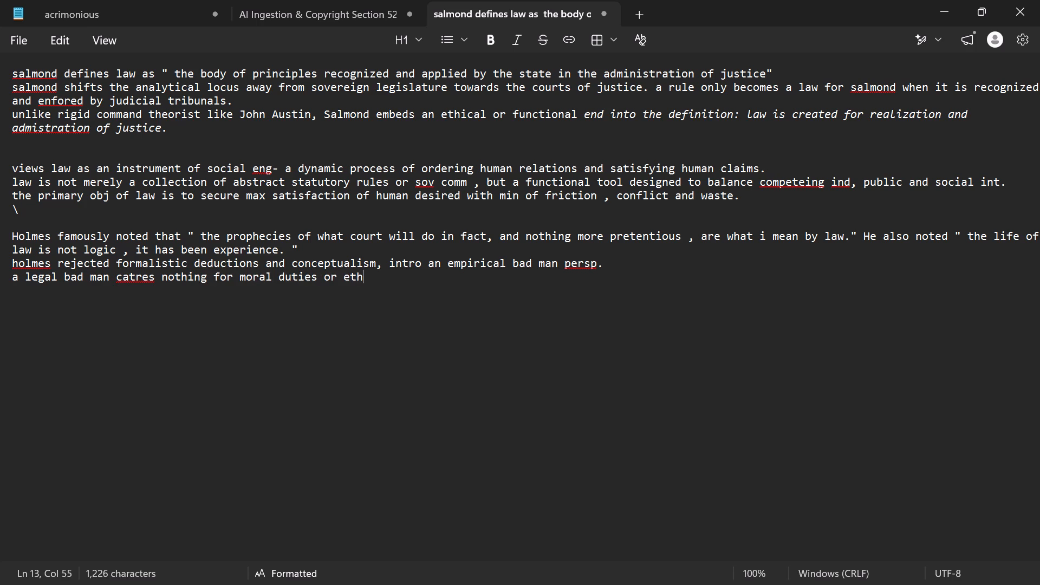
{"action": "key", "text": "BackSpace"}
{"action": "key", "text": "BackSpace"}
{"action": "key", "text": "BackSpace"}
{"action": "type", "text": "abstract eth"}
{"action": "type", "text": "ical th"}
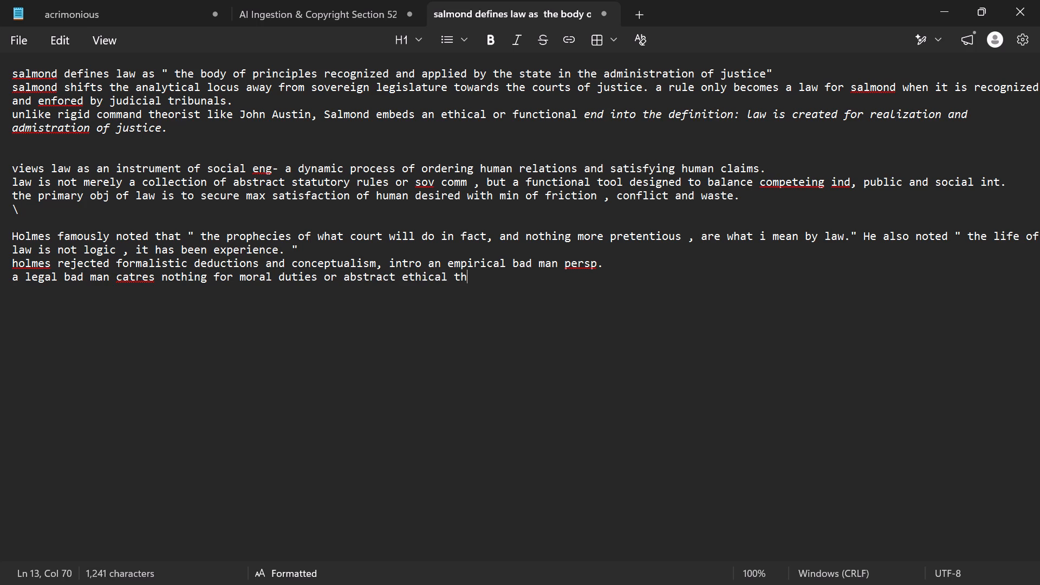
{"action": "type", "text": "eories"}
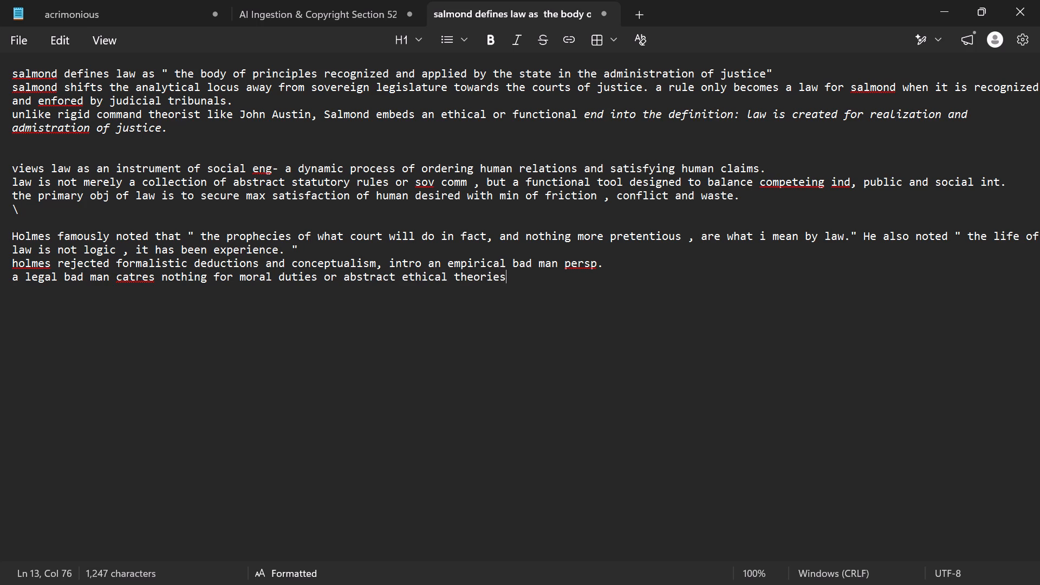
{"action": "key", "text": "semicolon"}
Continue the bad man sentence with "he only cares about pravtical , real-world consequences and predicting".
{"action": "key", "text": "space"}
{"action": "type", "text": "he only cares about pravtical , real"}
{"action": "type", "text": "-world consw"}
{"action": "key", "text": "BackSpace"}
{"action": "key", "text": "e"}
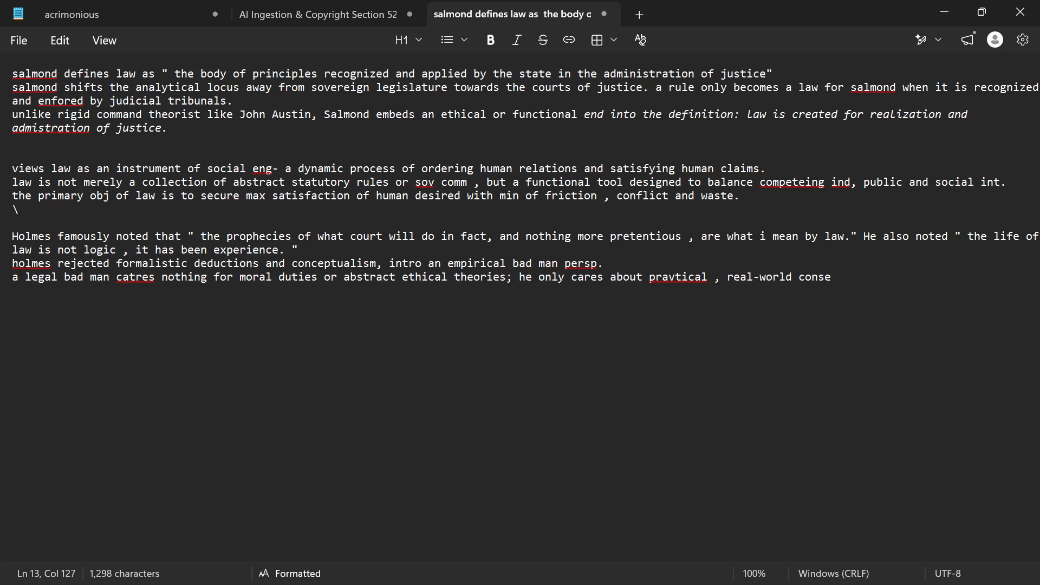
{"action": "type", "text": "quences and prediction"}
{"action": "key", "text": "space"}
{"action": "key", "text": "BackSpace"}
{"action": "key", "text": "BackSpace"}
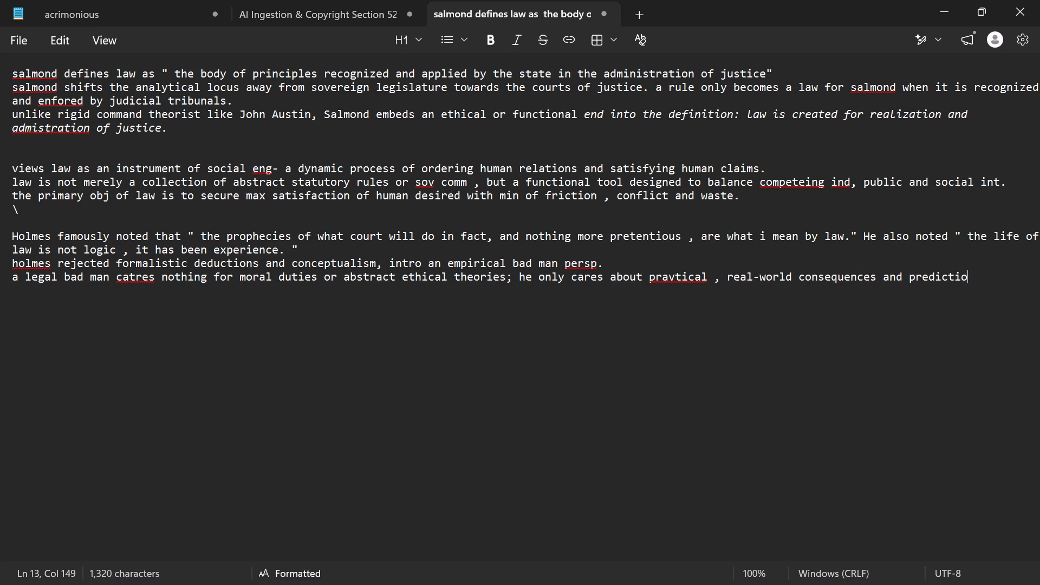
{"action": "key", "text": "BackSpace"}
{"action": "type", "text": "ng"}
{"action": "key", "text": "space"}
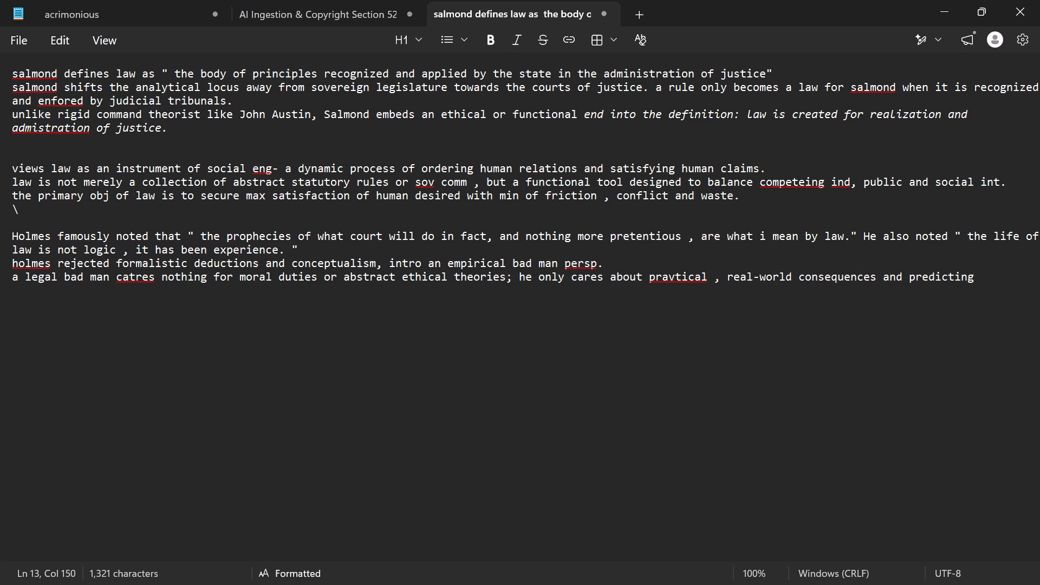
Finish the sentence with "what action the court will actually enforce upon him.", glancing at the Notion notes for wording, and start a new line.
{"action": "type", "text": "what t"}
{"action": "key", "text": "BackSpace"}
{"action": "type", "text": "action the court wikl"}
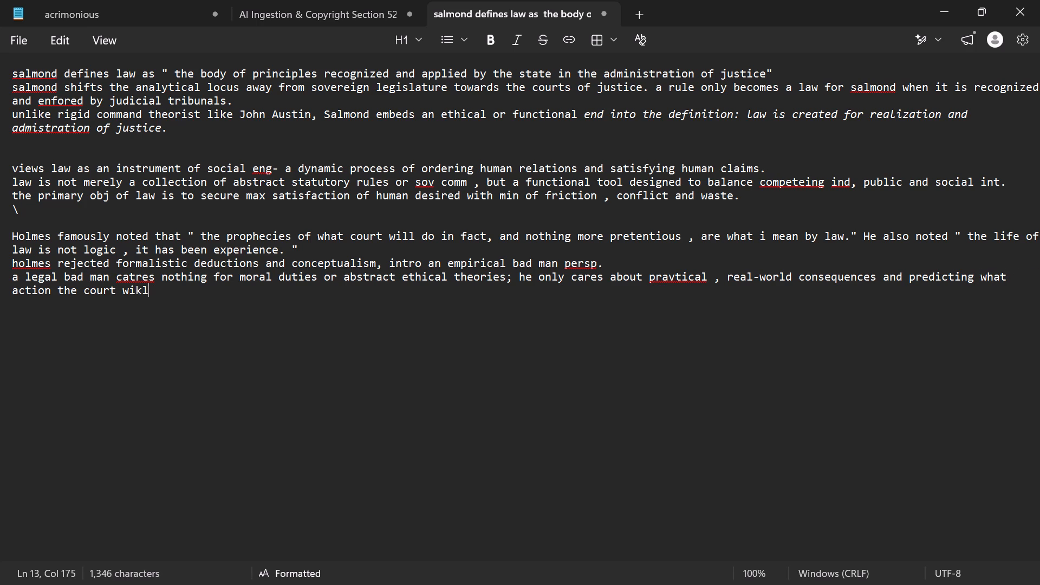
{"action": "key", "text": "BackSpace"}
{"action": "key", "text": "BackSpace"}
{"action": "type", "text": "ll"}
{"action": "key", "text": "space"}
{"action": "key", "text": "alt+Tab"}
{"action": "key", "text": "alt+Tab"}
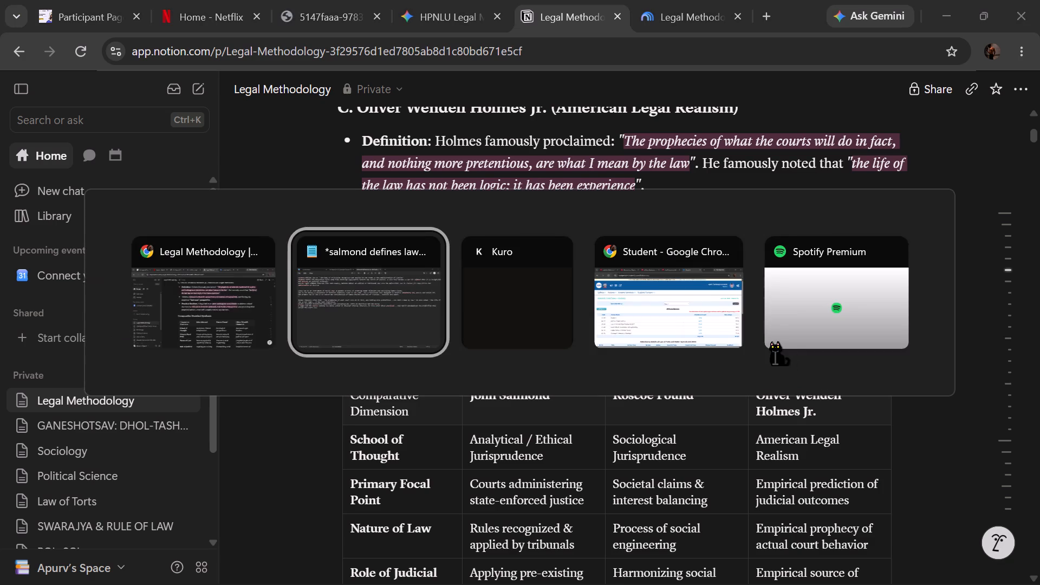
{"action": "type", "text": "actually enforce o"}
{"action": "key", "text": "BackSpace"}
{"action": "type", "text": "upon h"}
{"action": "type", "text": "im."}
{"action": "key", "text": "Return"}
{"action": "key", "text": "alt+Tab"}
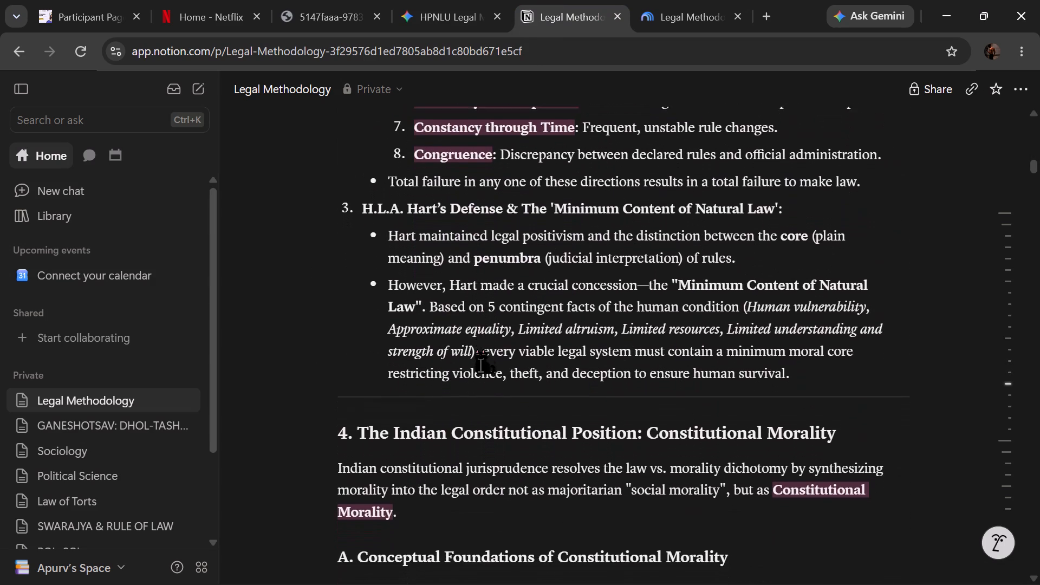
{"action": "scroll", "coordinate": [479, 359], "scroll_direction": "up", "scroll_amount": 1}
{"action": "scroll", "coordinate": [479, 359], "scroll_direction": "right", "scroll_amount": 1}
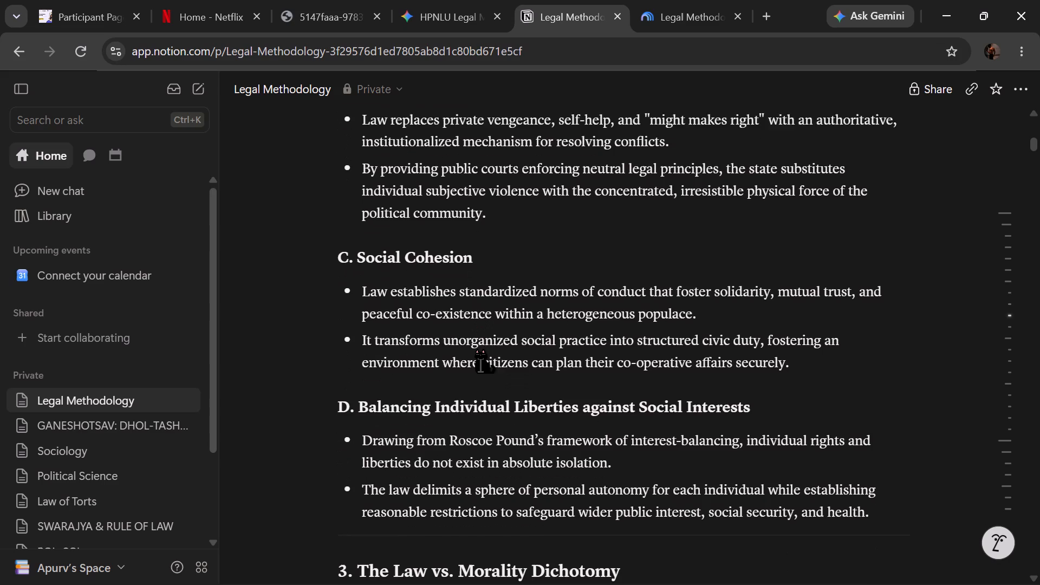
{"action": "scroll", "coordinate": [479, 359], "scroll_direction": "right", "scroll_amount": 1}
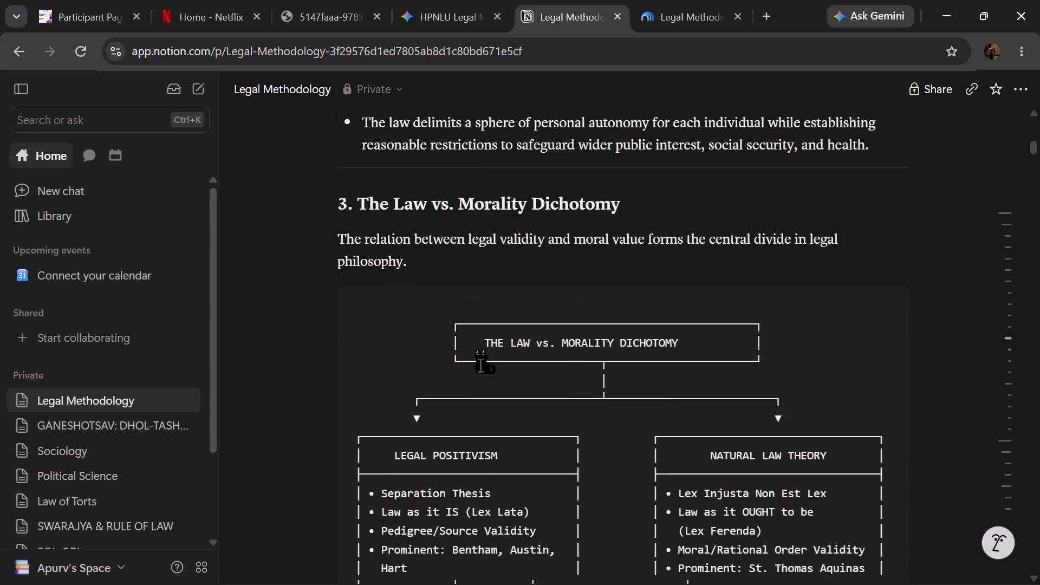
{"action": "scroll", "coordinate": [479, 359], "scroll_direction": "right", "scroll_amount": 1}
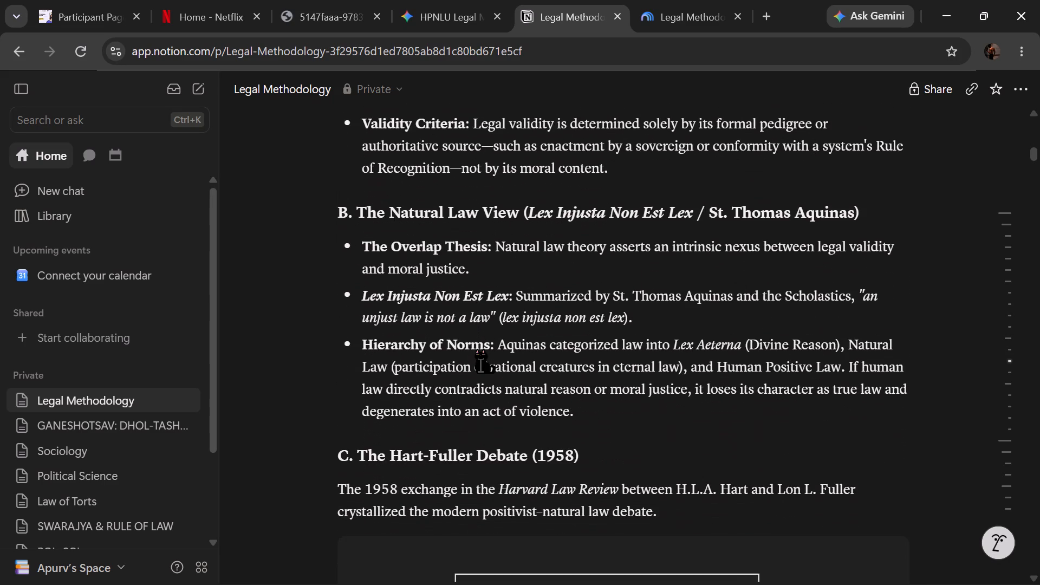
{"action": "scroll", "coordinate": [479, 359], "scroll_direction": "right", "scroll_amount": 1}
{"action": "key", "text": "space"}
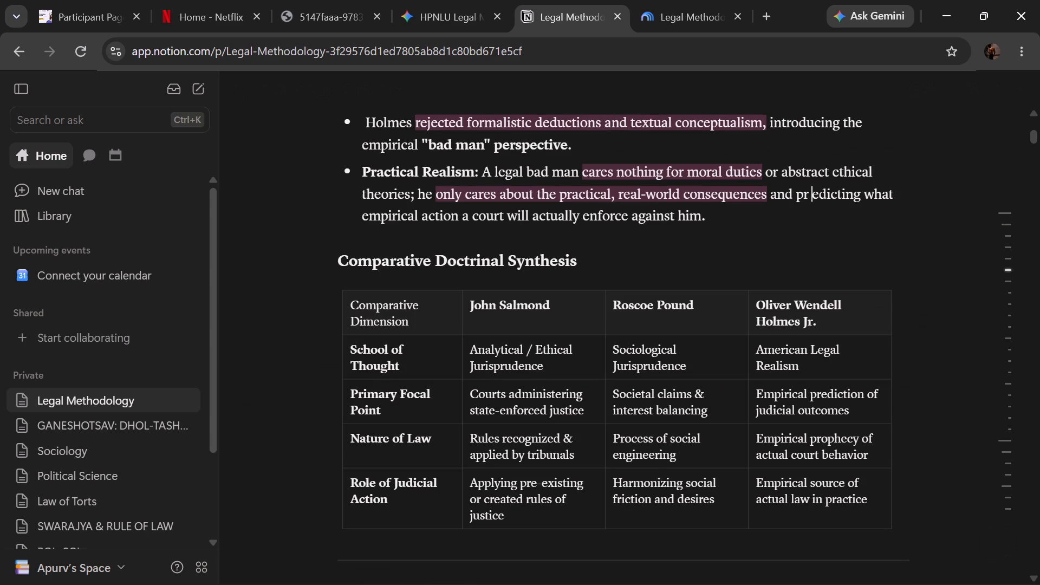
{"action": "key", "text": "BackSpace"}
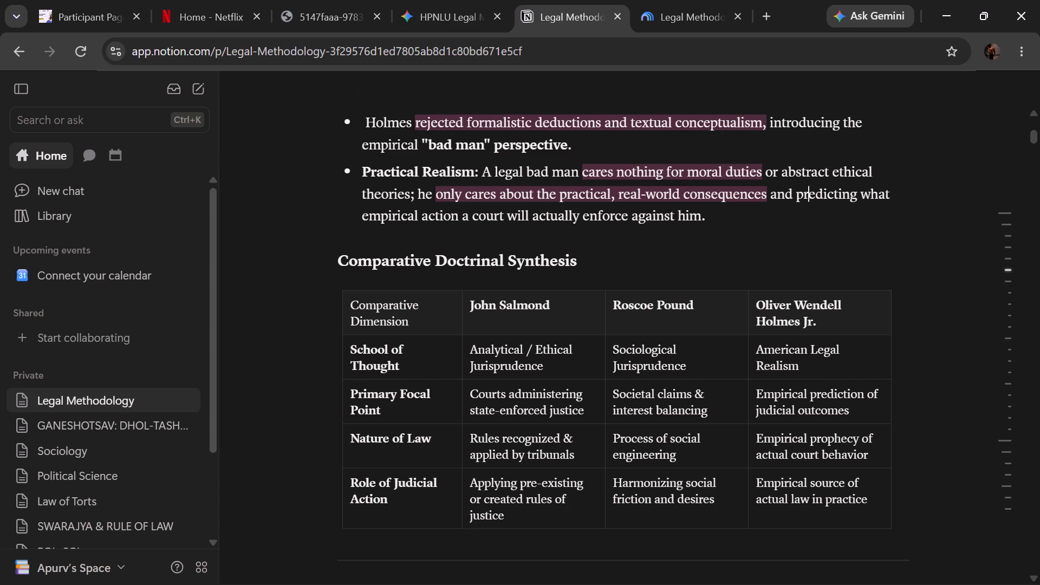